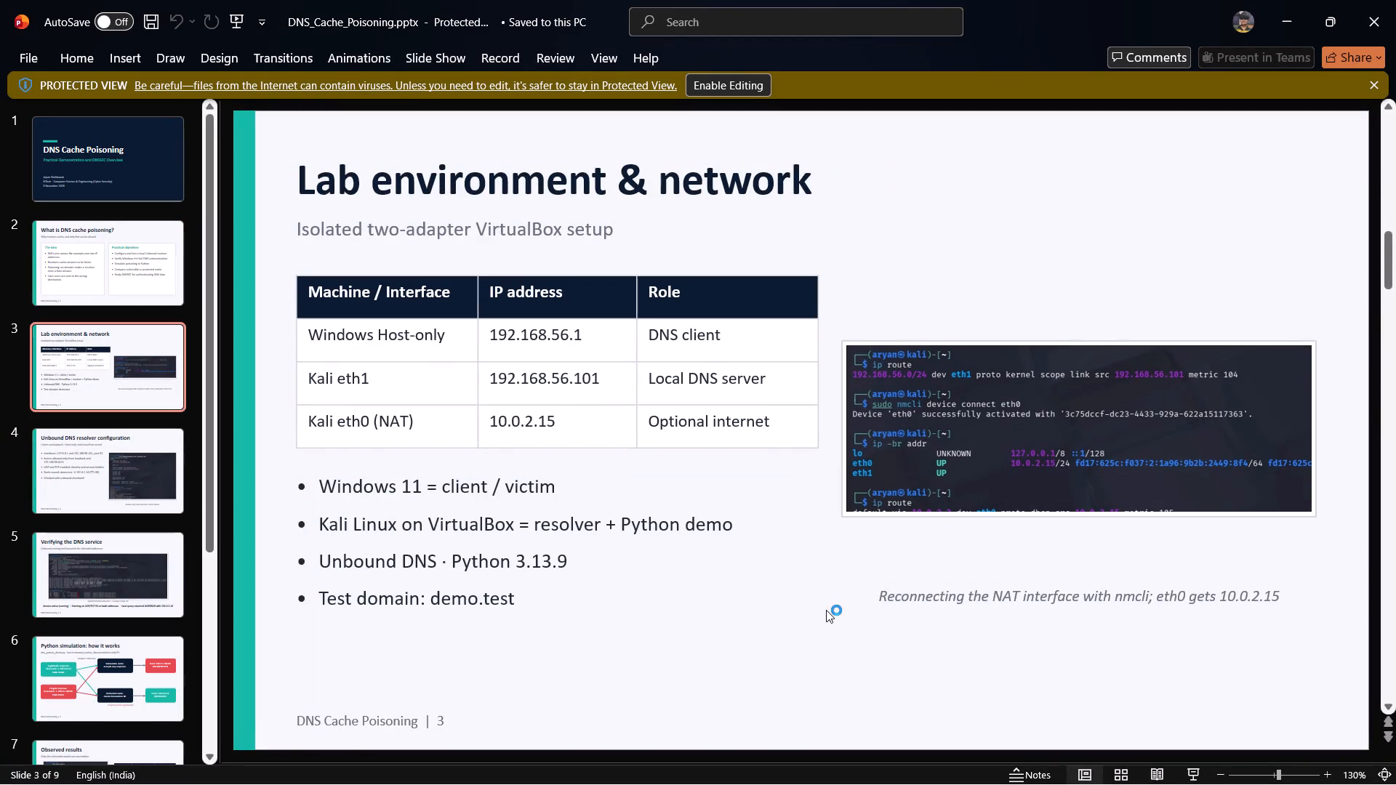
Go back to the title slide of the DNS_Cache_Poisoning.pptx presentation in PowerPoint.
scroll(826, 610, "up", 3)
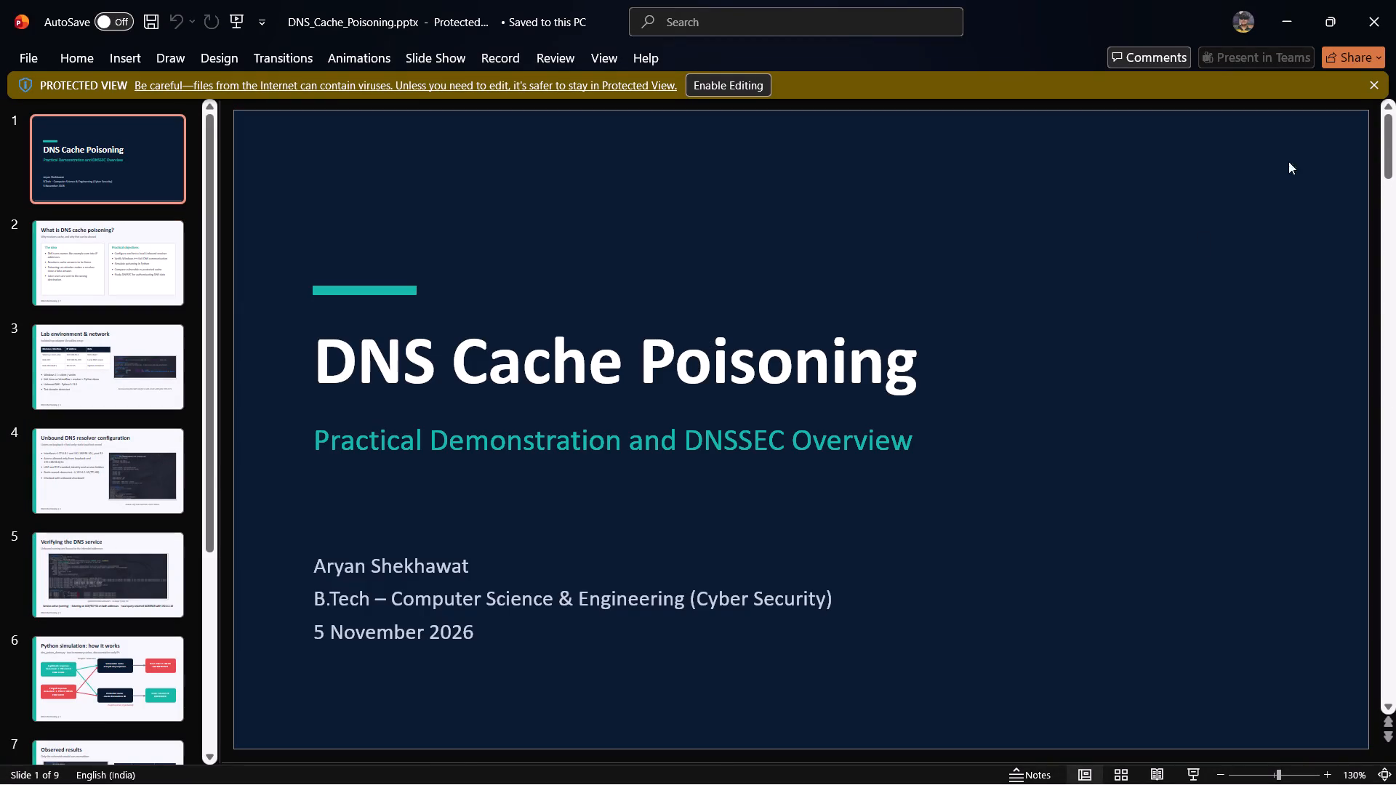
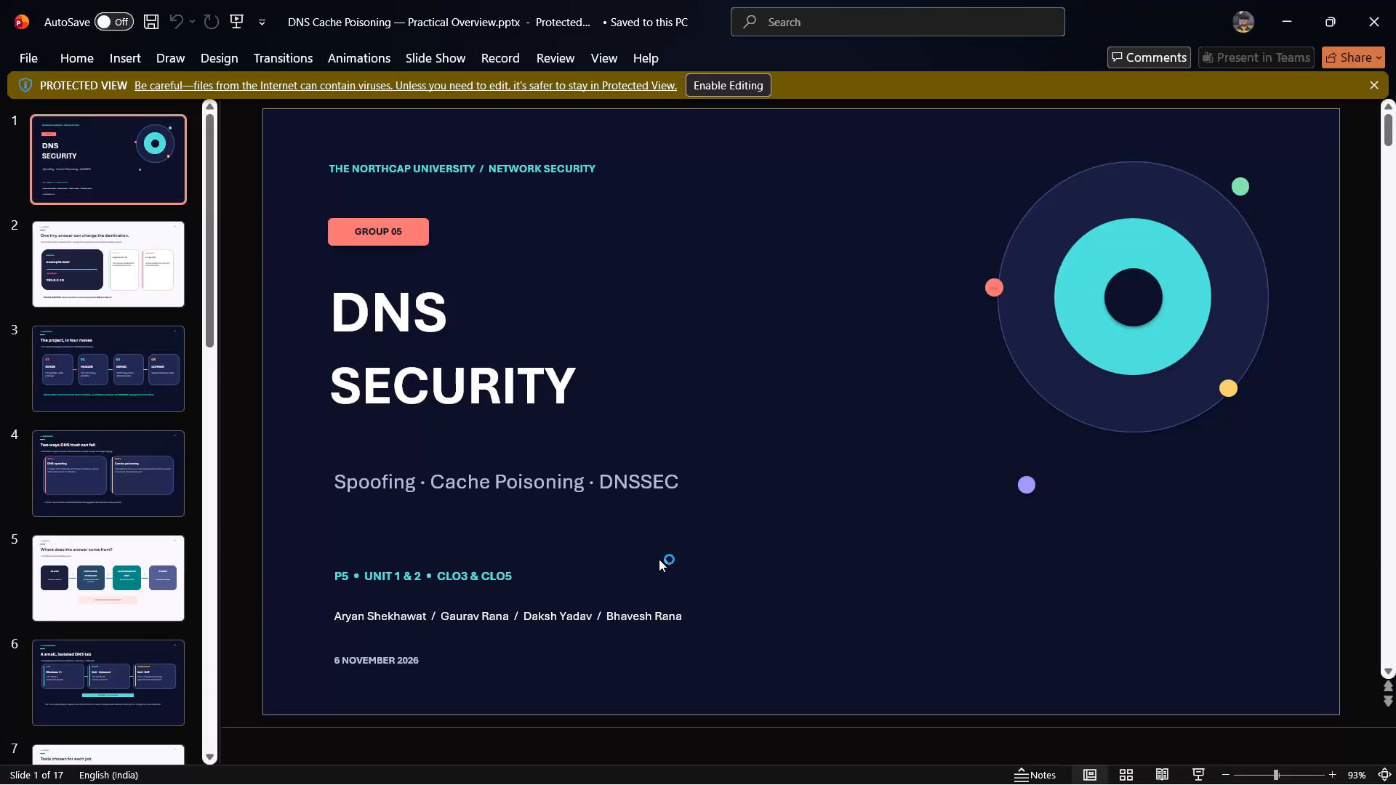
Review slides 2 and 3 of the DNS security presentation, covering the context and the four-part project map.
key("Down")
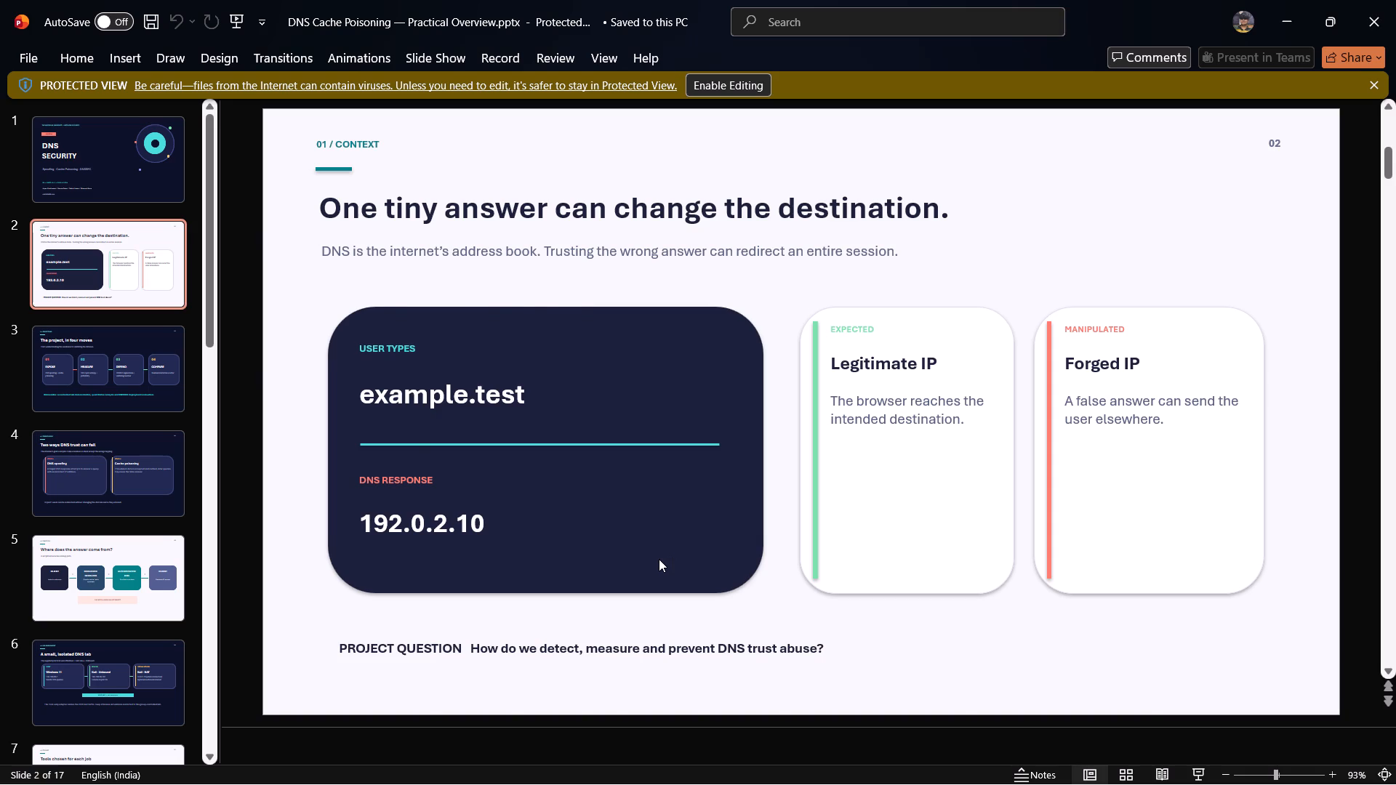
key("Down")
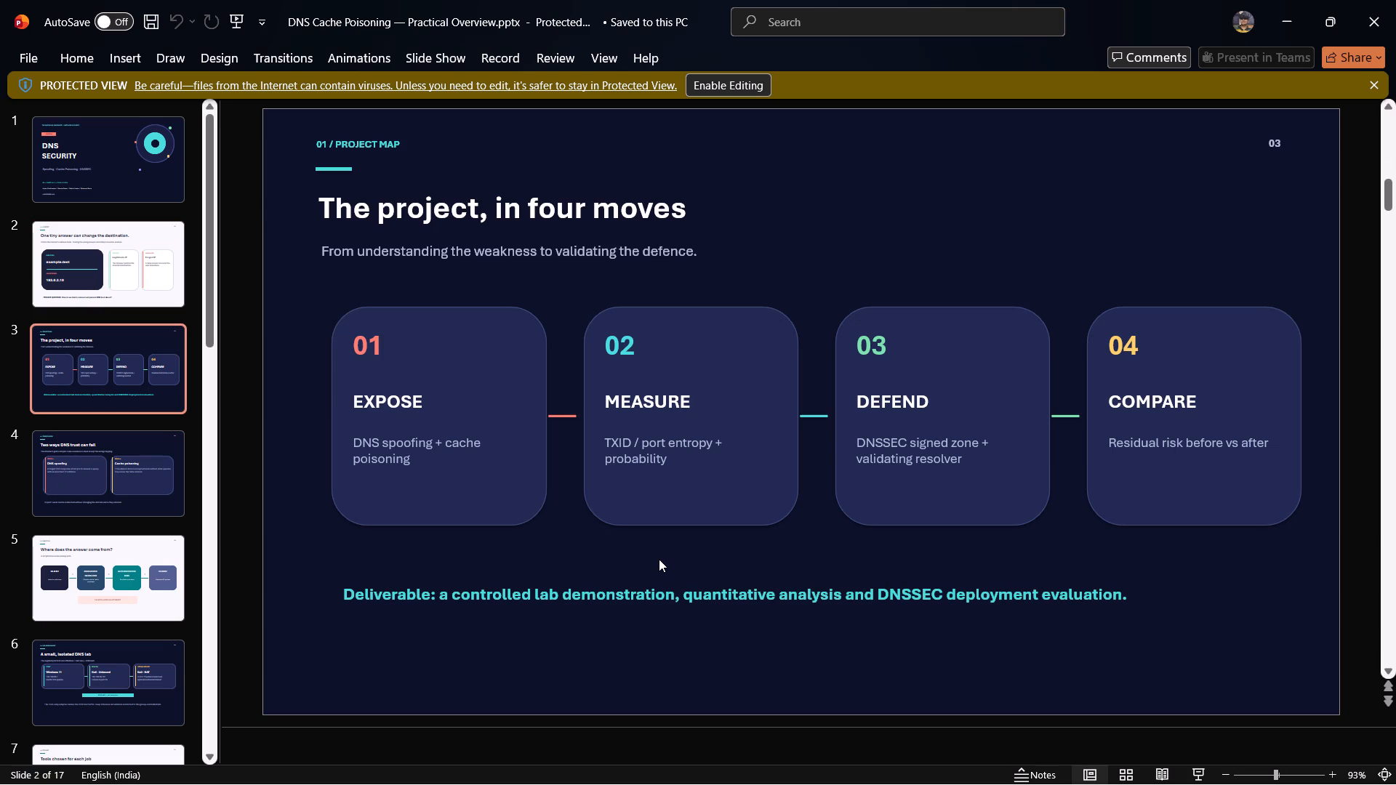
Review the DNS security presentation from the title slide through slide 8, including the lab environment and Unbound resolver setup.
key("Up")
key("Up")
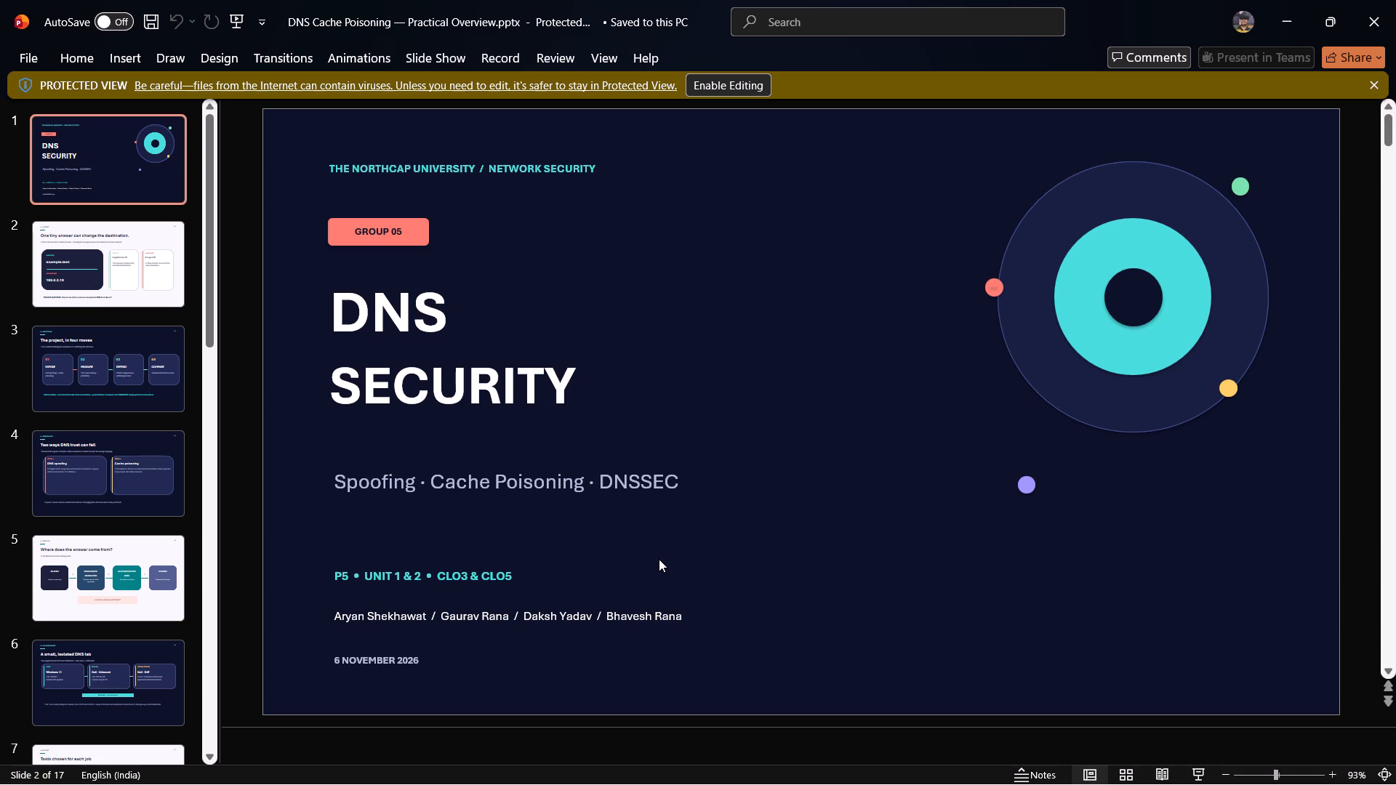
key("Down")
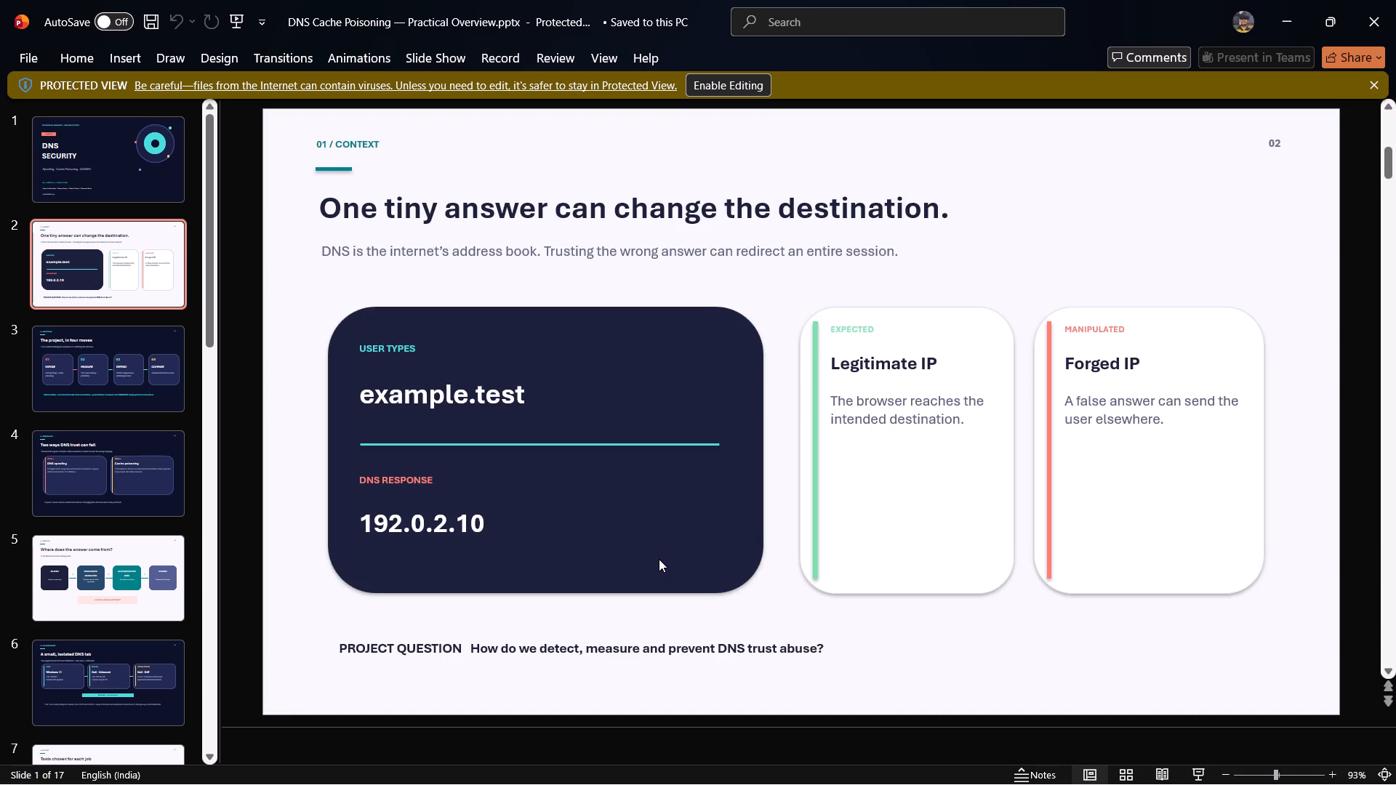
key("Down")
key("Down")
key("Down")
key("Down")
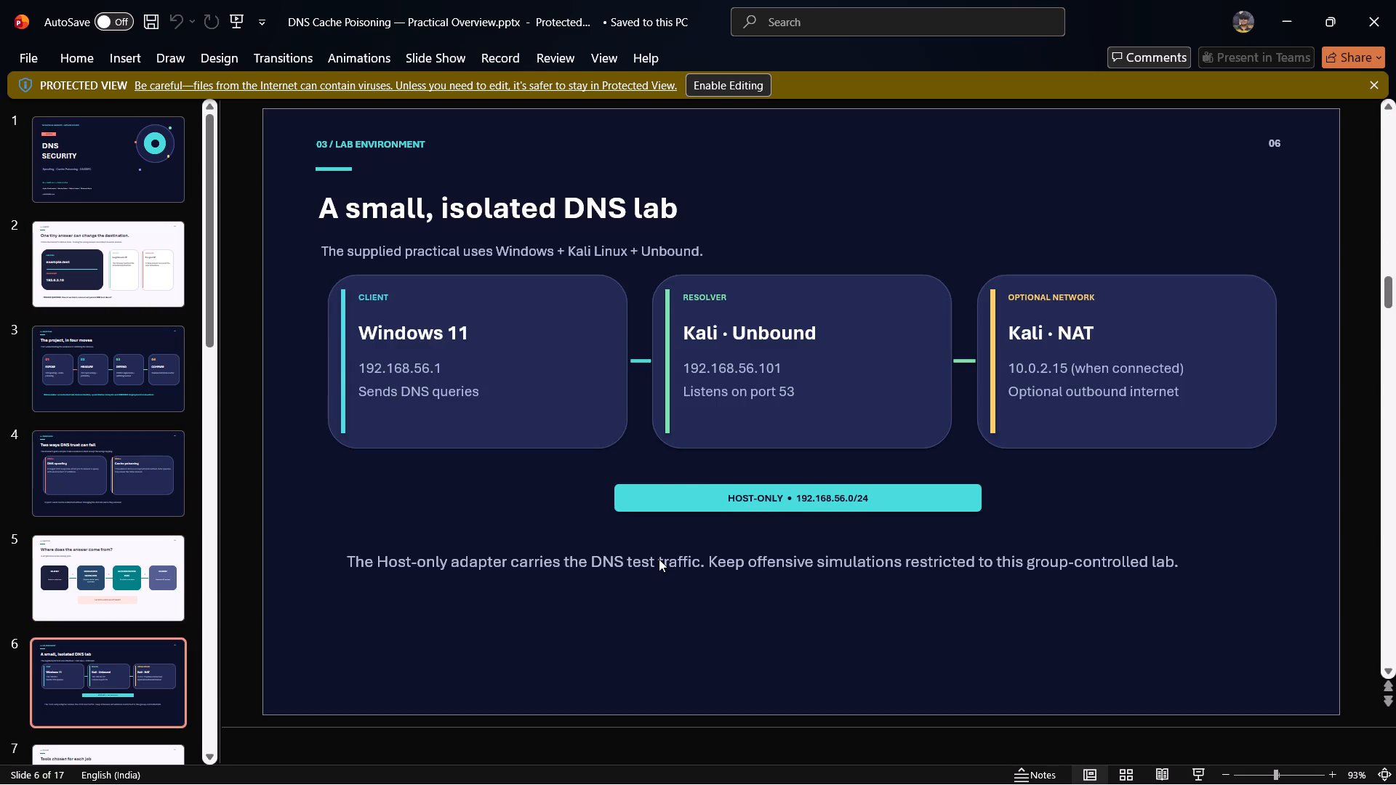
key("Down")
key("Down")
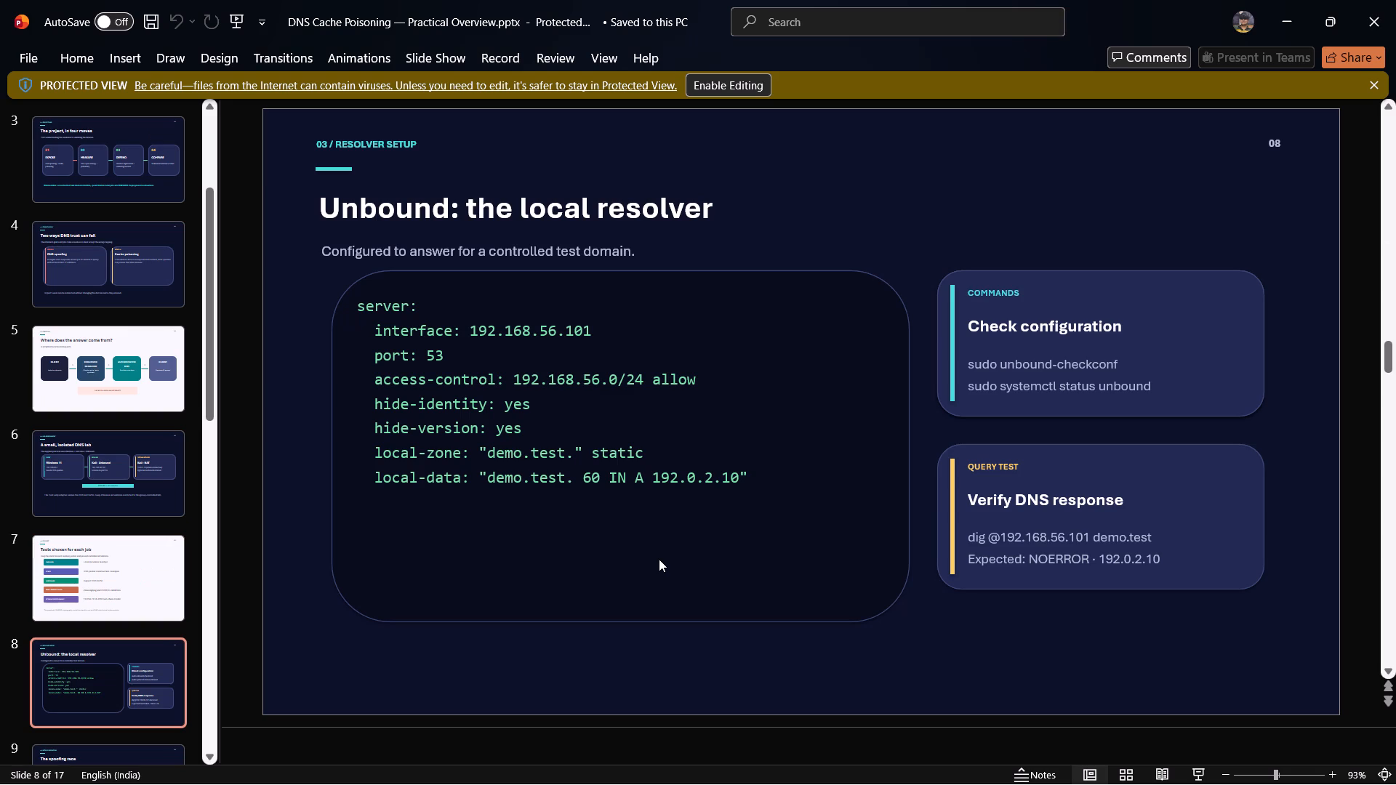
Return to the presentation's title slide and copy that slide.
key("Up")
key("Up")
key("Up")
key("Up")
key("Up")
key("Up")
key("Up")
key("Up")
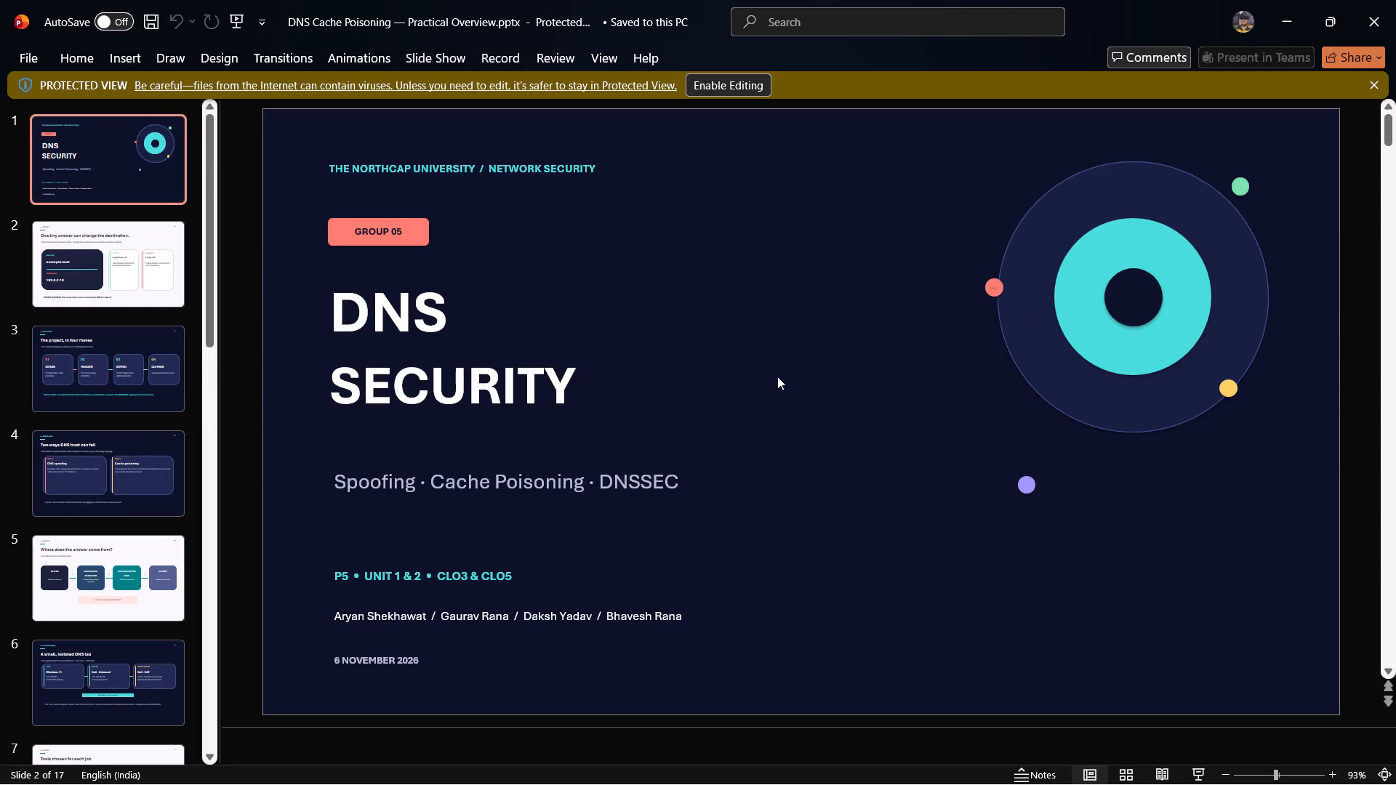
right_click(137, 128)
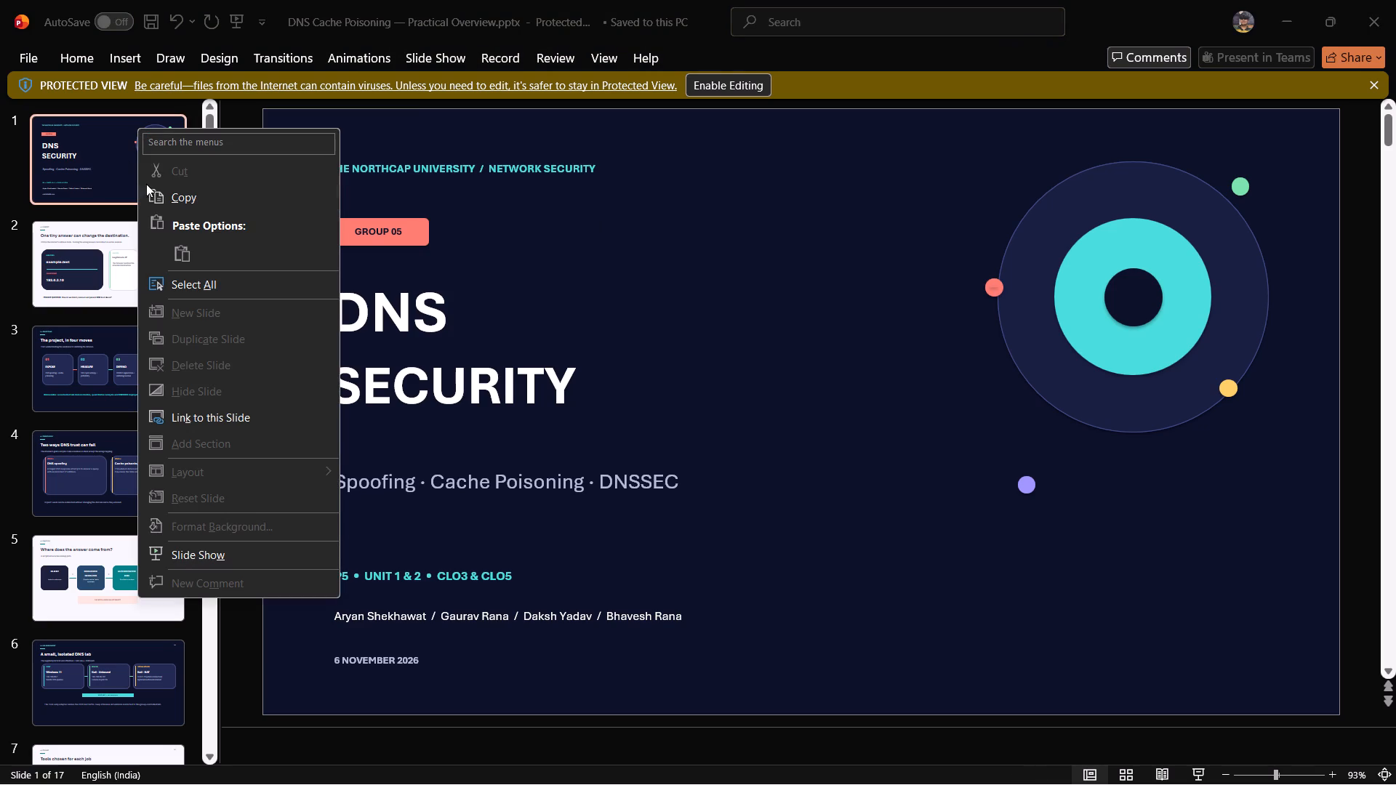
left_click(157, 191)
Switch to the network security folder in File Explorer and look over its lab report files.
key("alt+Tab")
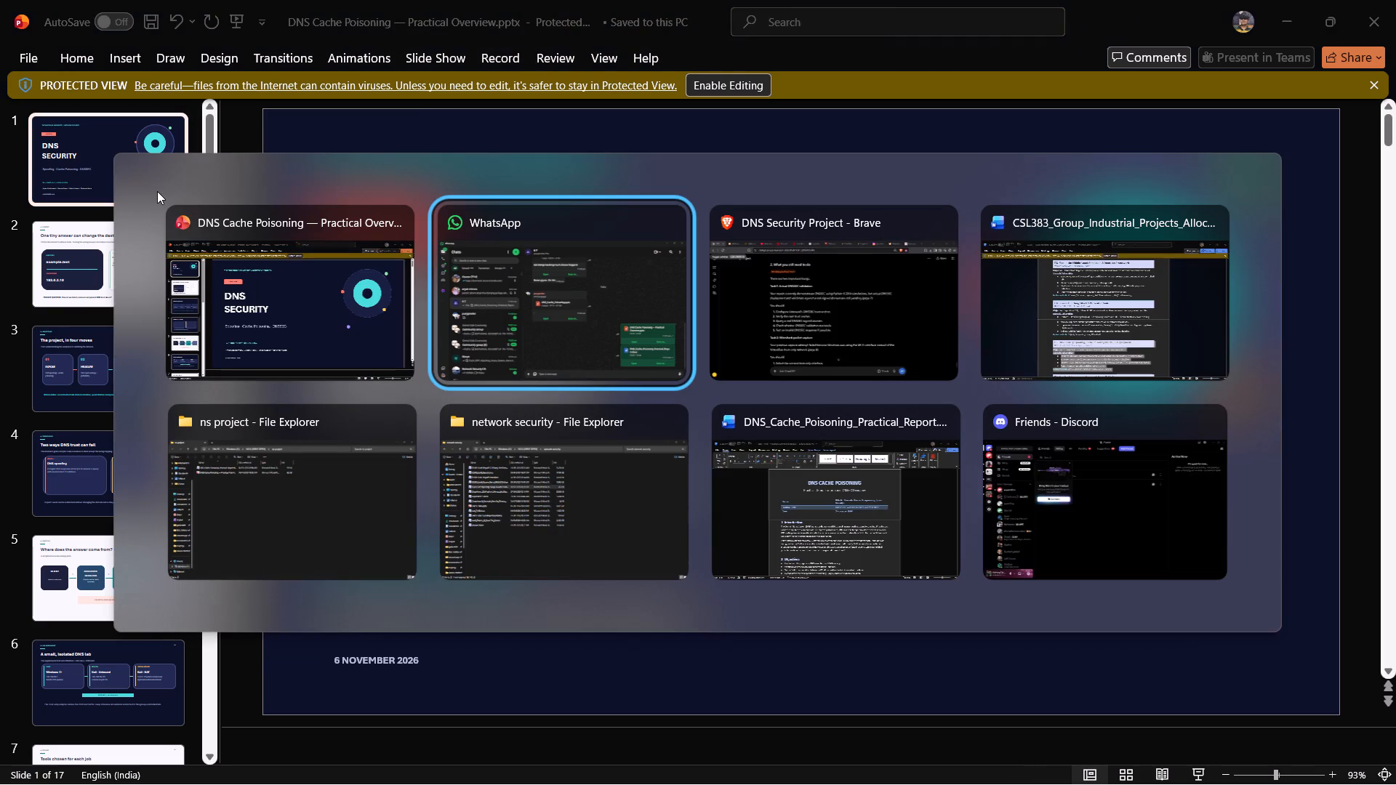
key("alt+Tab")
key("alt+Tab")
key("alt+Tab")
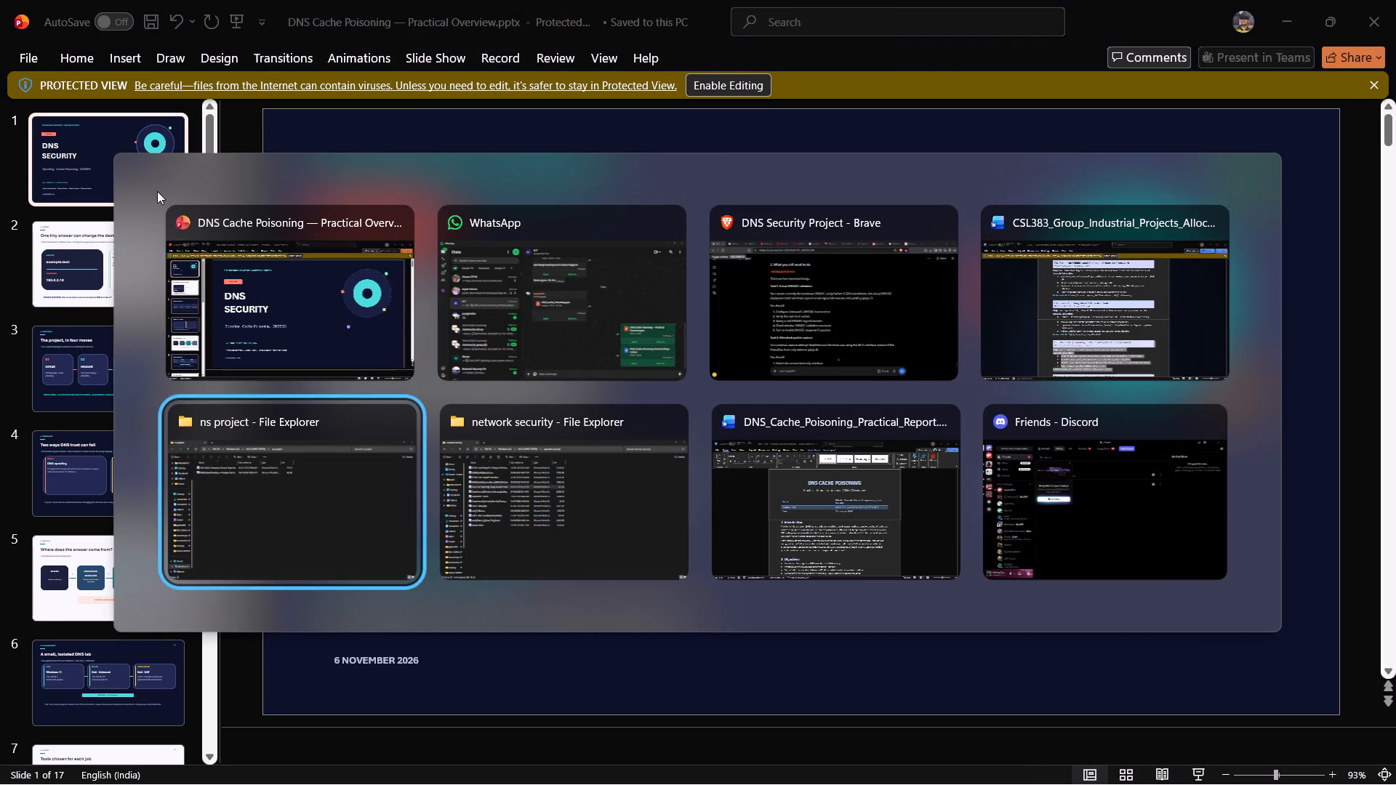
key("alt+Tab")
left_click(555, 257, "alt")
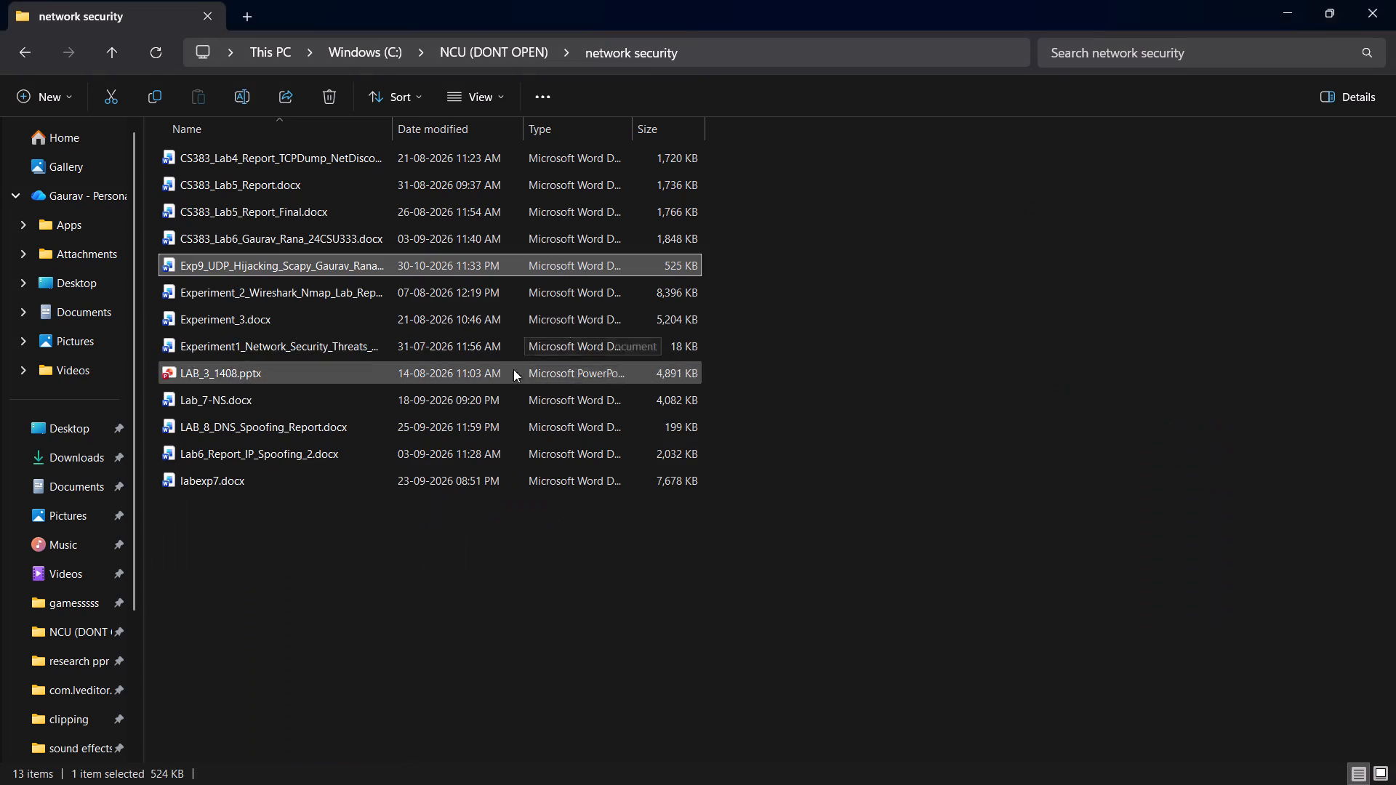
Switch back from File Explorer to the DNS Cache Poisoning presentation in PowerPoint.
key("alt+Tab")
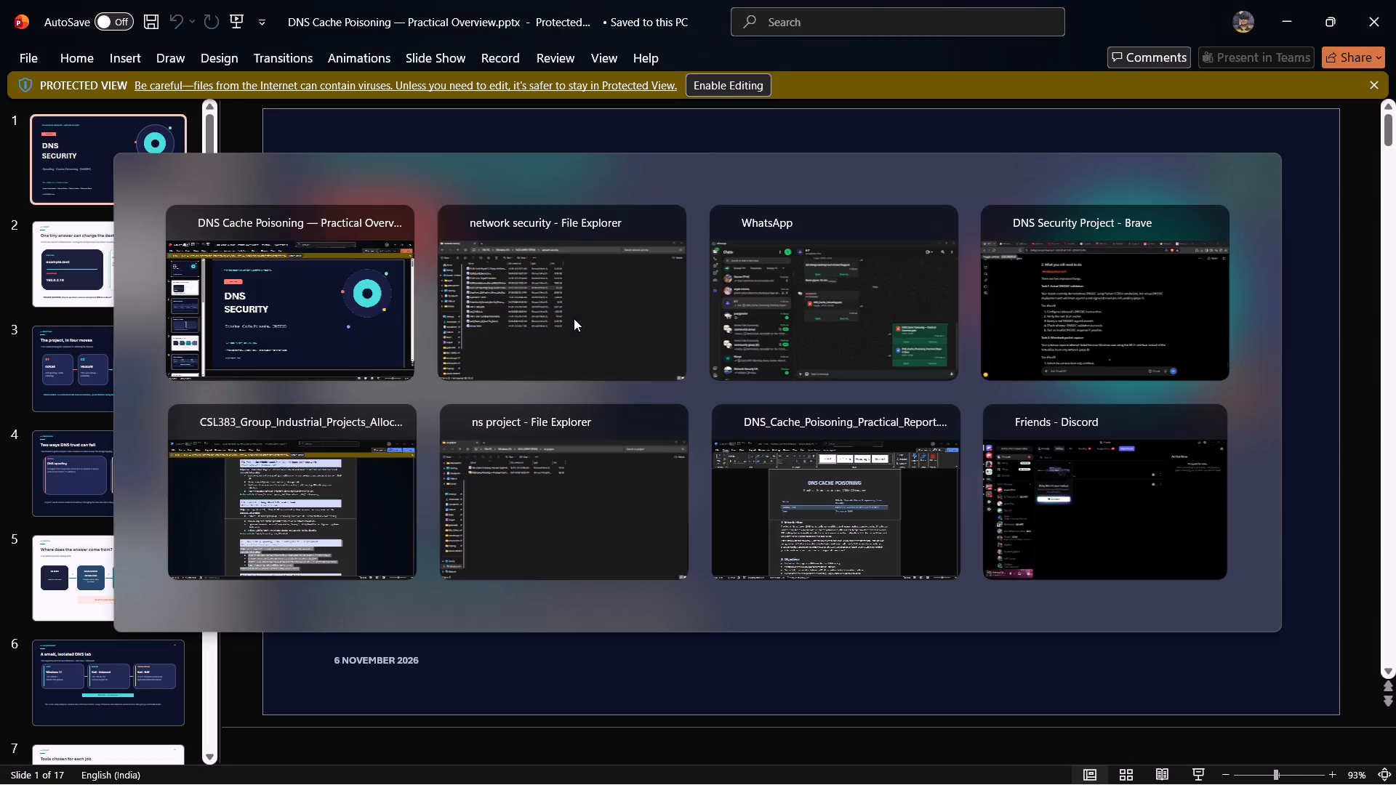
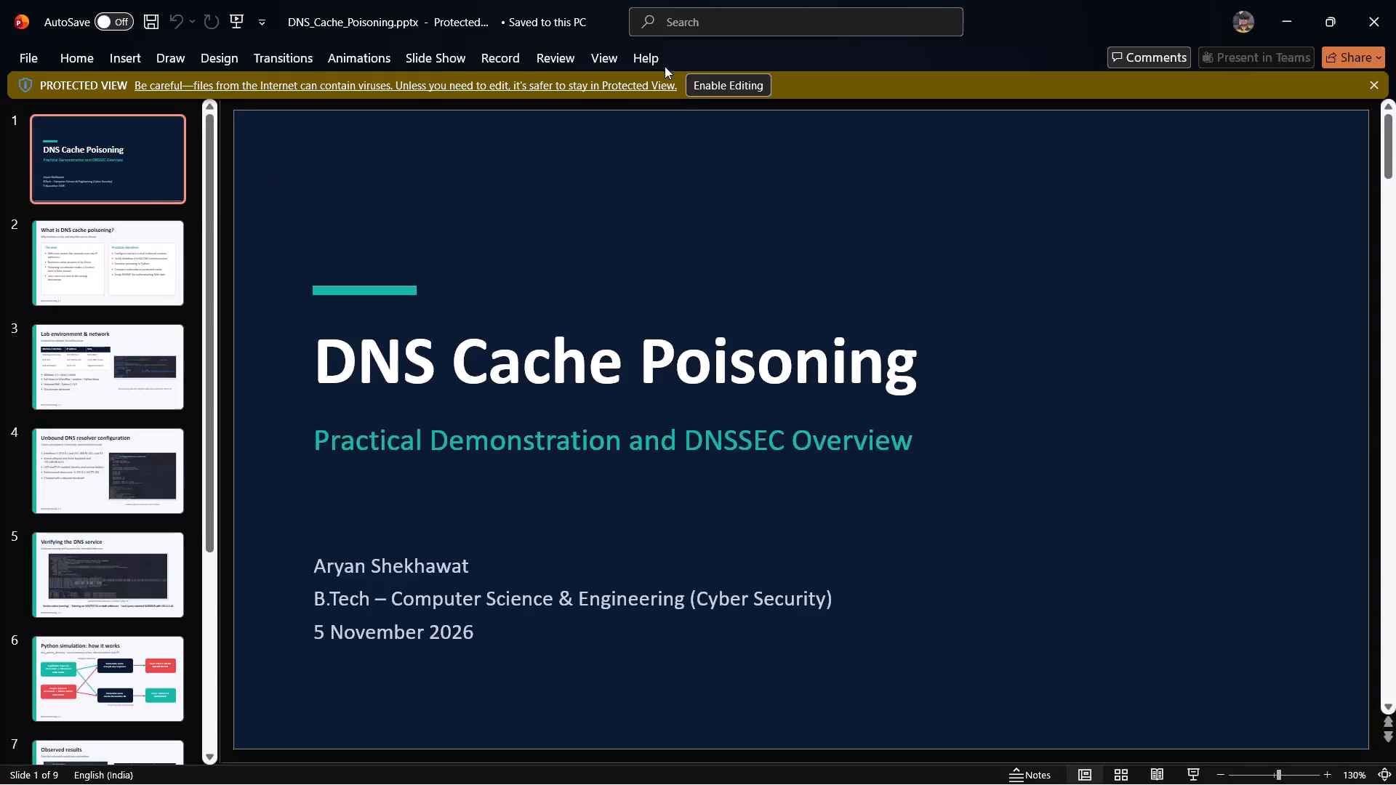
Enable editing in the DNS Cache Poisoning presentation and paste the copied Group 05 title slide after slide 1.
left_click(708, 81)
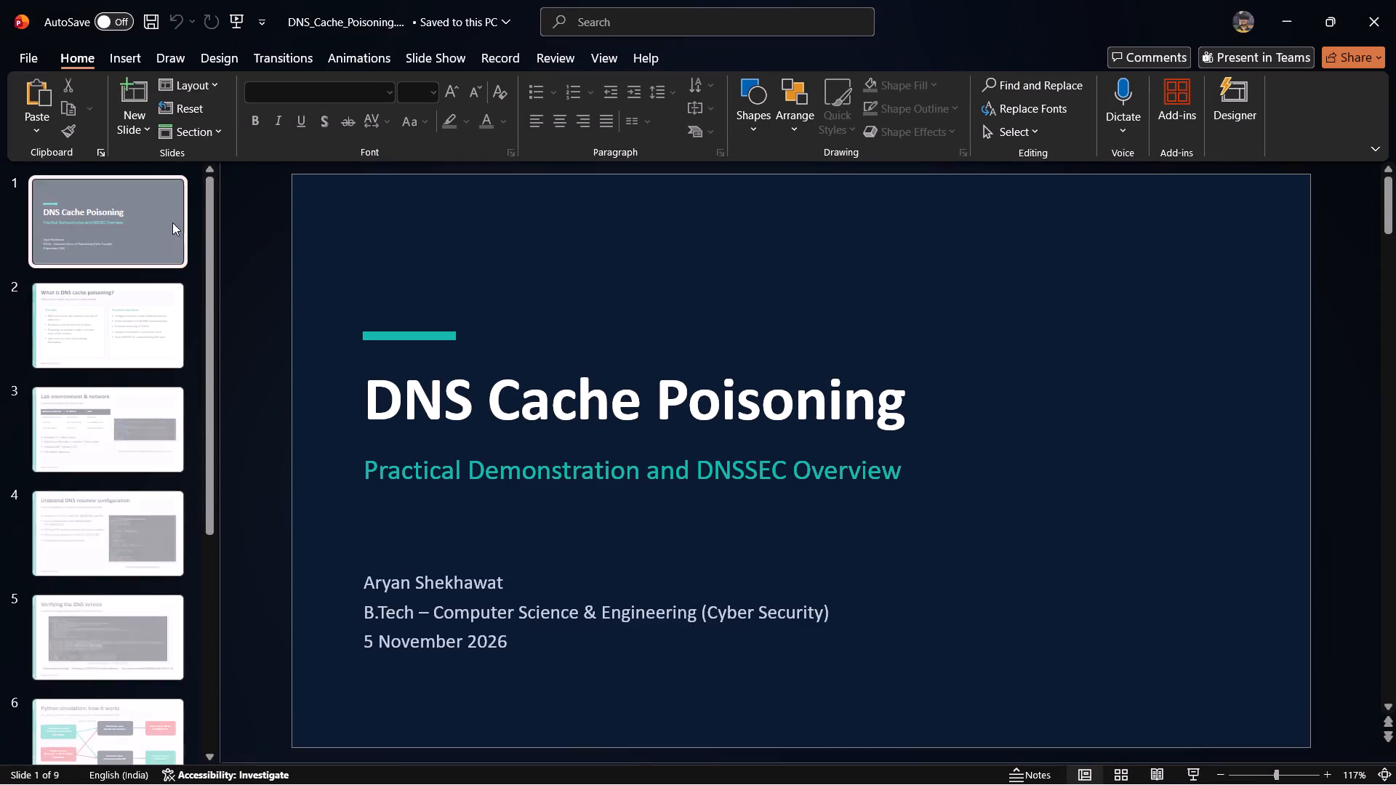
key("ctrl+v")
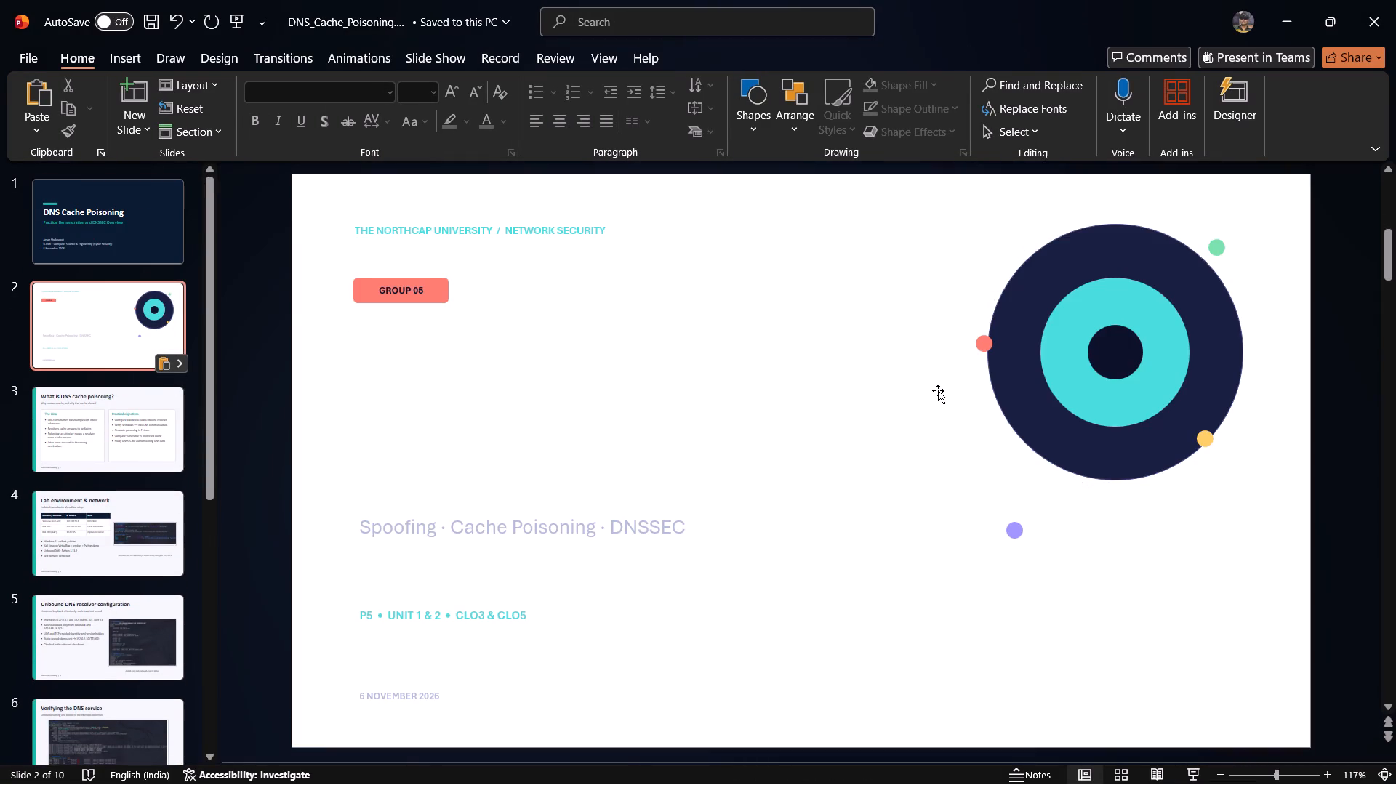
Check the title text box on the pasted Group 05 slide and open the options for the slide's empty background.
left_click(862, 511)
left_click(828, 435)
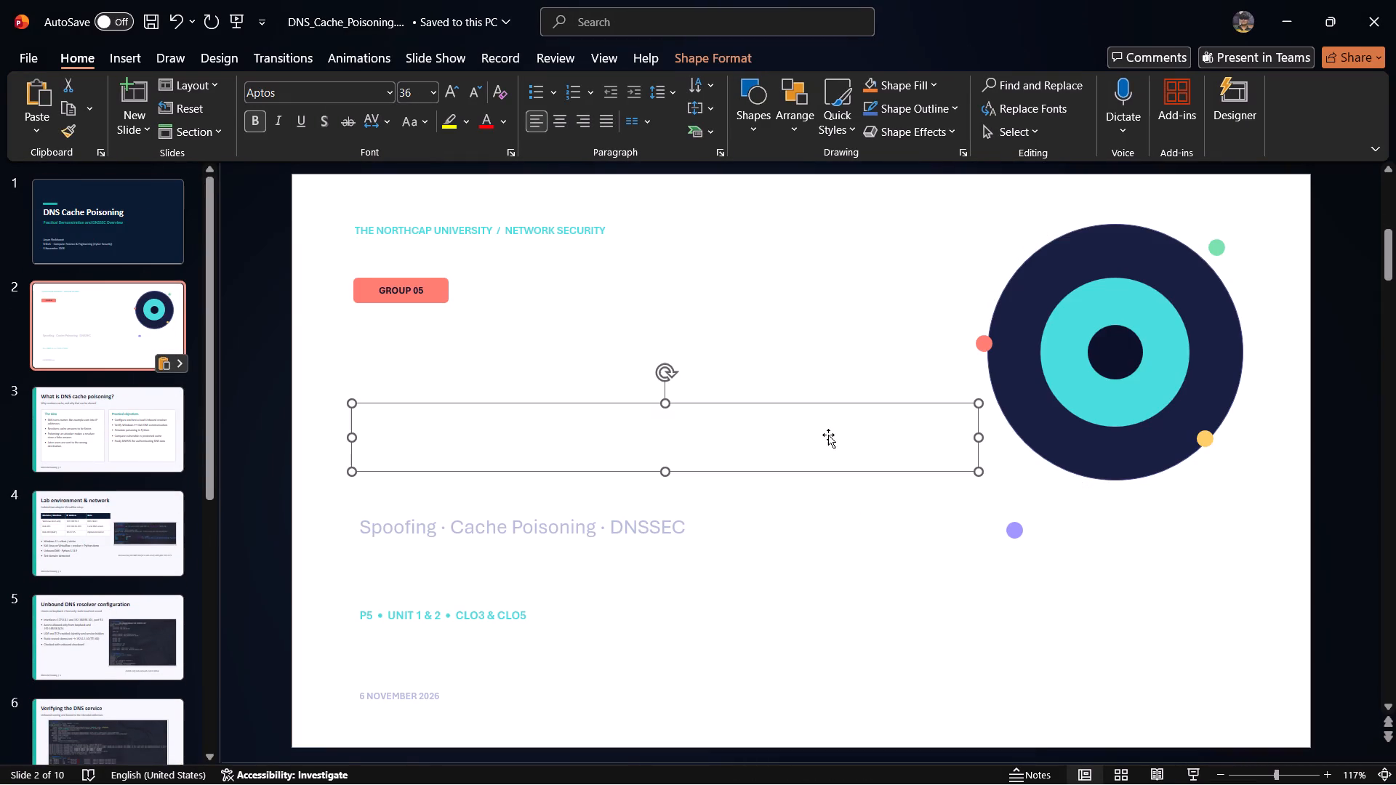
left_click(1189, 704)
right_click(1189, 704)
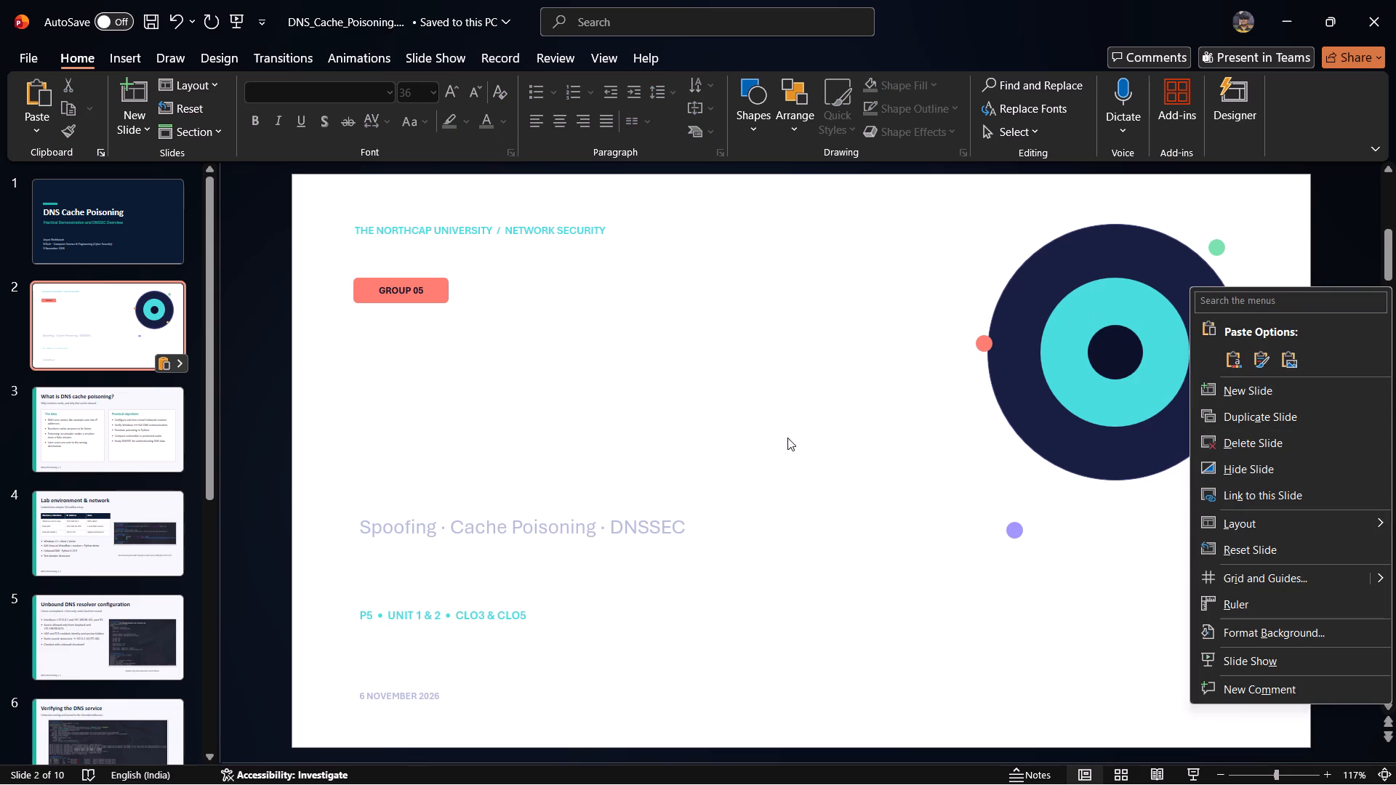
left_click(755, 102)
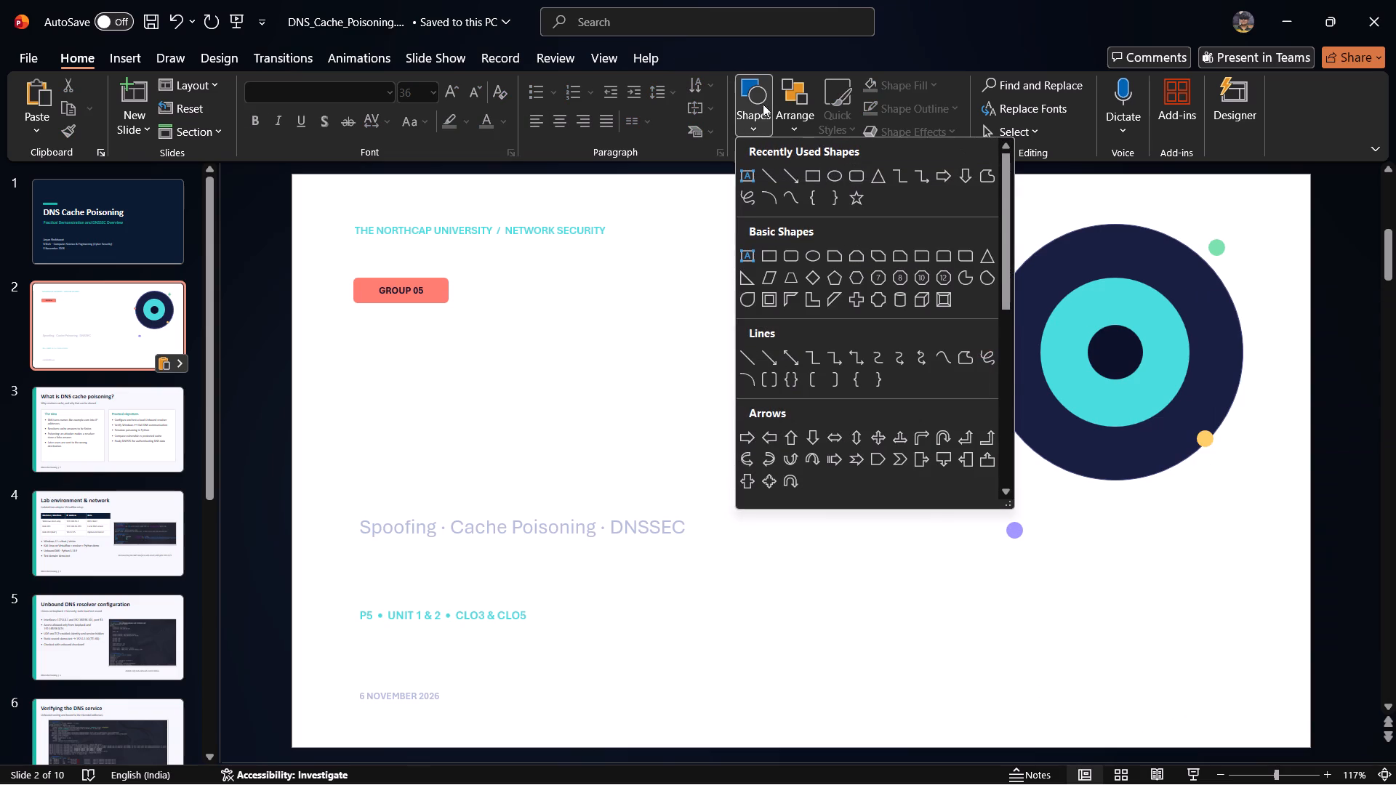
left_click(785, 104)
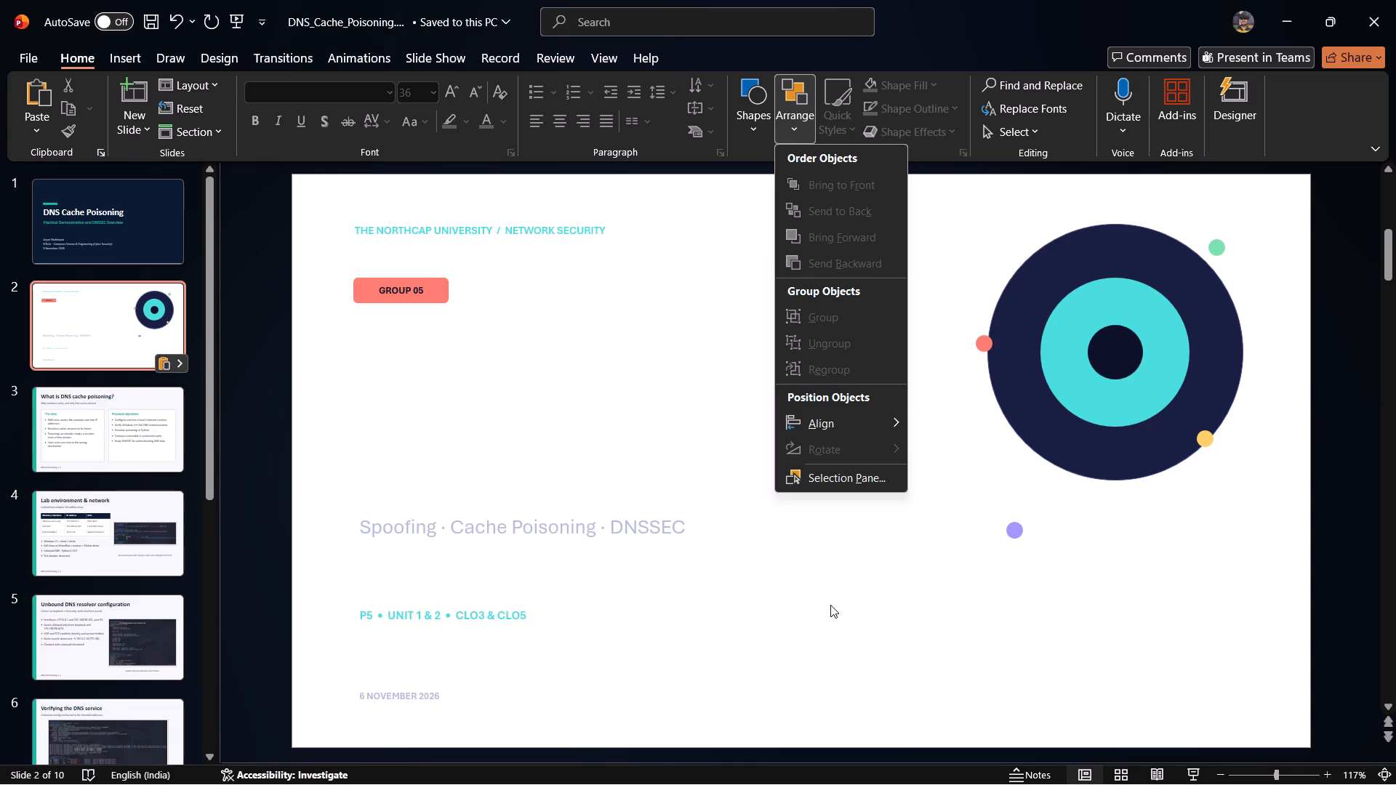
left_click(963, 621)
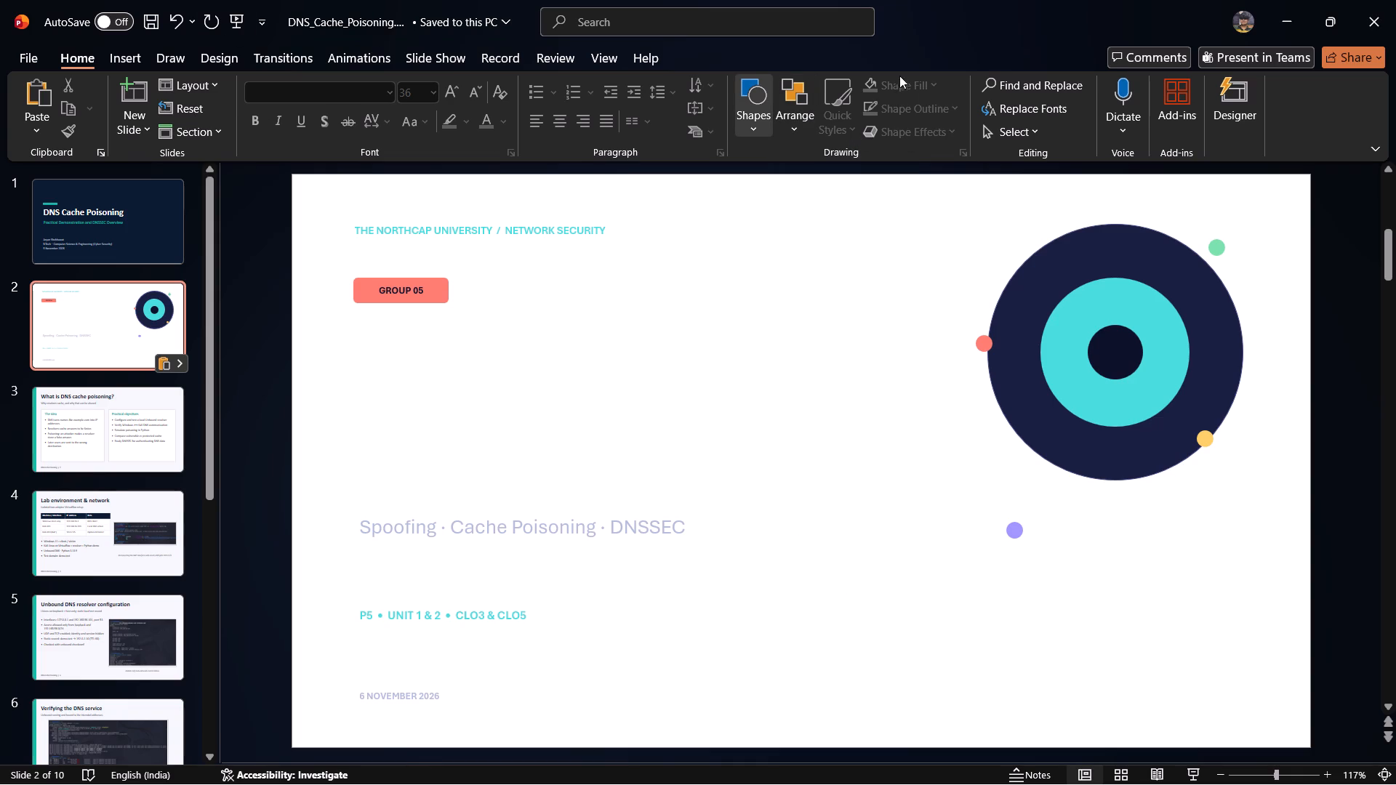
Apply the black-and-magenta Film Burn theme to the DNS Security title slide.
left_click(209, 58)
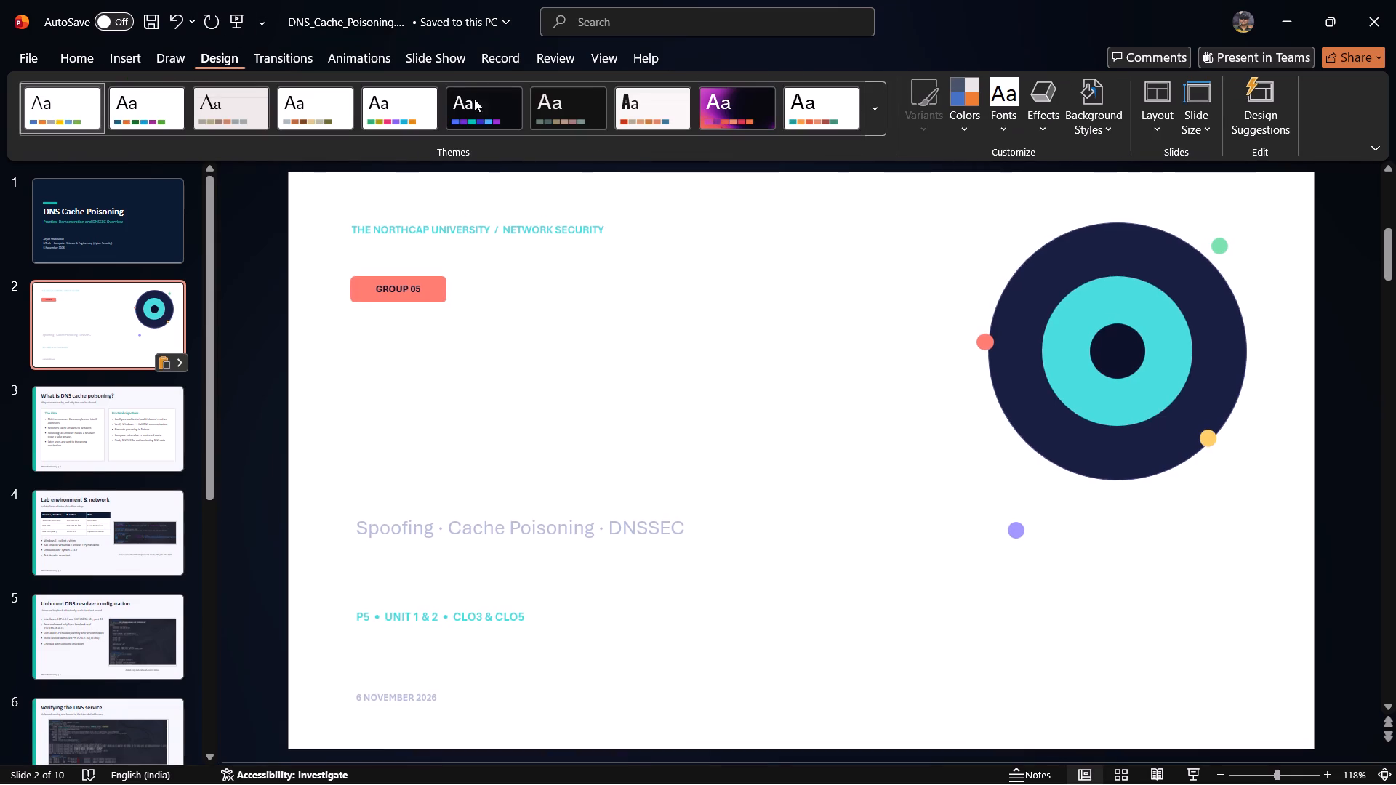
left_click(721, 116)
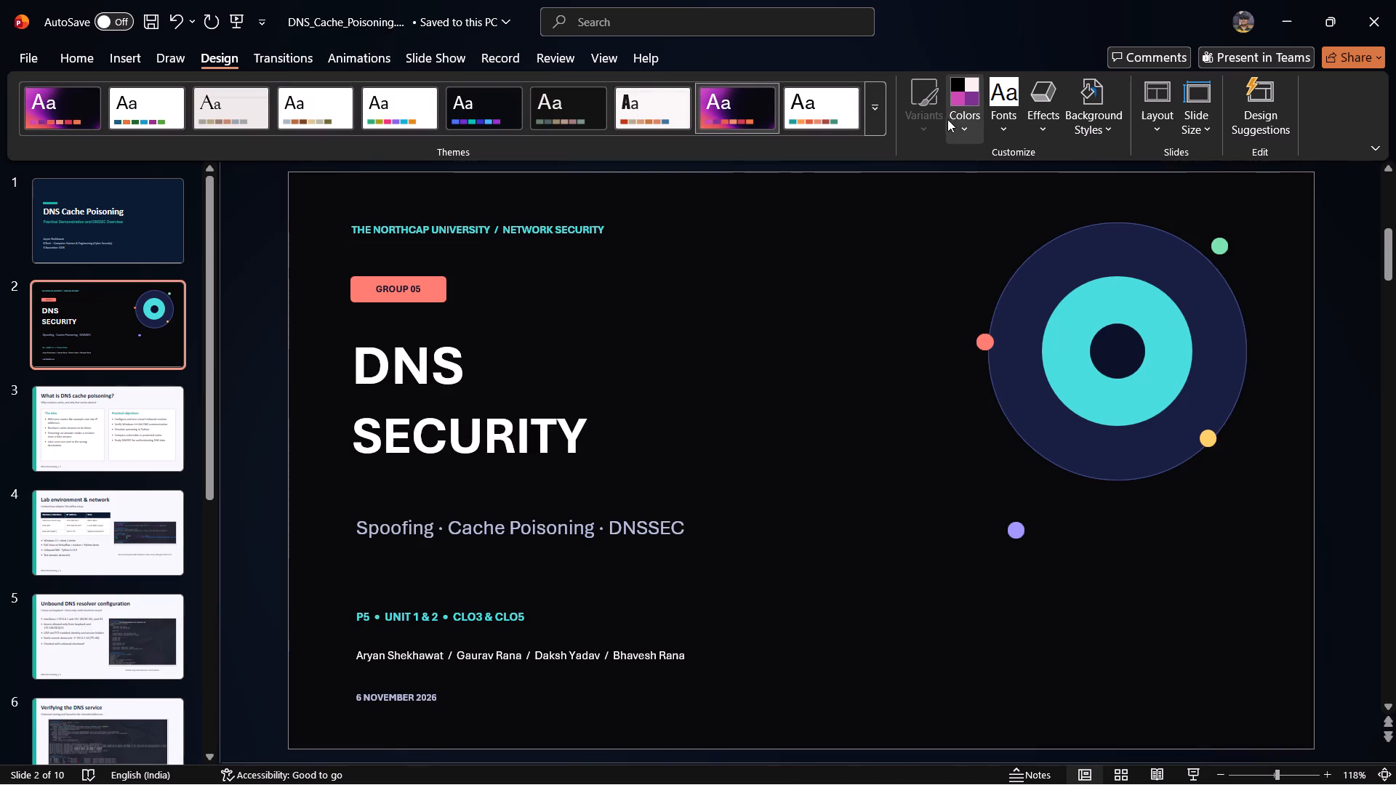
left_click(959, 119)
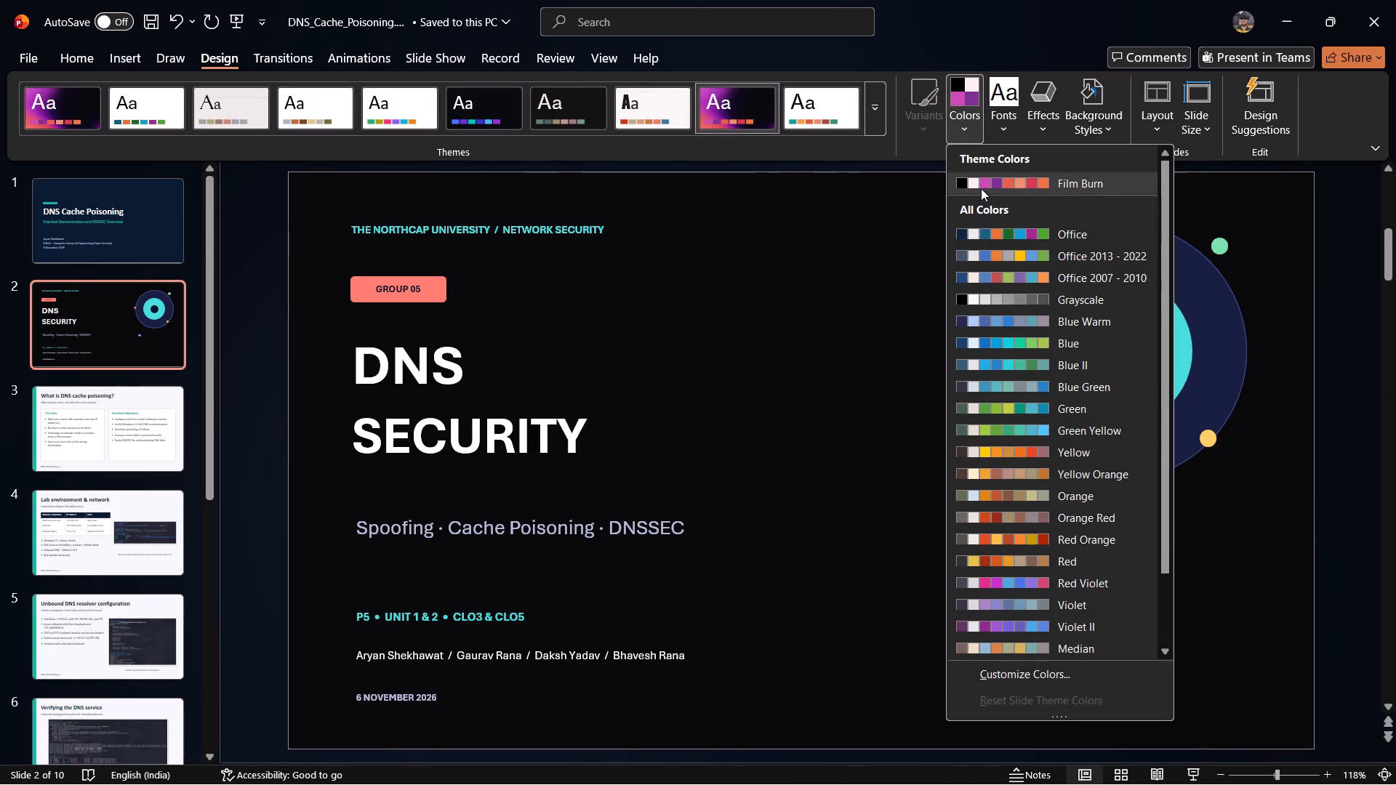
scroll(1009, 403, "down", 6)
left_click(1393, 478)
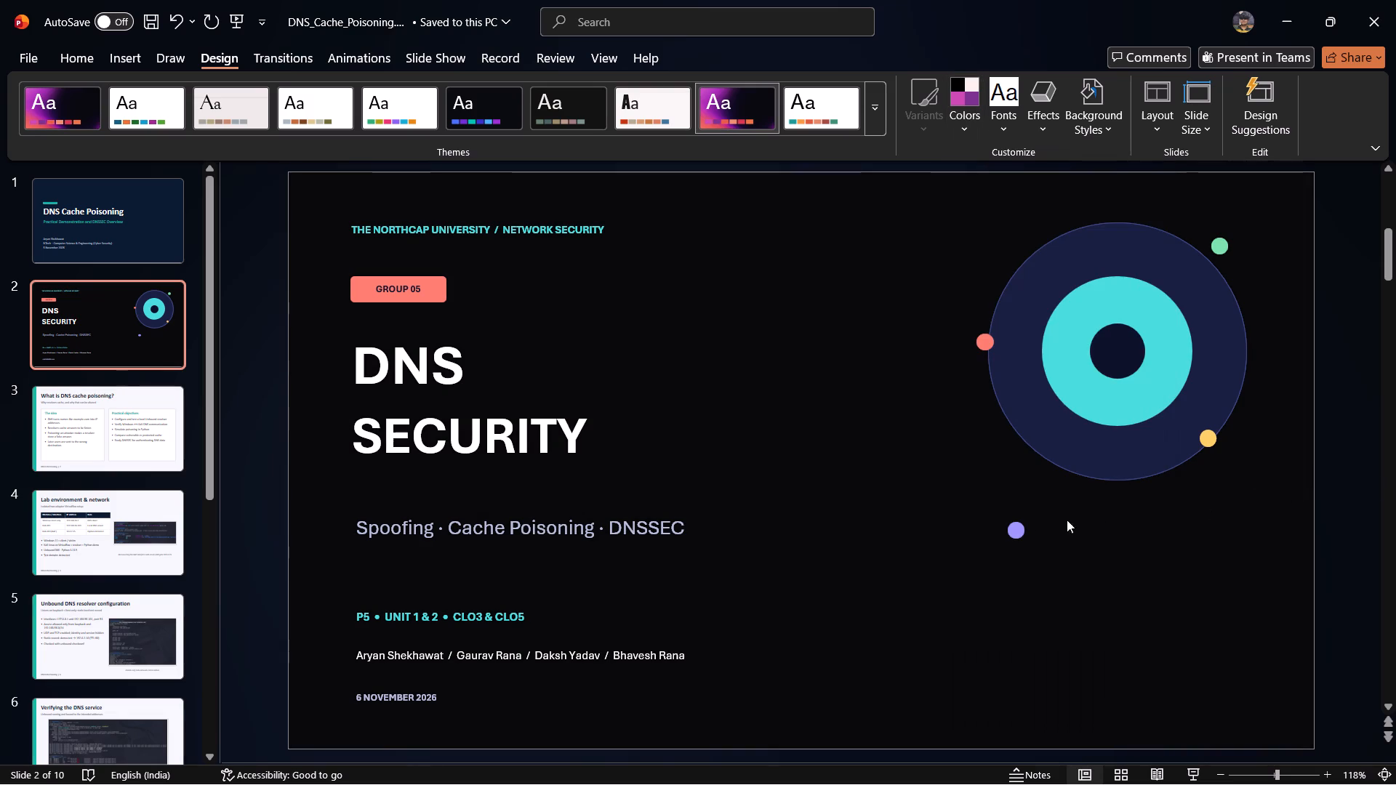
Delete the "DNS Cache Poisoning" title slide at the start of the deck, leaving DNS Security as the opening slide.
left_click(835, 493)
scroll(835, 493, "up", 1)
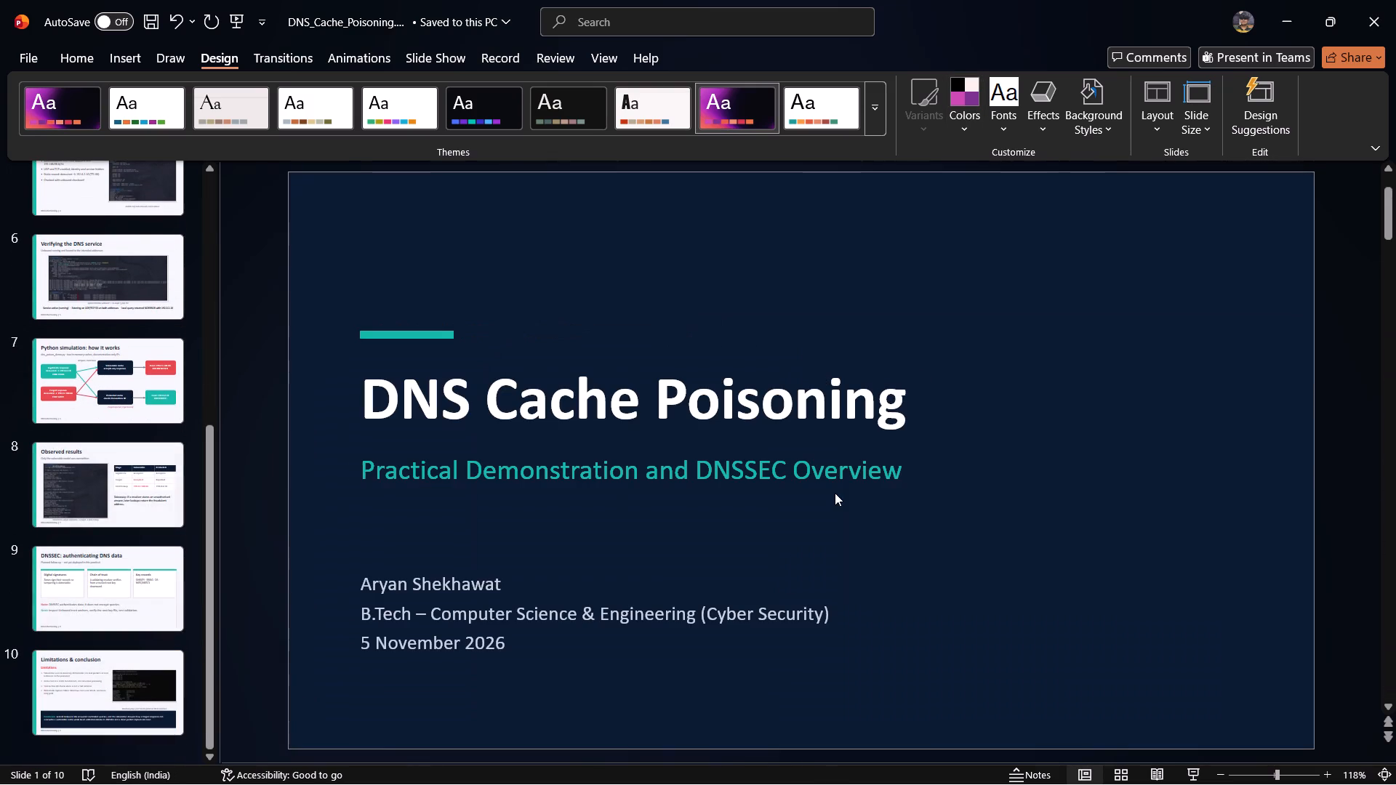
scroll(835, 493, "up", 10)
scroll(158, 342, "up", 13)
right_click(133, 243)
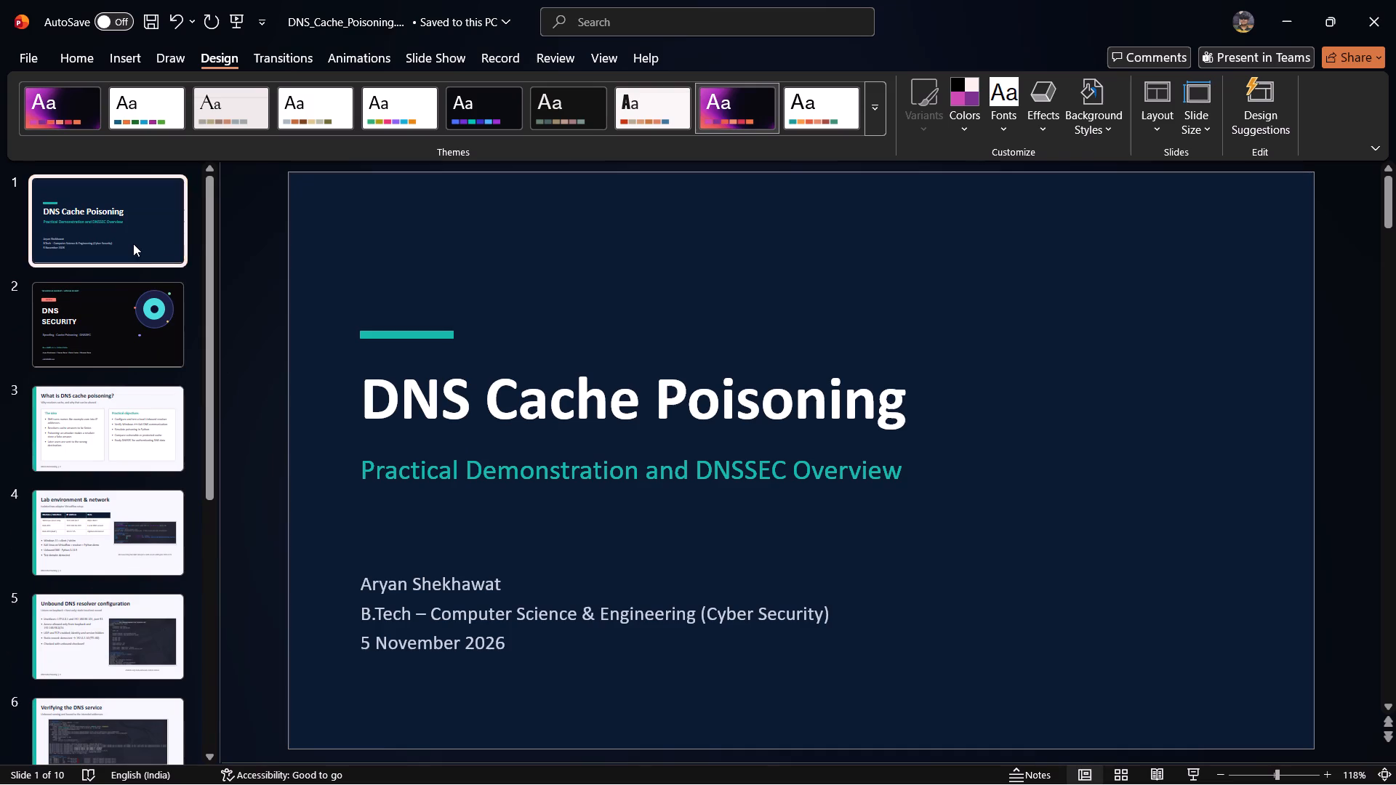
left_click(127, 226)
key("Delete")
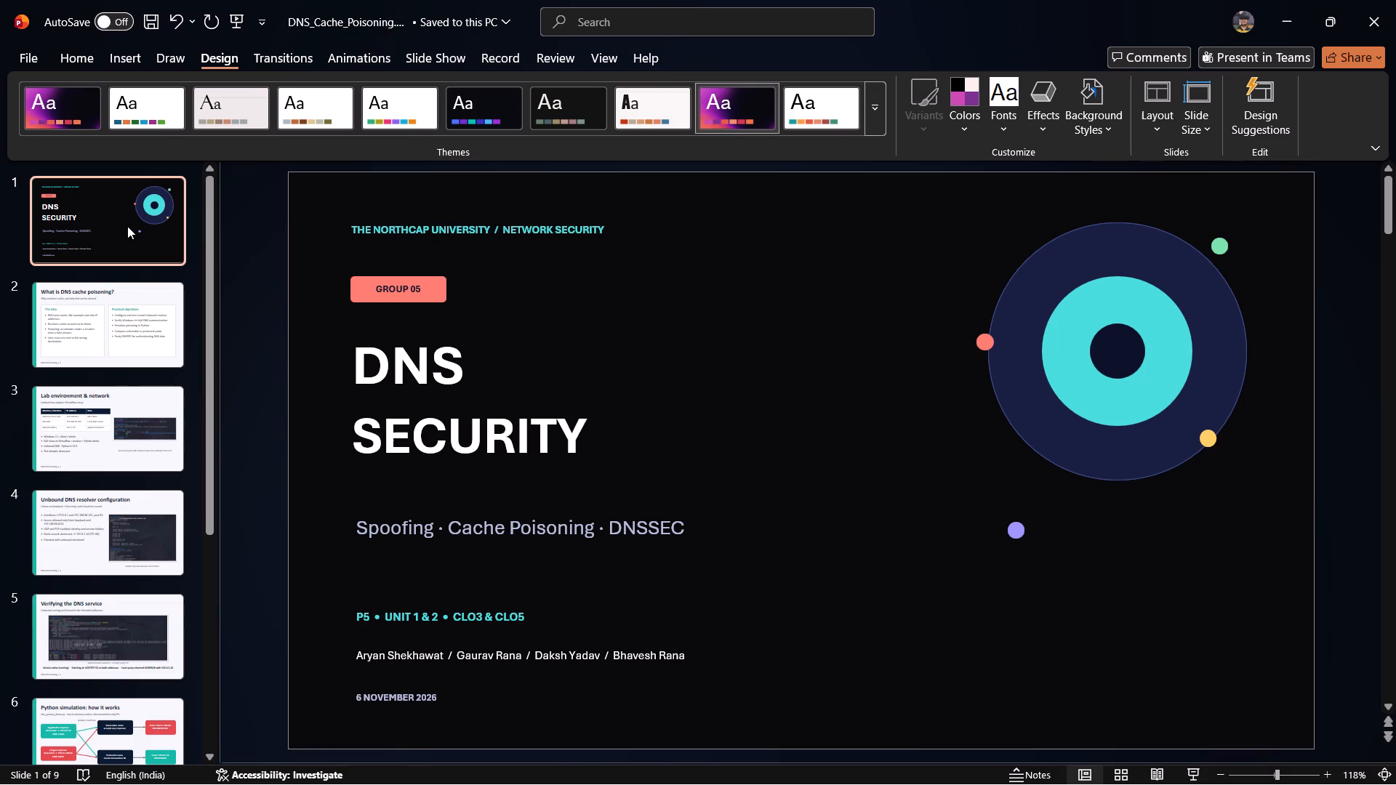
Look over the first three slides, from the DNS Security title slide to the lab environment slide.
key("Down")
key("Up")
key("Up")
key("Down")
key("Down")
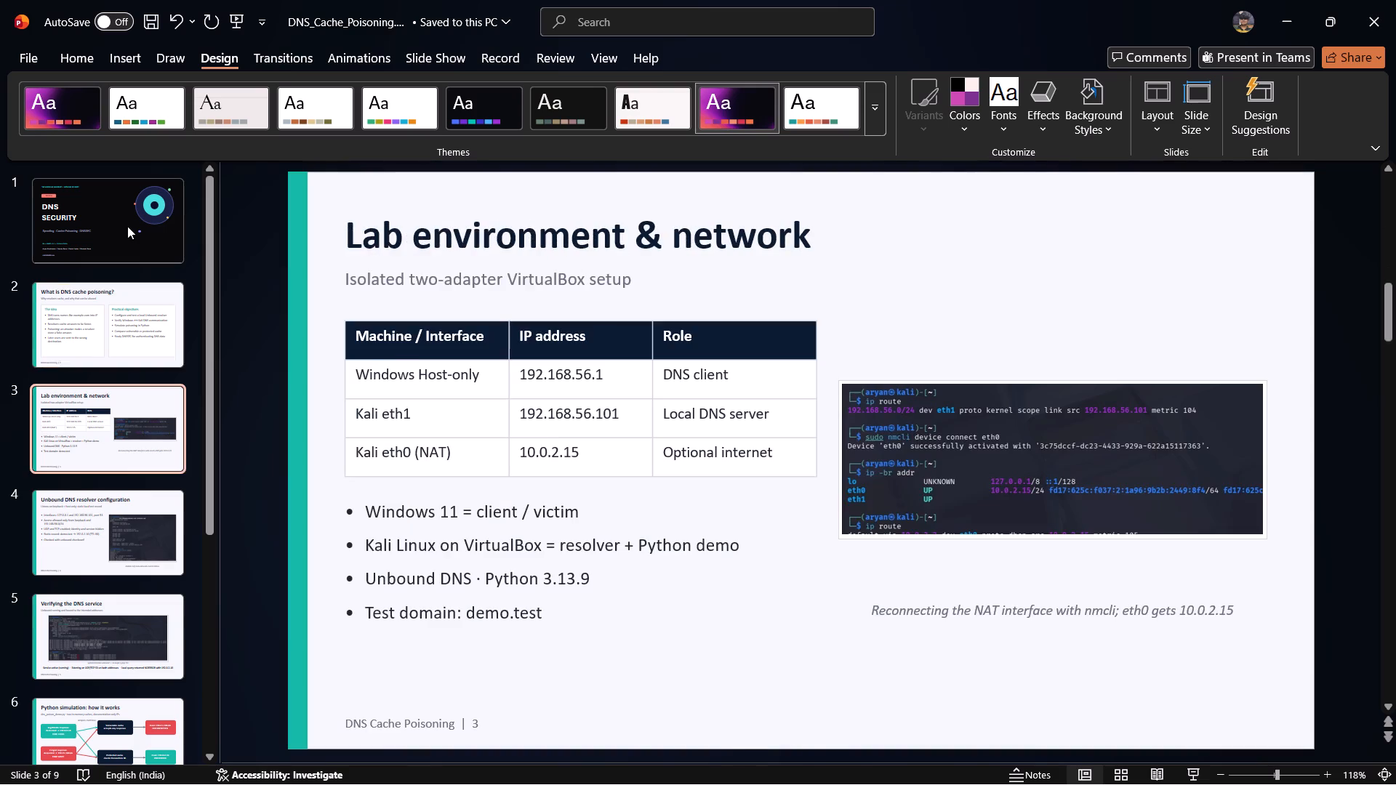
key("Up")
key("Up")
key("Down")
key("Up")
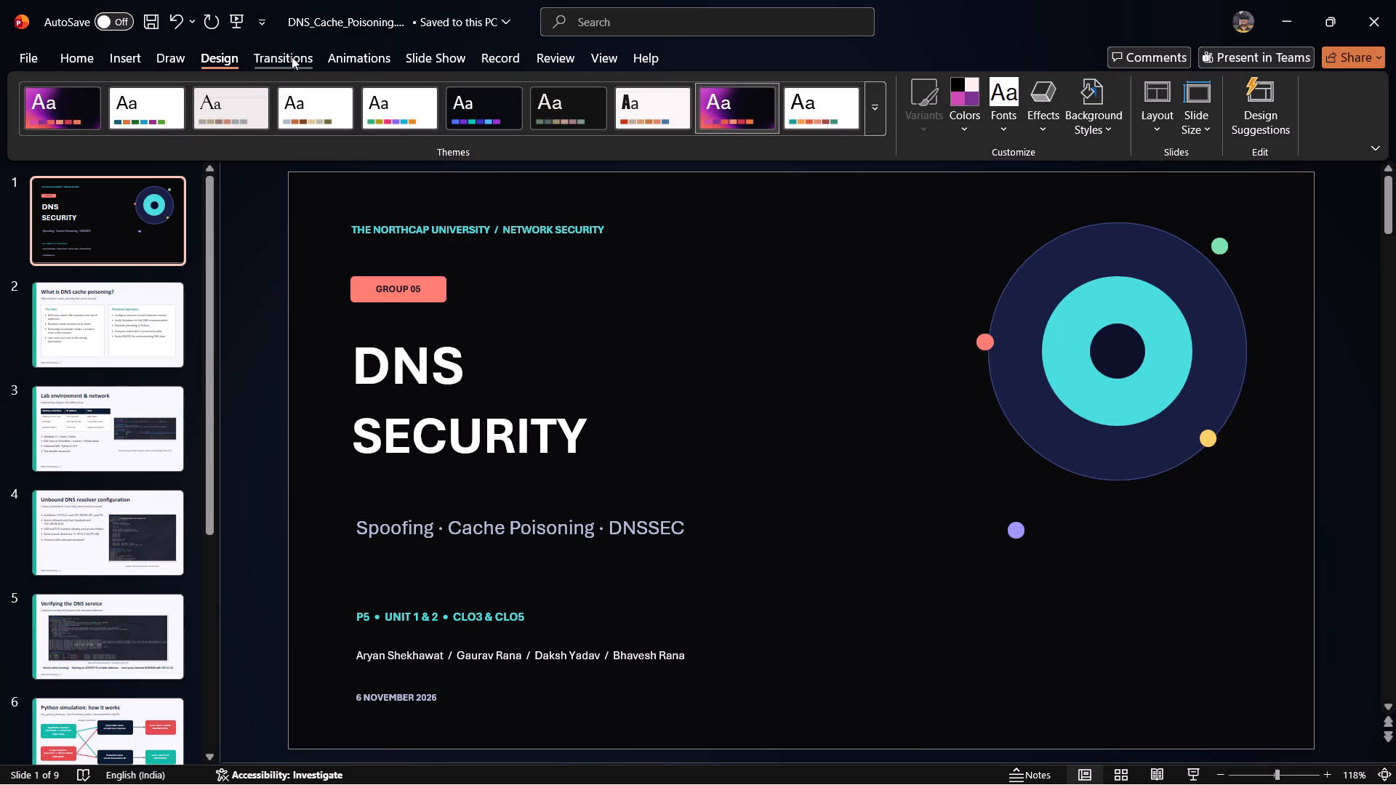
Insert a text box below the circle graphic on the DNS Security title slide, reading "IIT ALUMNI POWER".
left_click(125, 59)
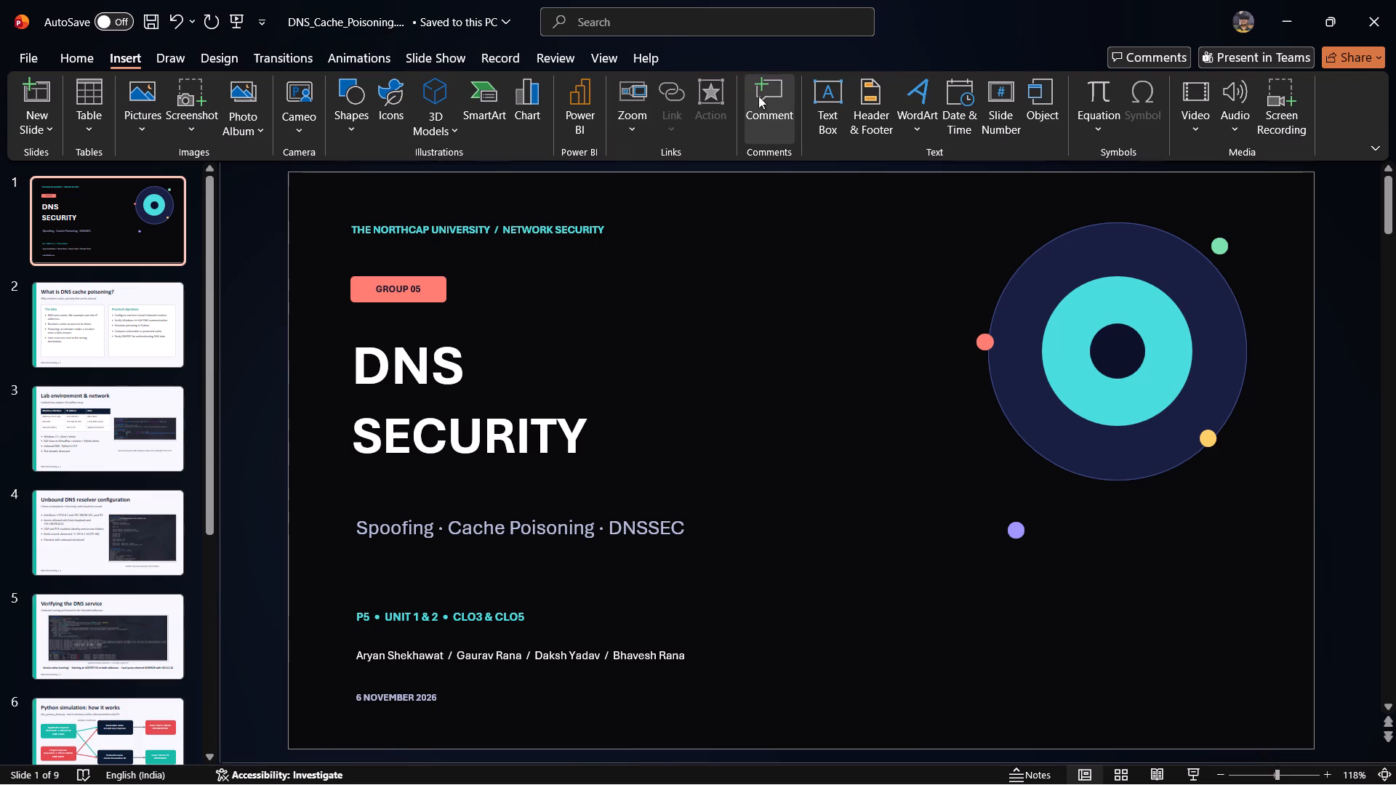
left_click(814, 102)
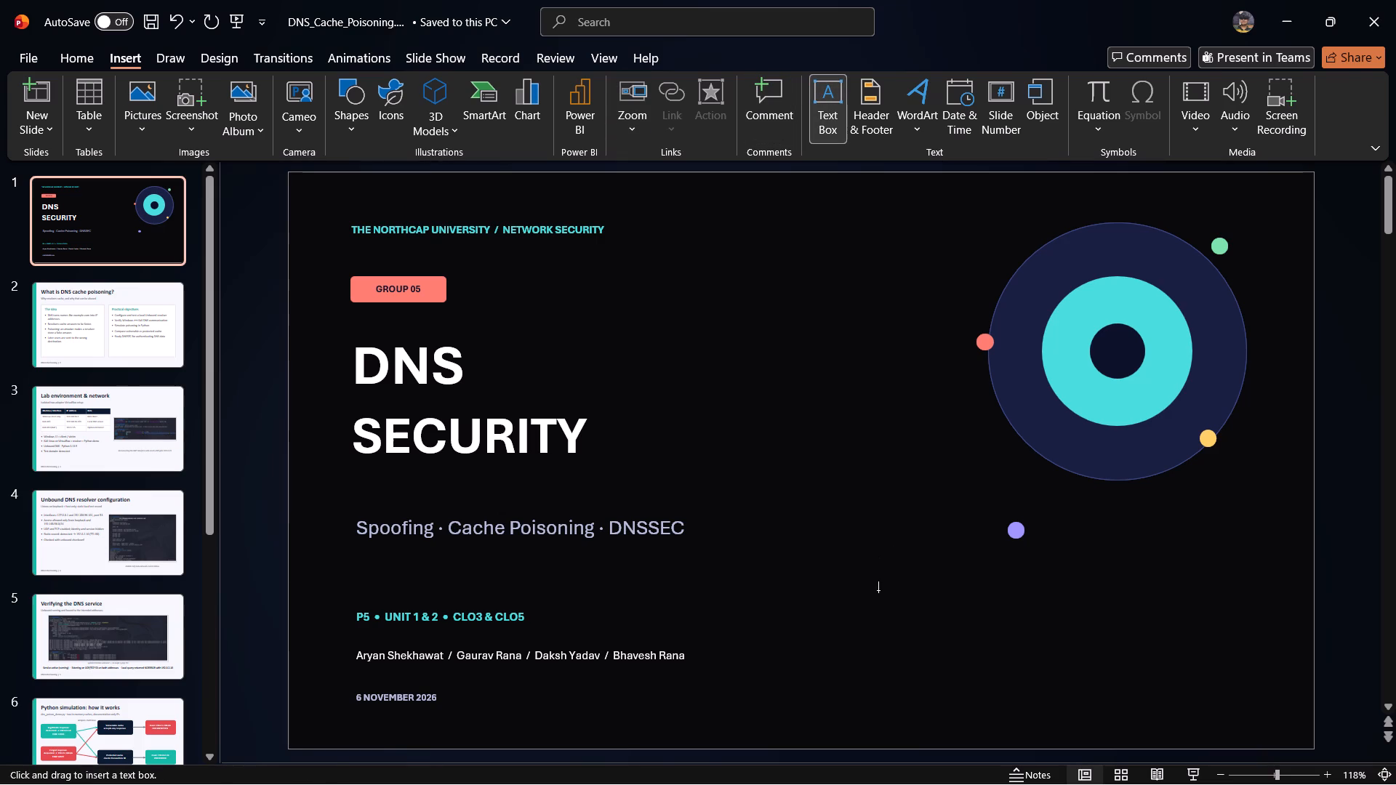
left_click(878, 592)
left_click(878, 592)
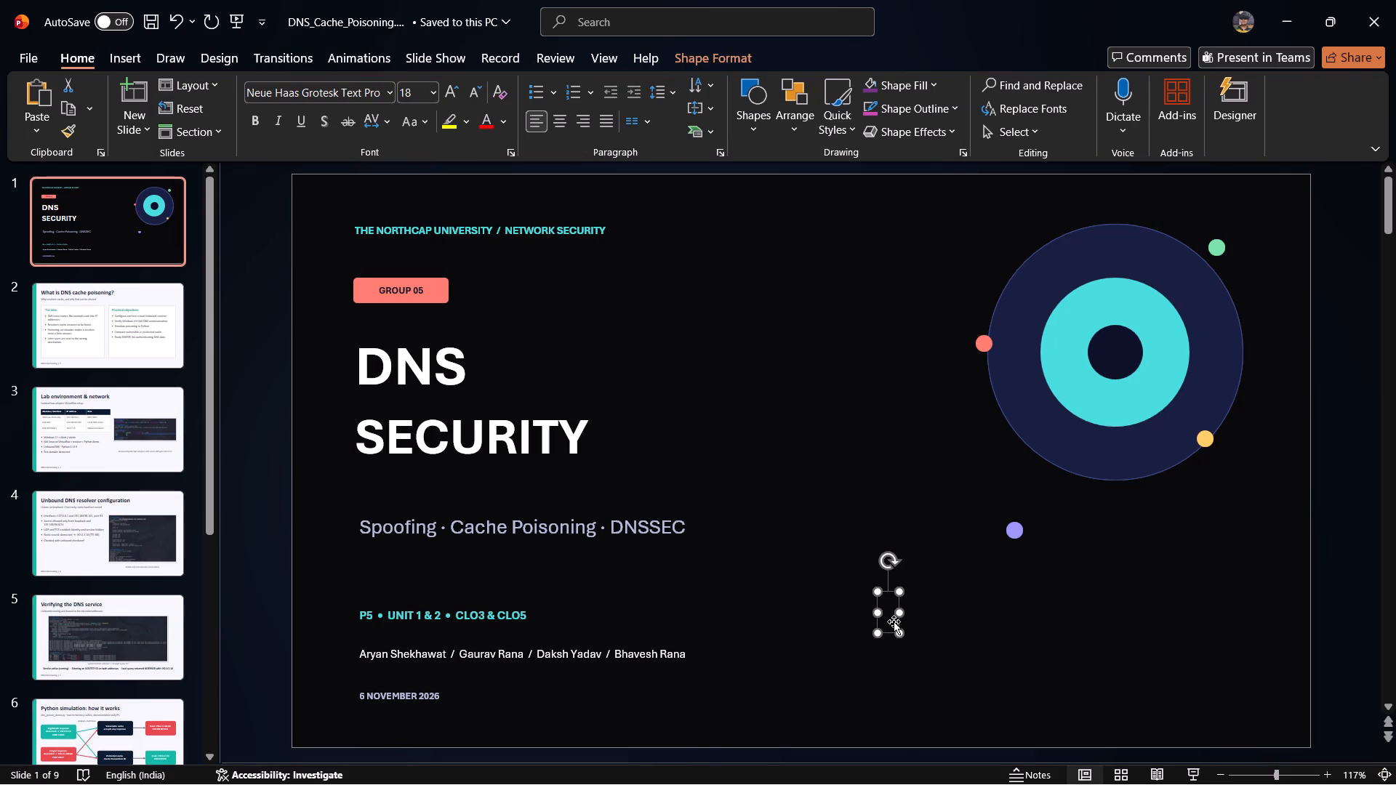
left_click(894, 621)
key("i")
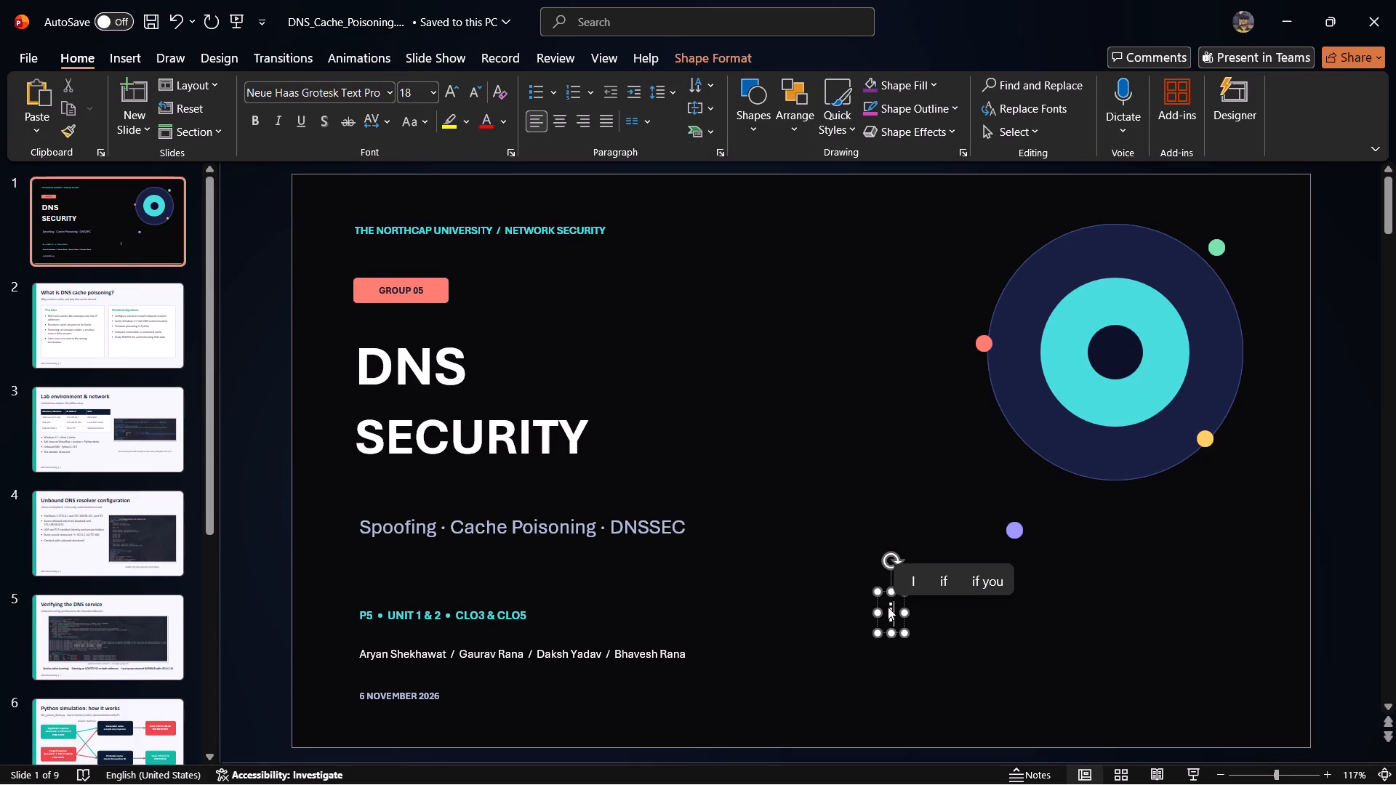
key("BackSpace")
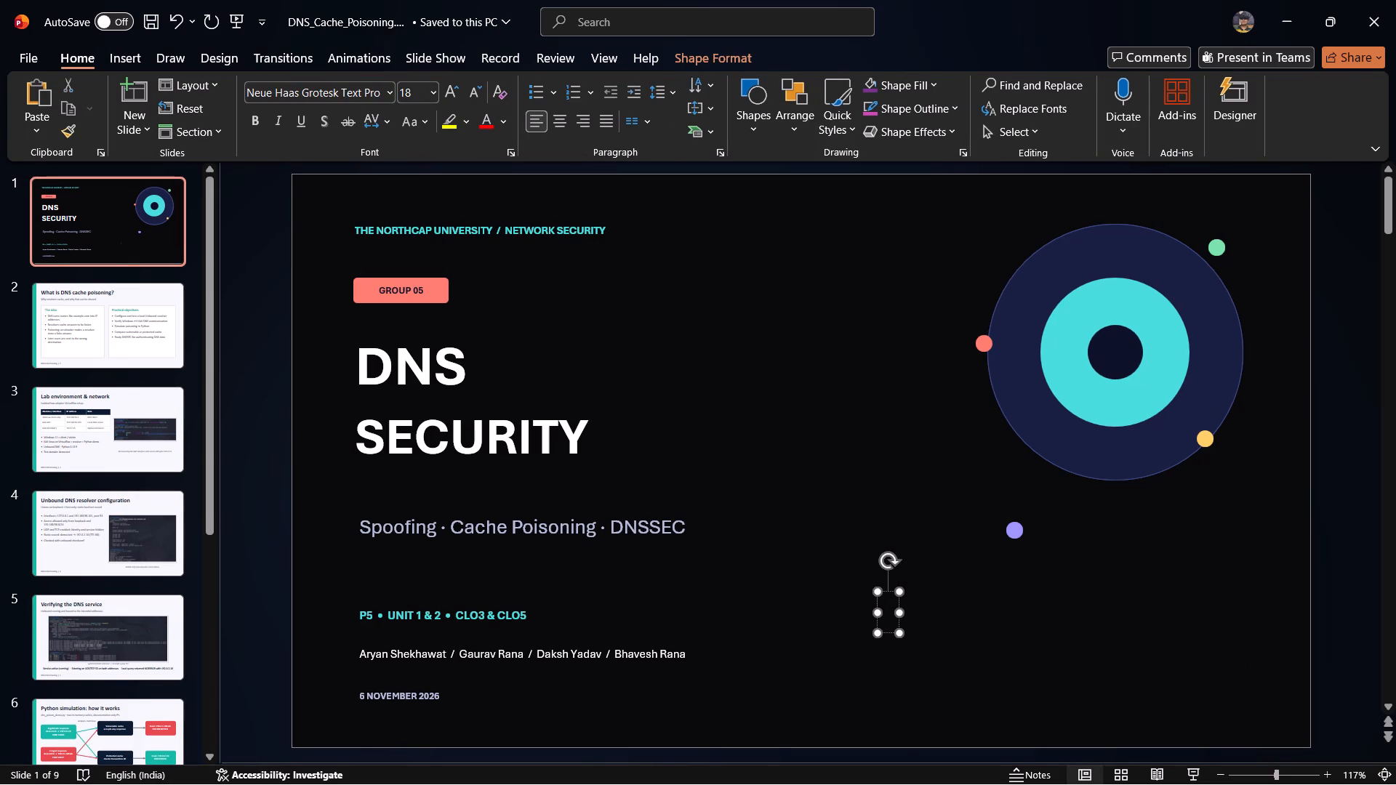
left_click(1242, 654, "shift")
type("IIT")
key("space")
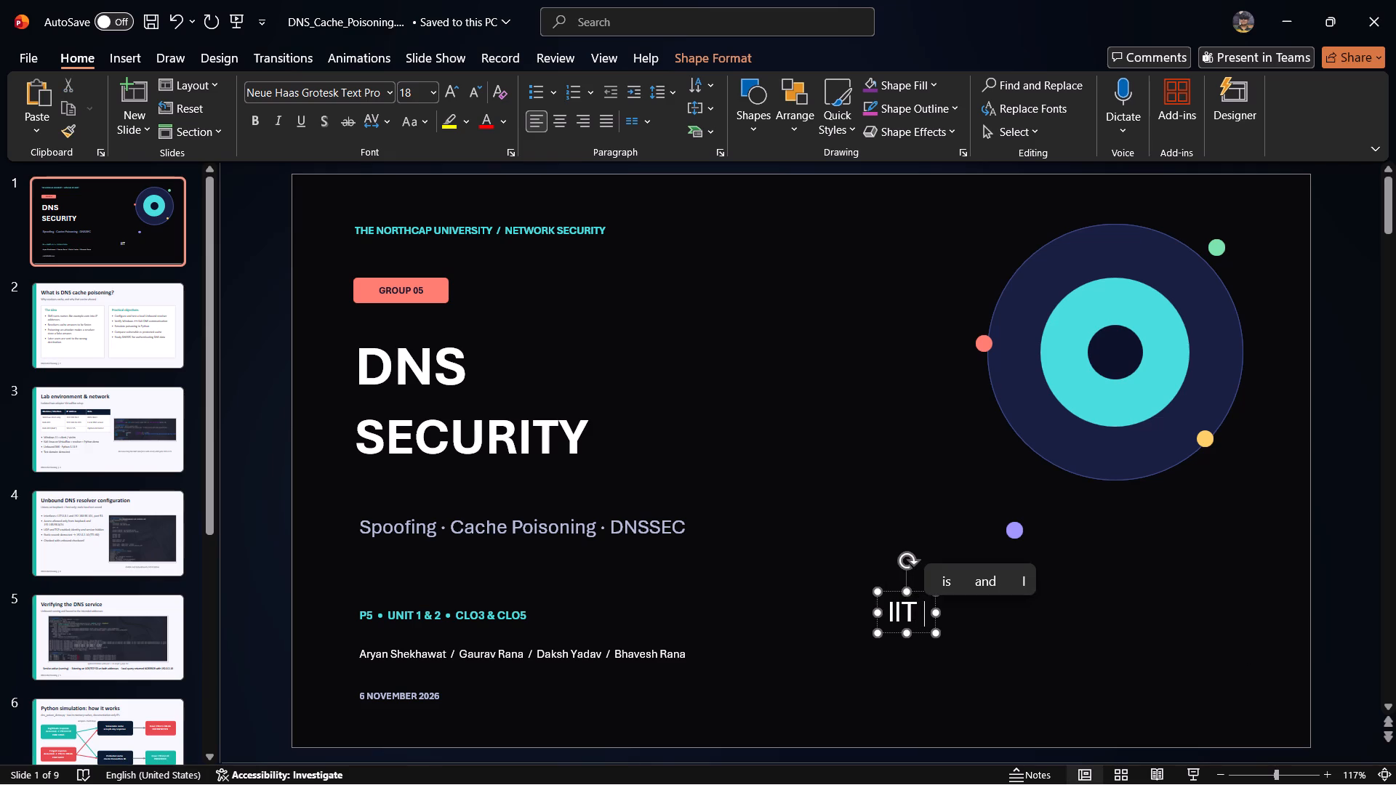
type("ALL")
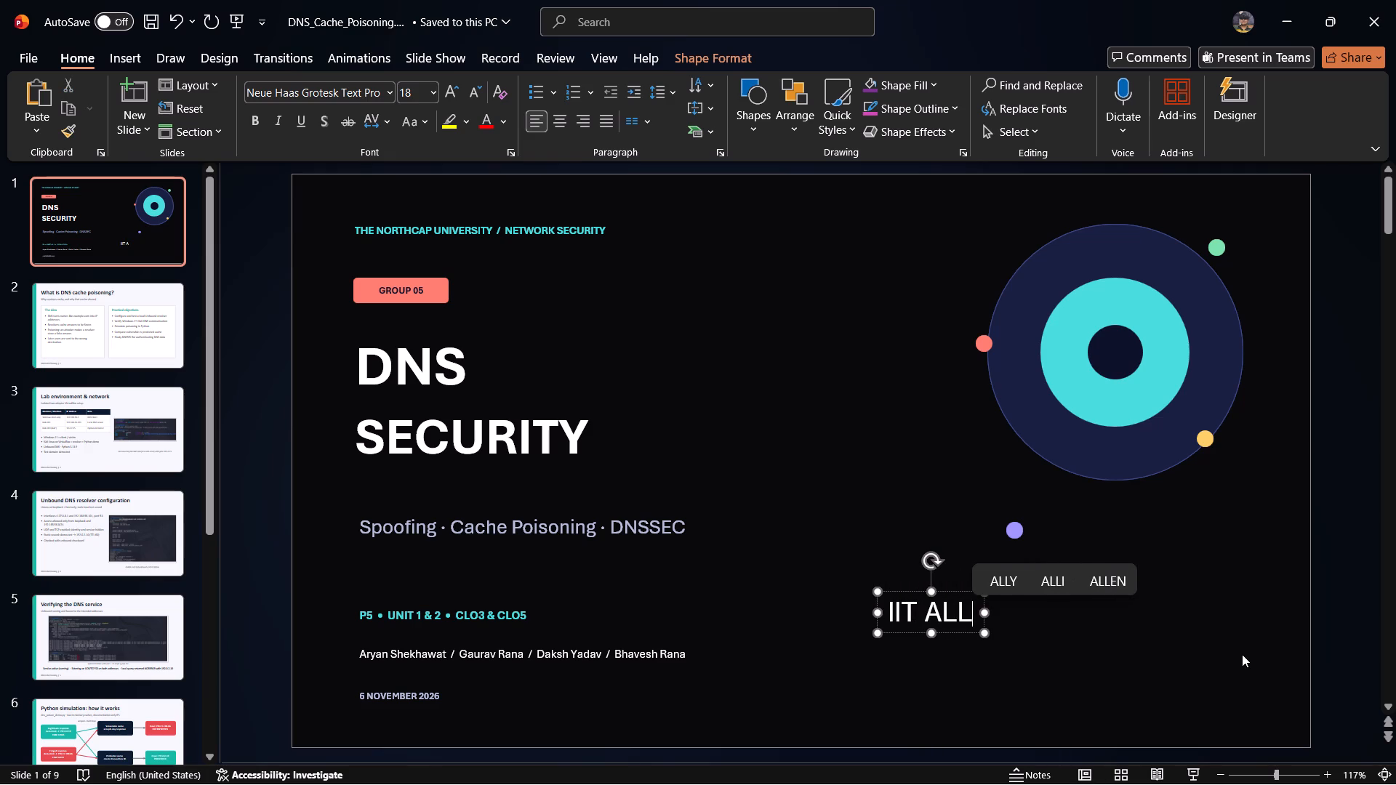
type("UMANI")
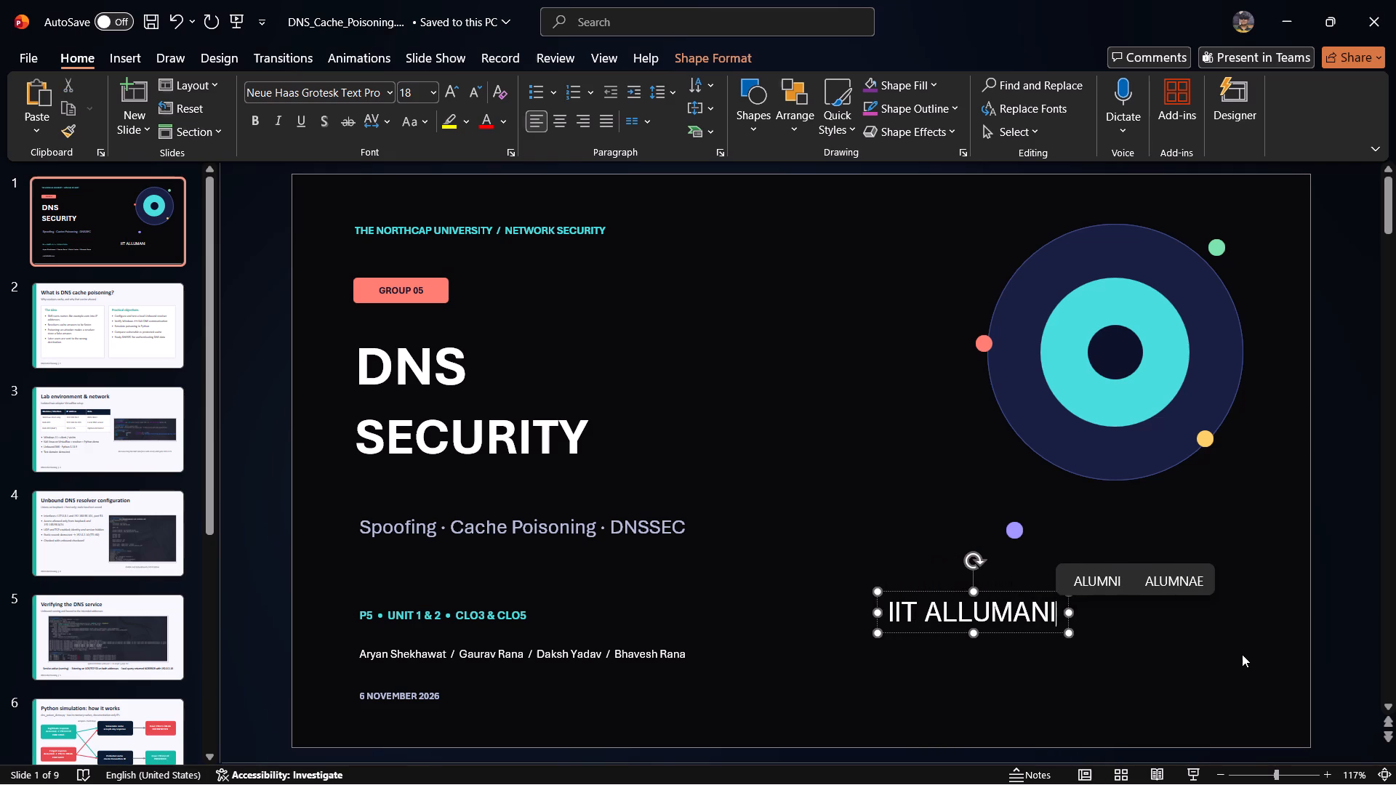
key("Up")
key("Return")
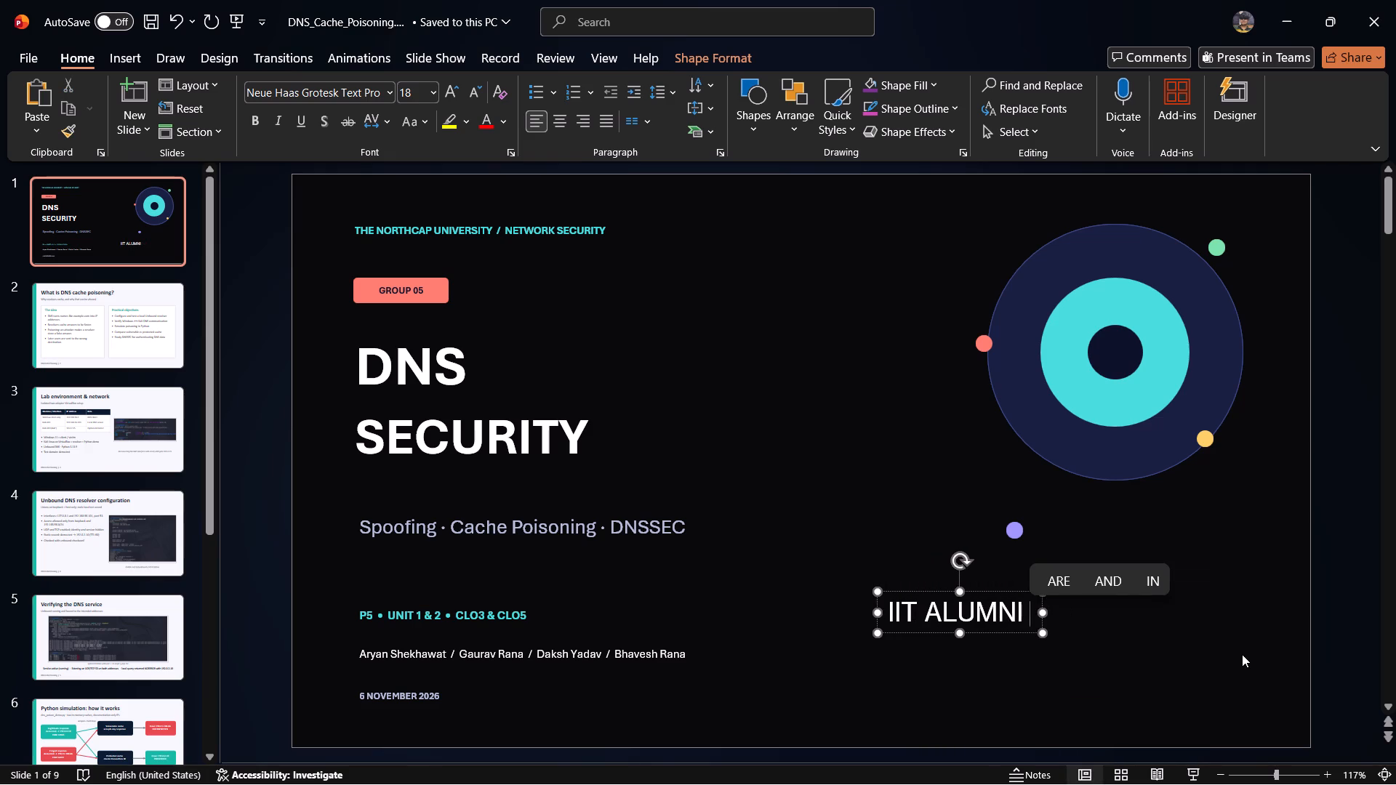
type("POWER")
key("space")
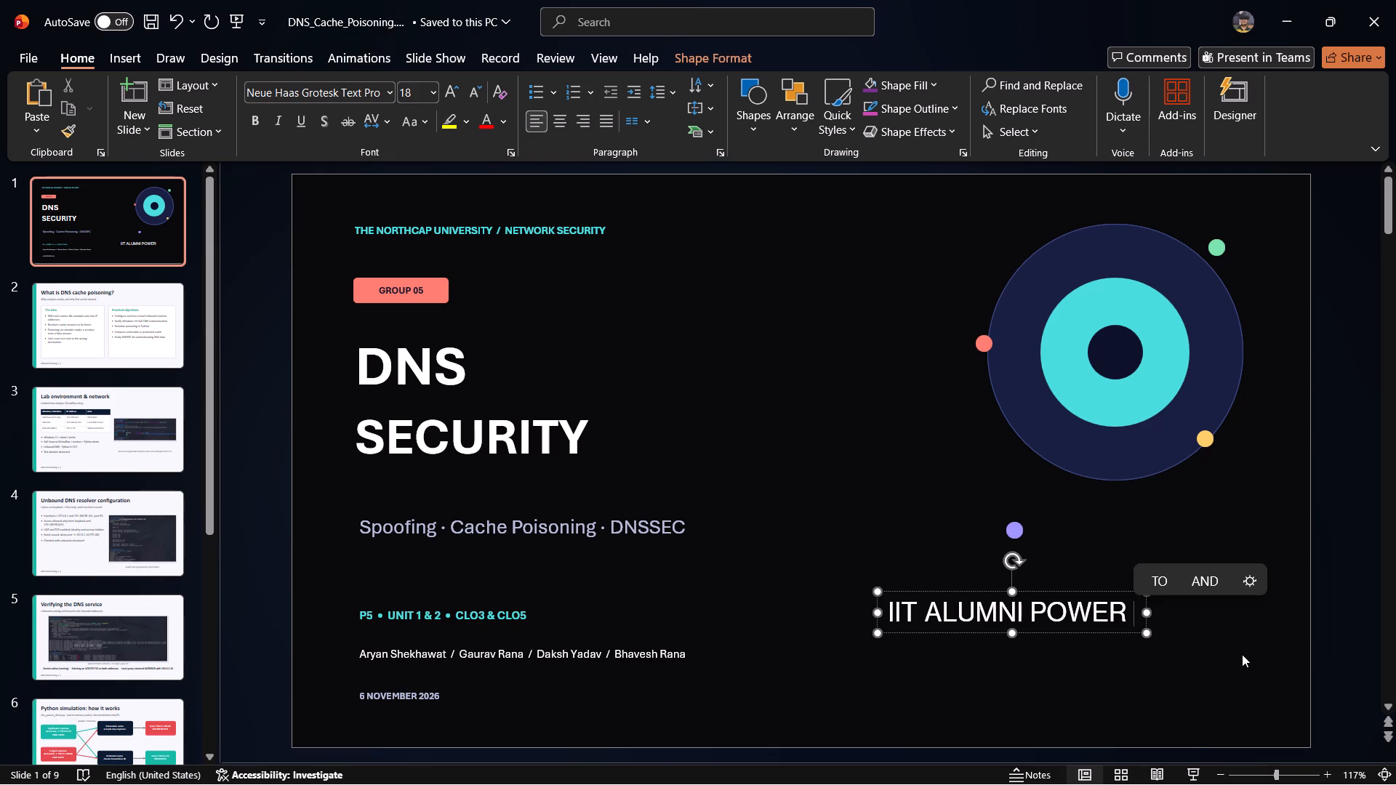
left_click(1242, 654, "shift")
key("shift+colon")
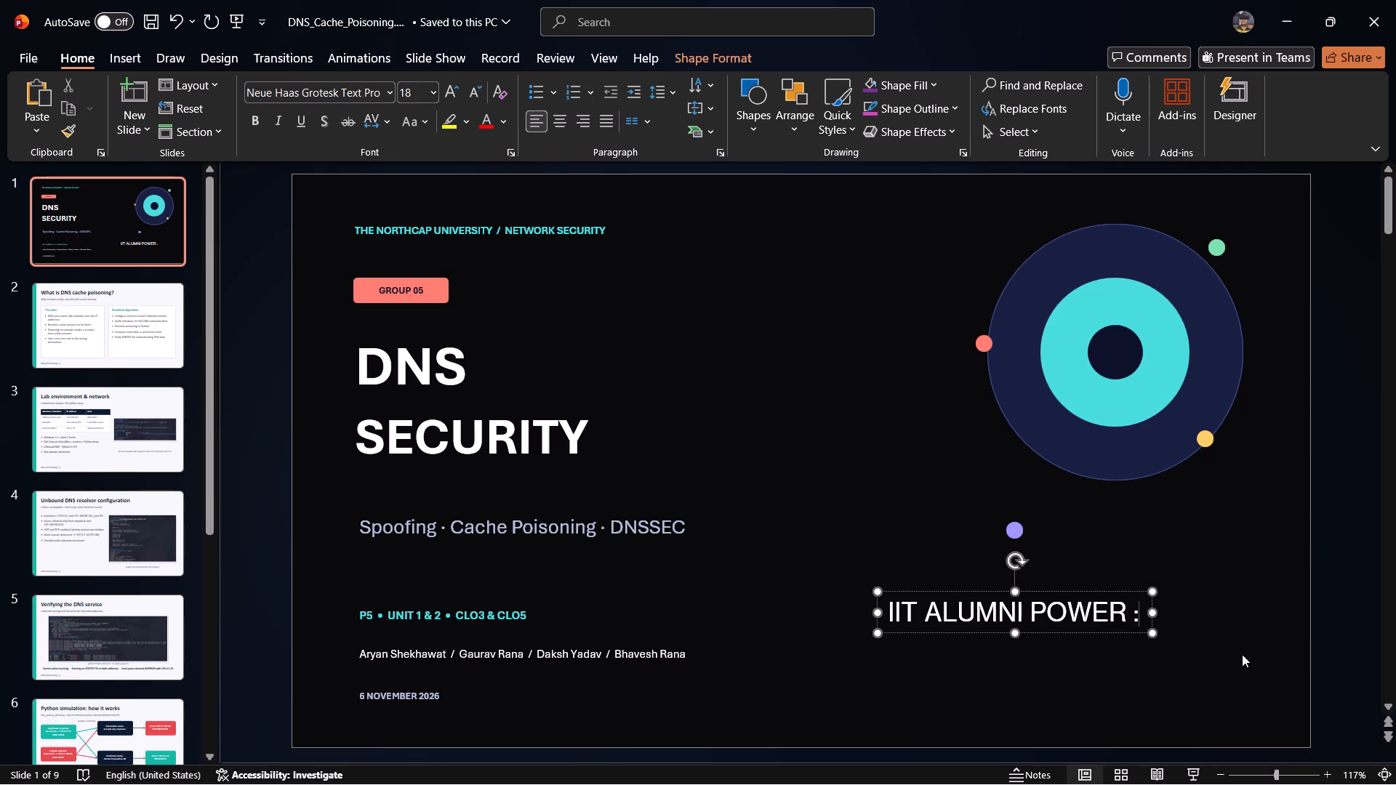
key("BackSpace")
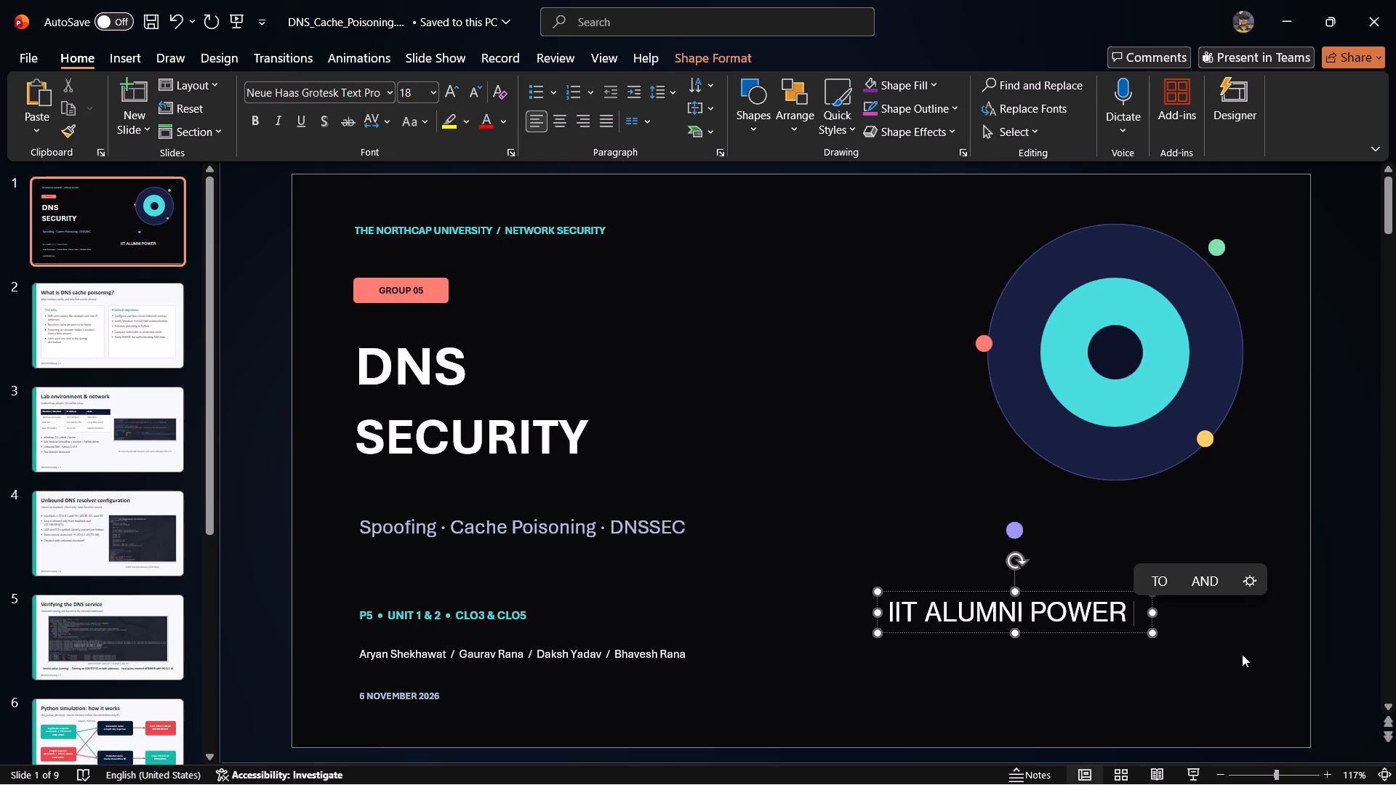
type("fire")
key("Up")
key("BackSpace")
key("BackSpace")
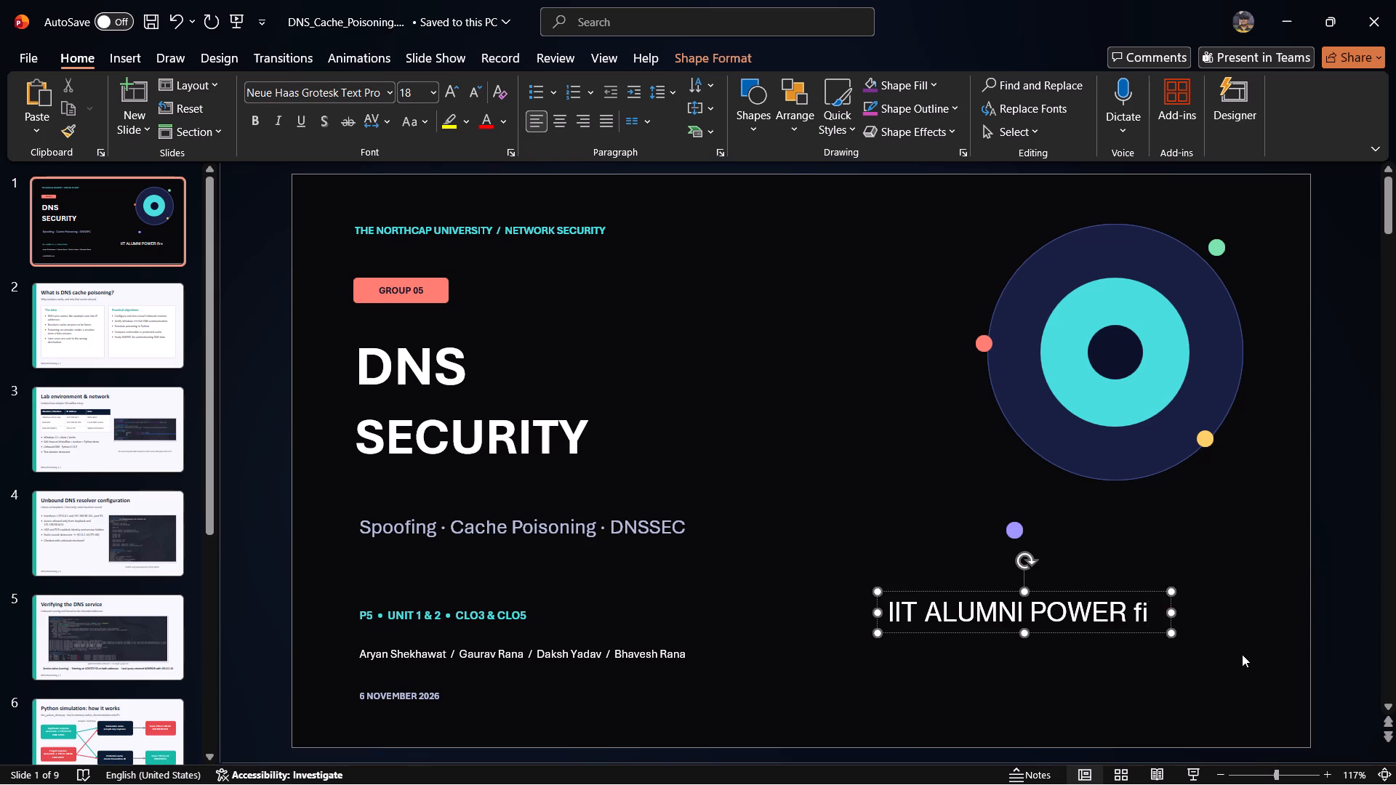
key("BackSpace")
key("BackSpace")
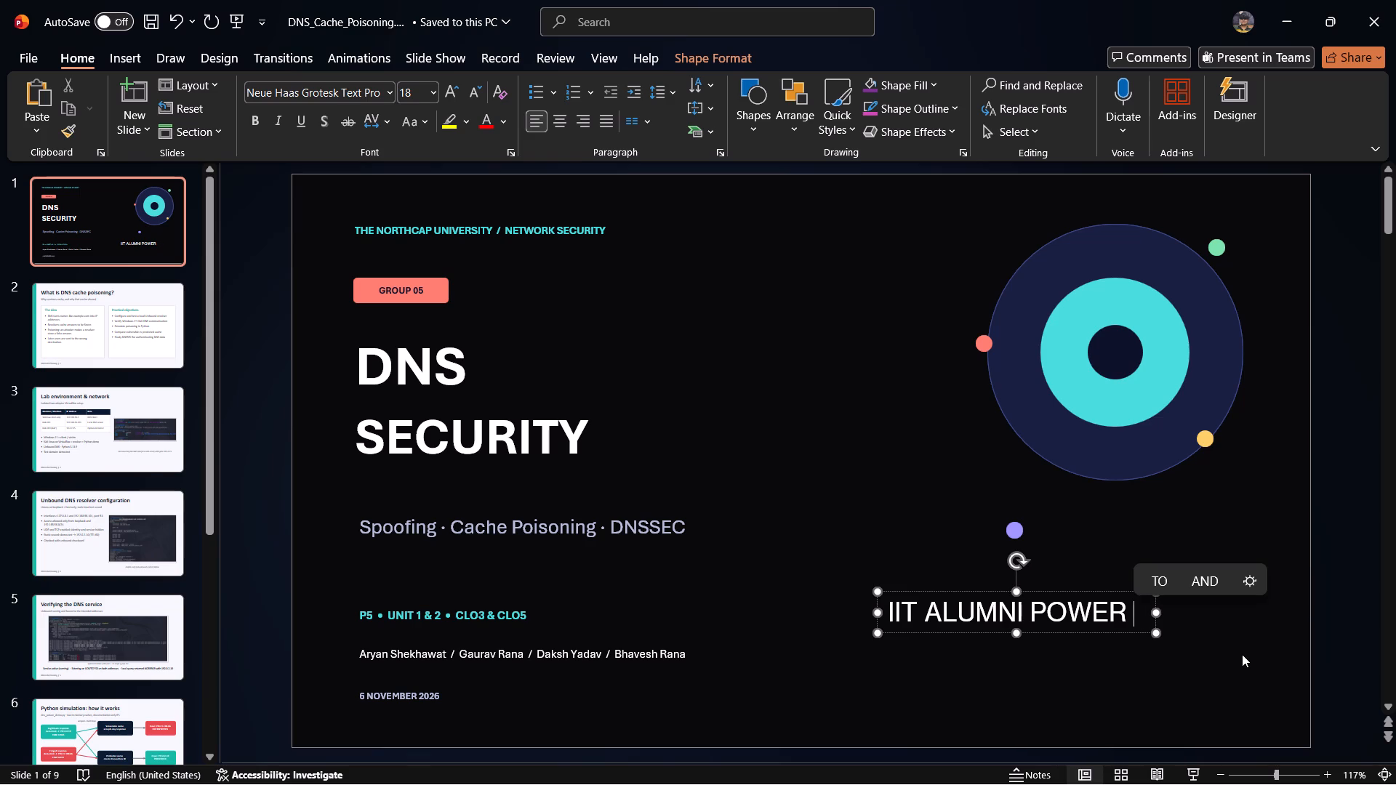
Add a flexed biceps emoji after "IIT ALUMNI POWER" and remove the stray comma and period before it.
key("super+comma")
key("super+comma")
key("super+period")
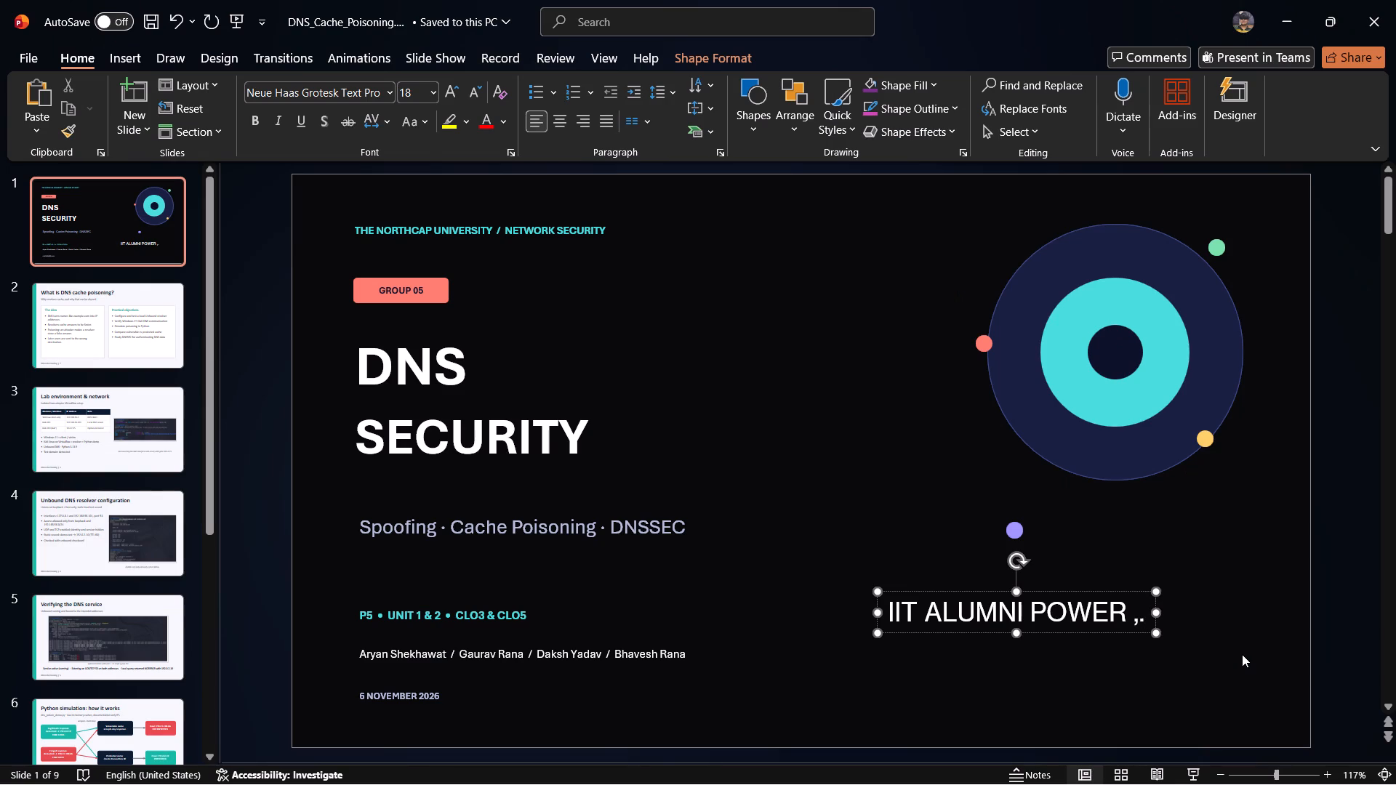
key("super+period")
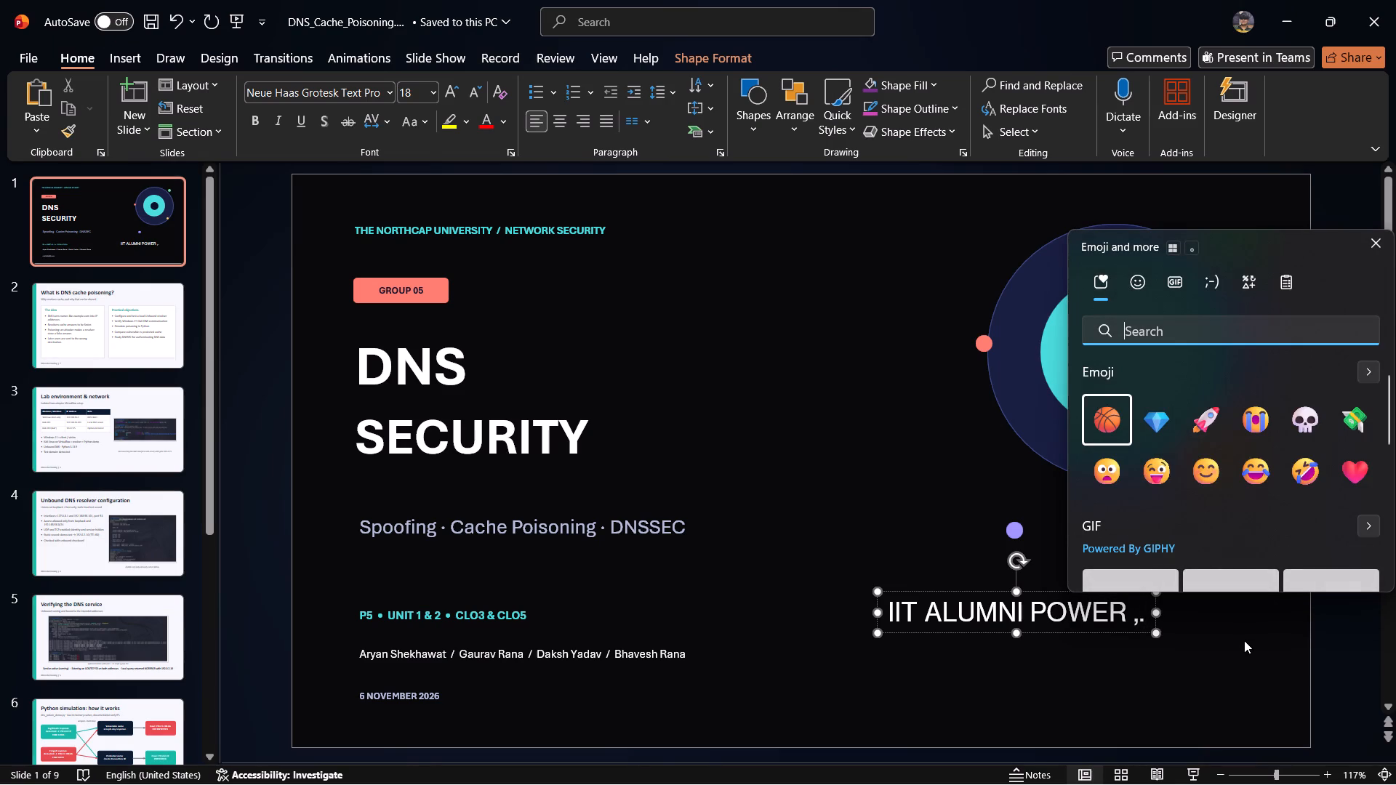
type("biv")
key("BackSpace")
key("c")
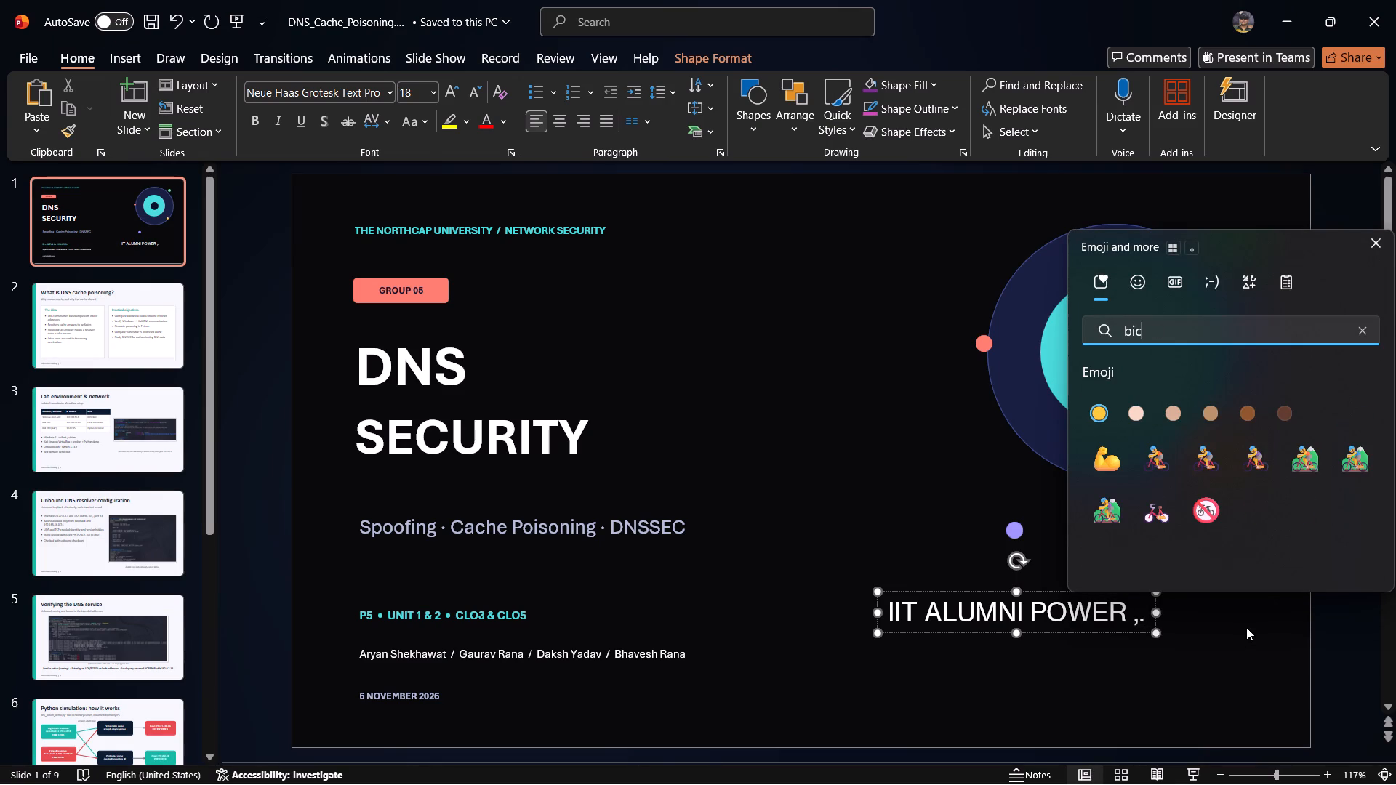
left_click(1112, 467)
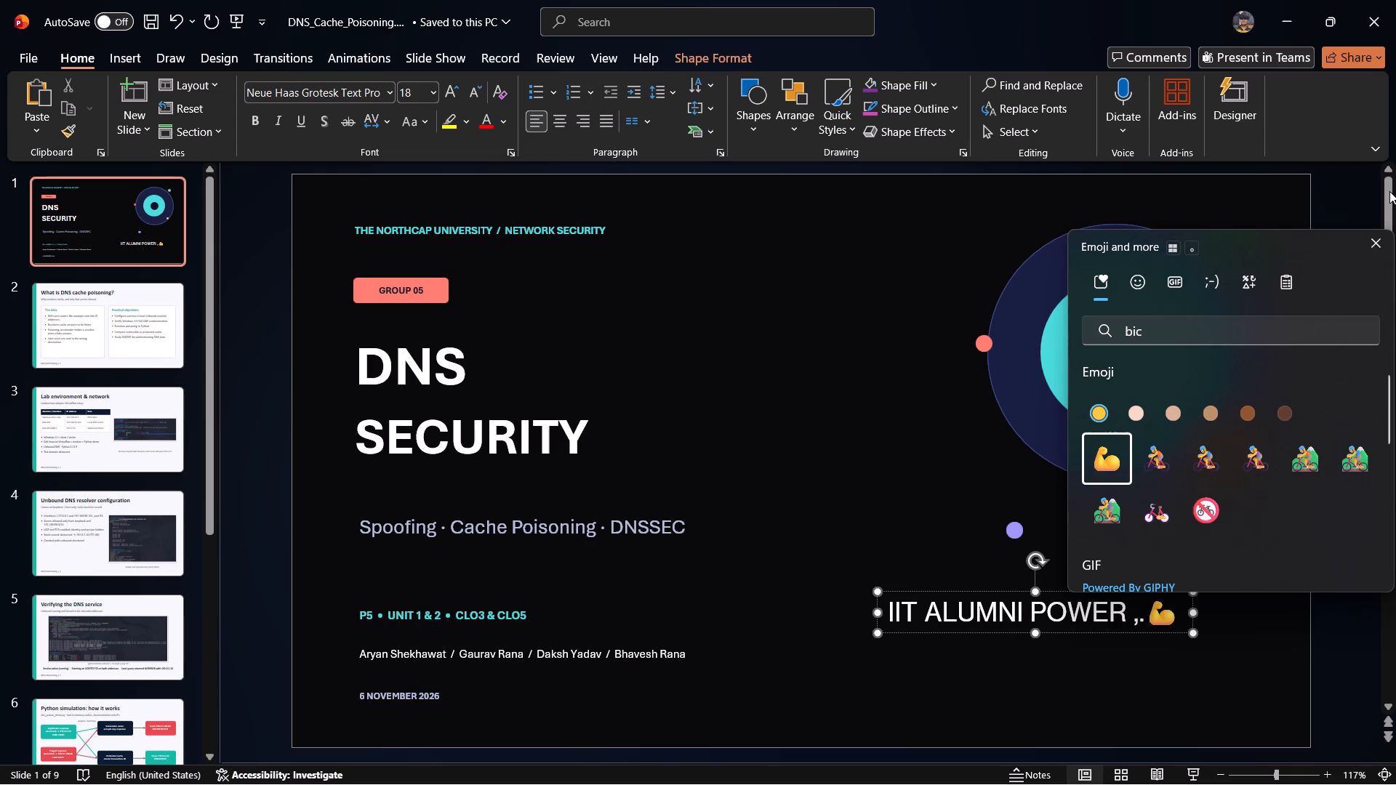
left_click(1370, 246)
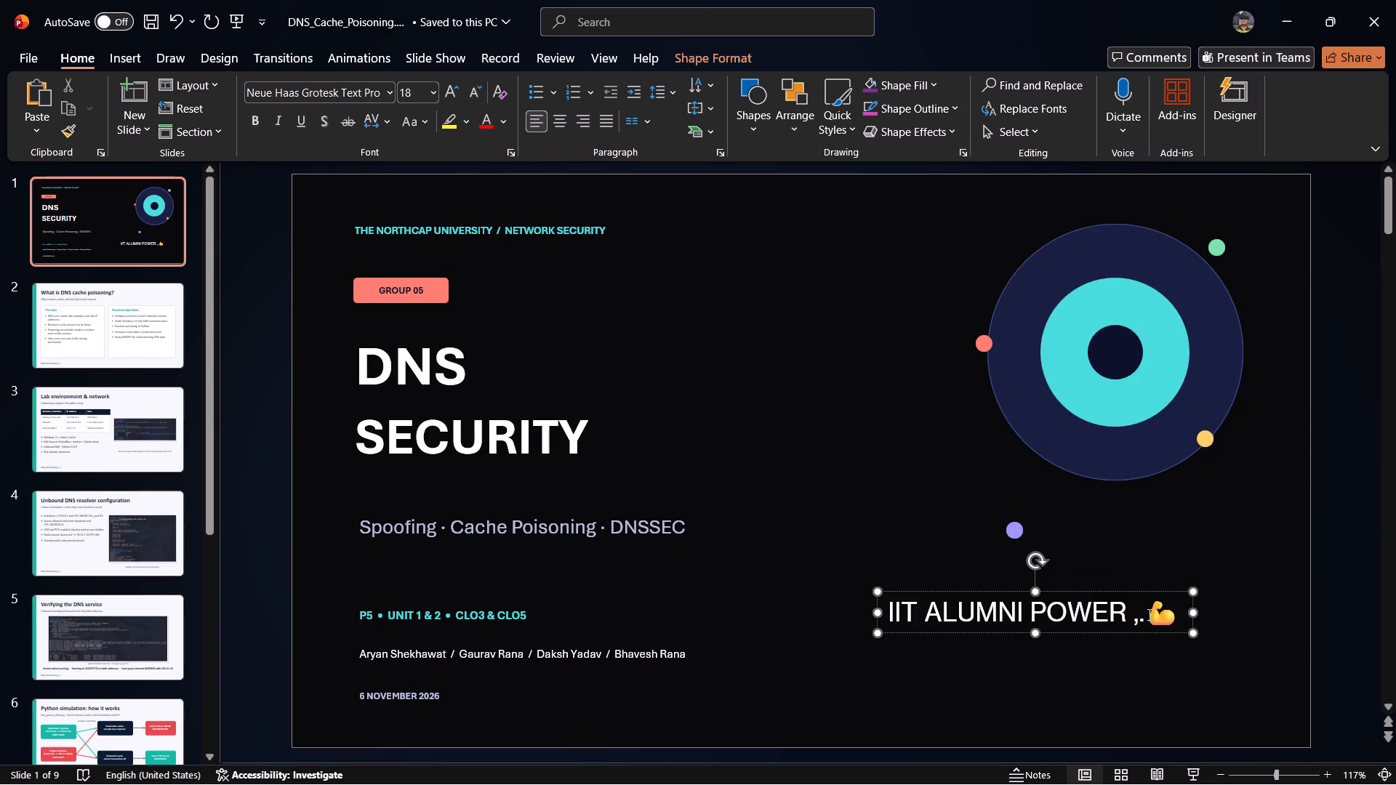
left_click(1145, 613)
key("BackSpace")
key("BackSpace")
Add a line reading "FACULTY:-" above "IIT ALUMNI POWER" in the title slide's text box.
left_click(887, 600)
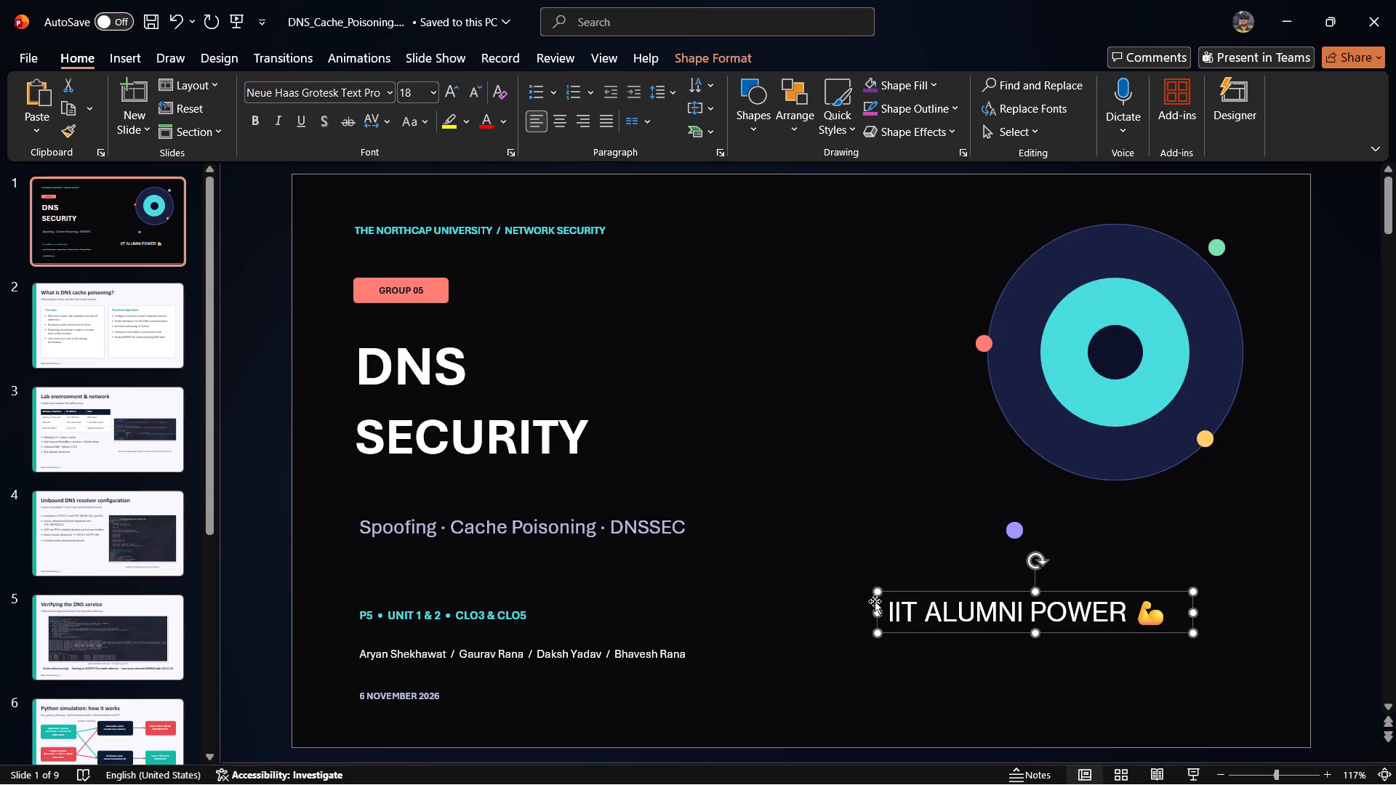
left_click(1168, 613)
key("Return")
key("Up")
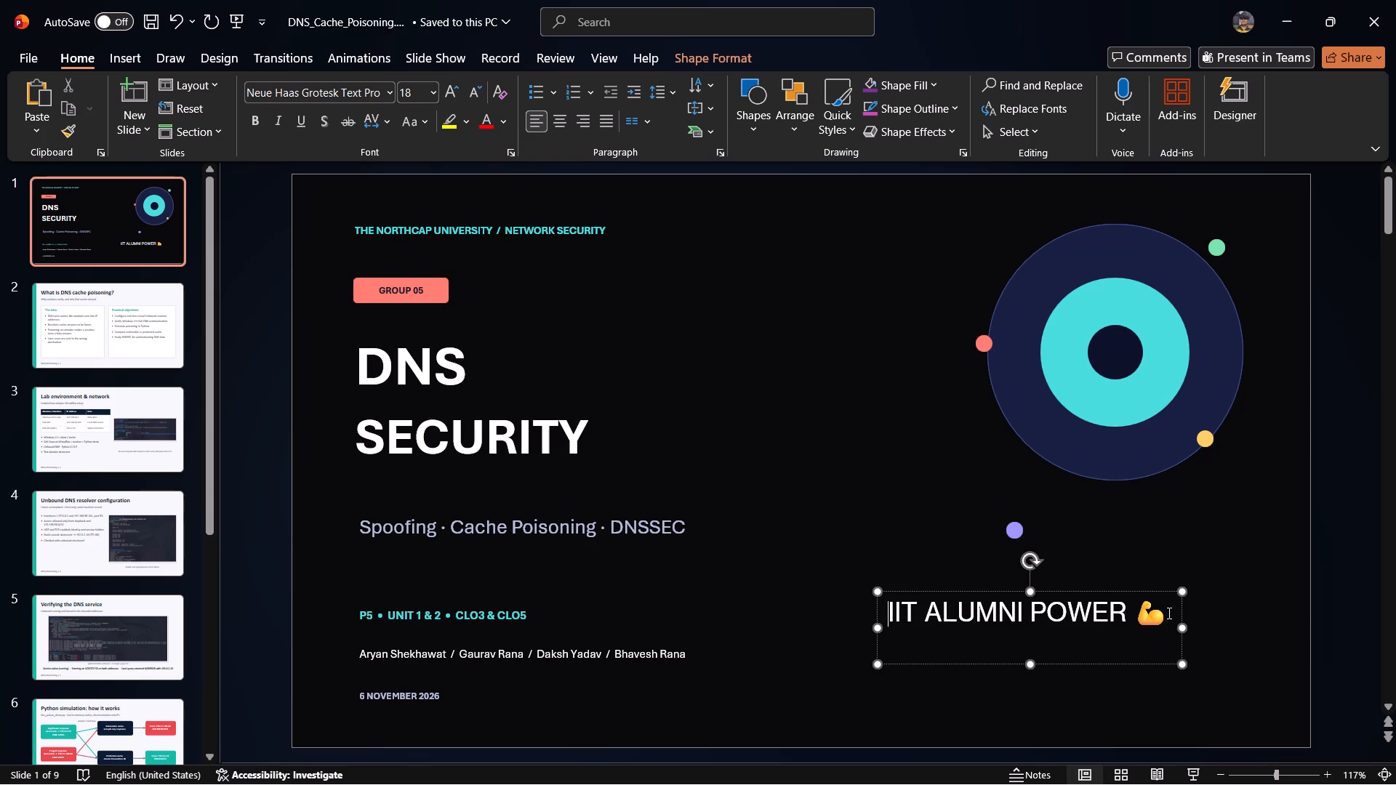
key("Return")
key("Up")
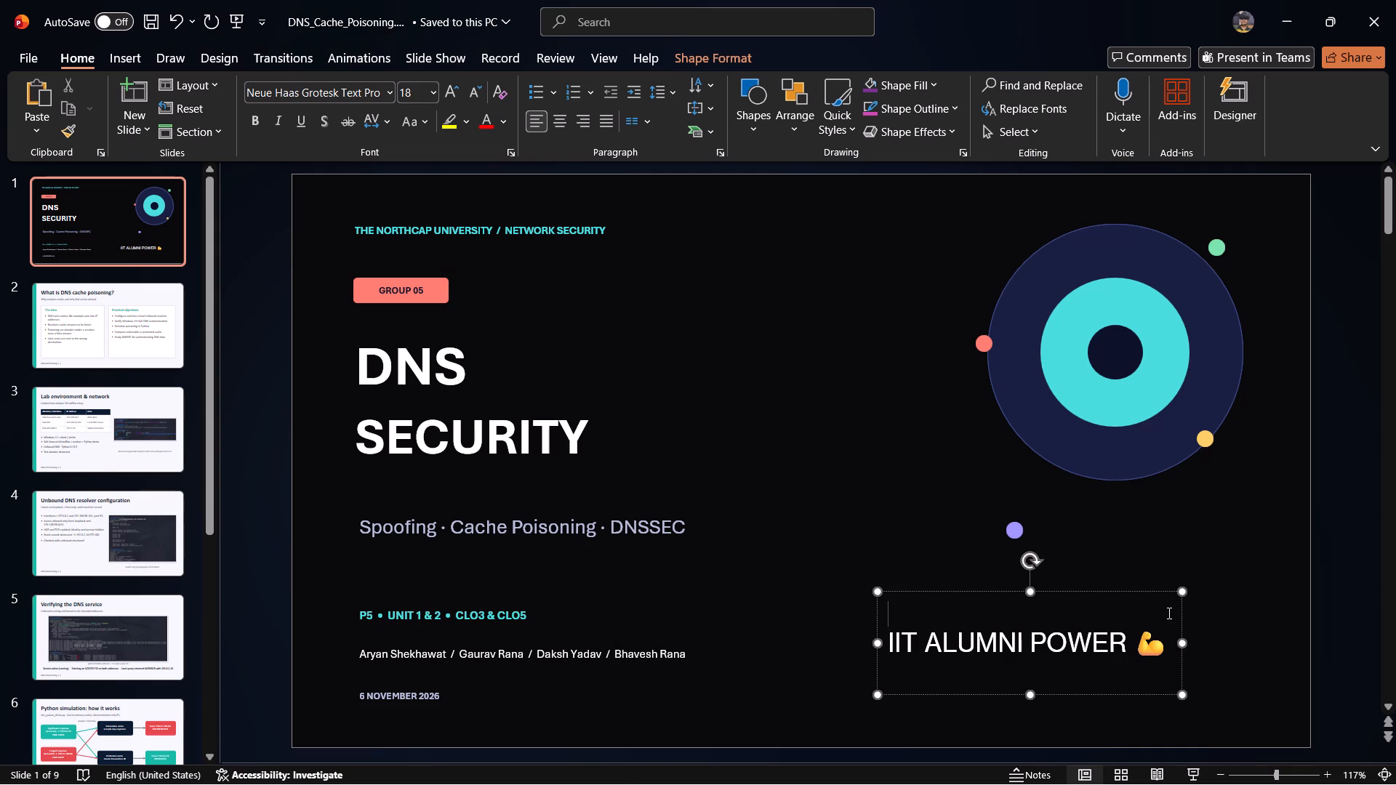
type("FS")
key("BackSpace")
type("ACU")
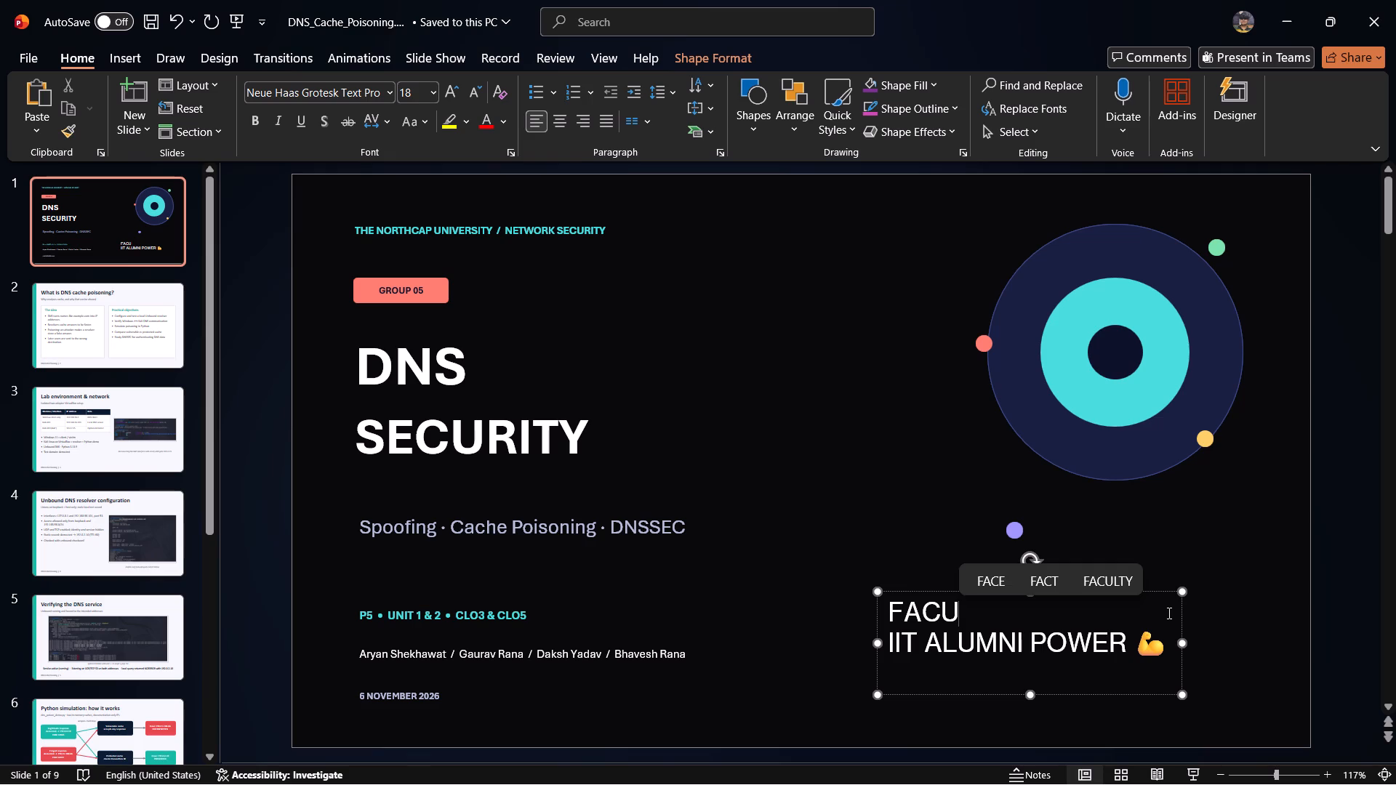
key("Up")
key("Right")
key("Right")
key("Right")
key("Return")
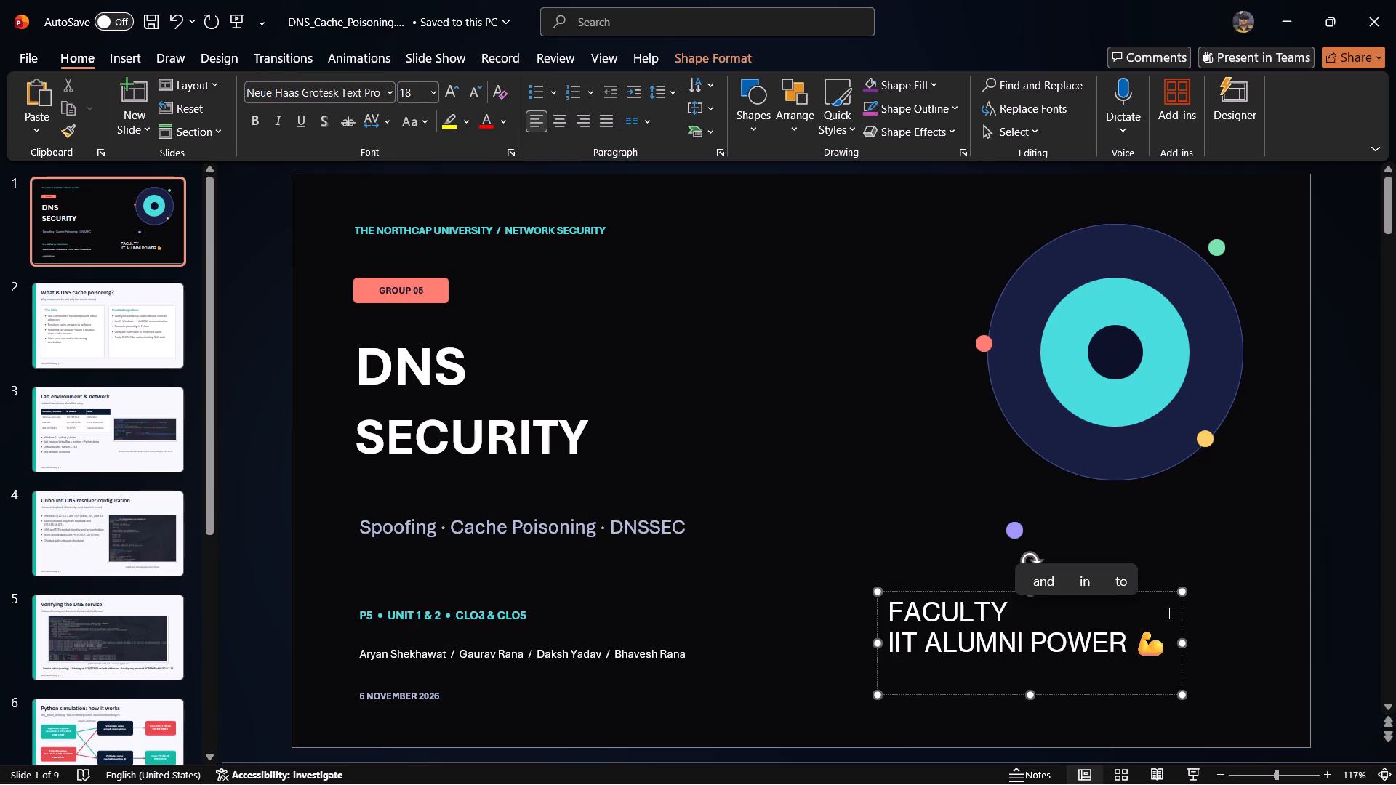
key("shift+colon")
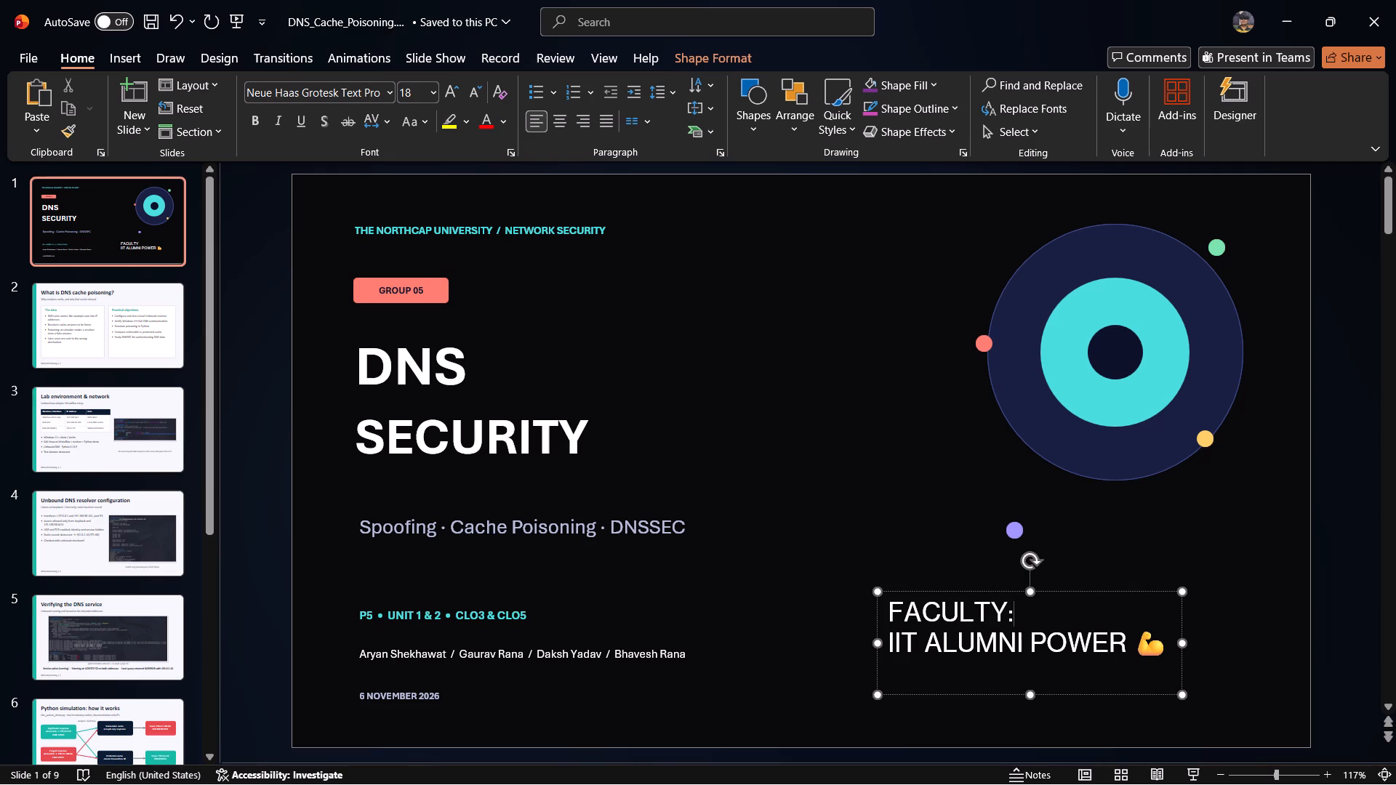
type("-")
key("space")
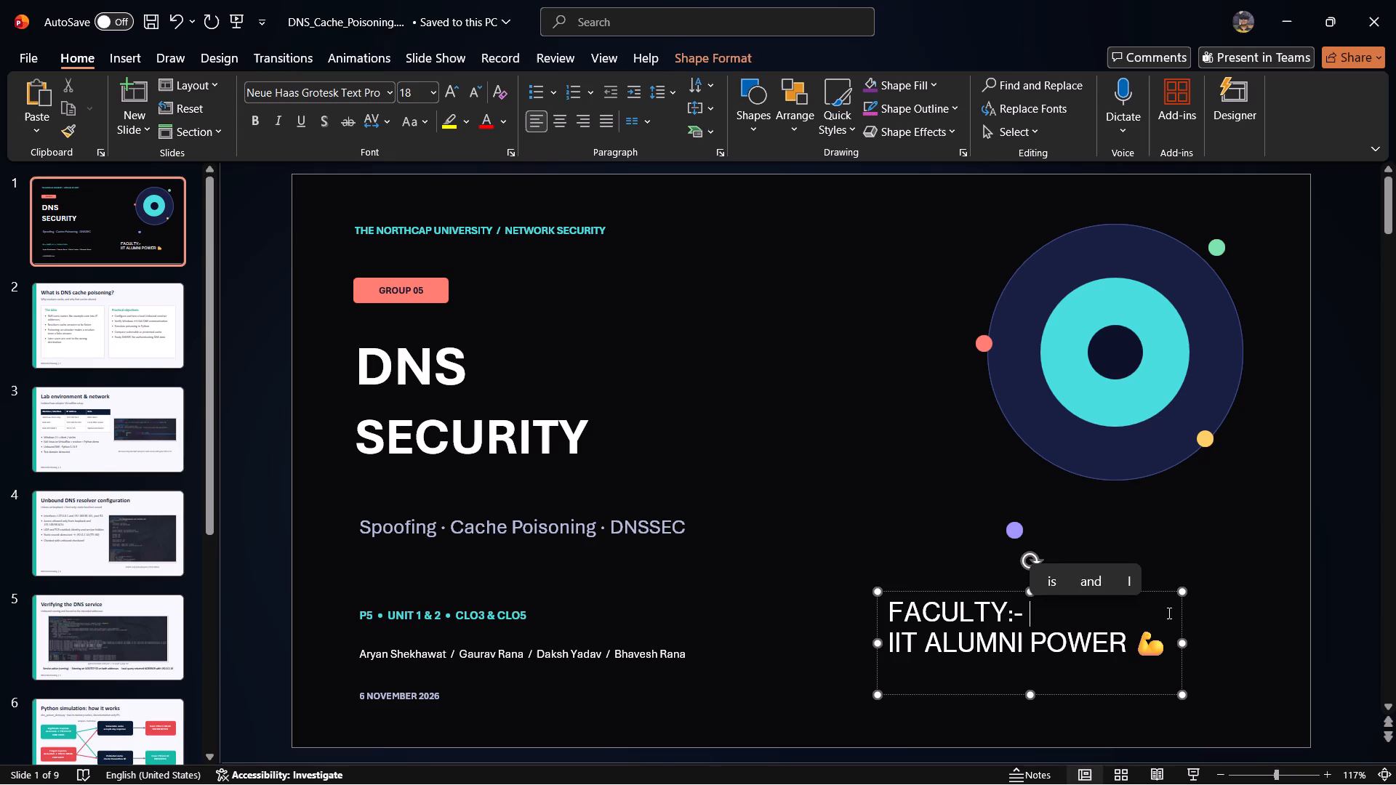
Enter the faculty member's name in capitals after "FACULTY:-" in the text box.
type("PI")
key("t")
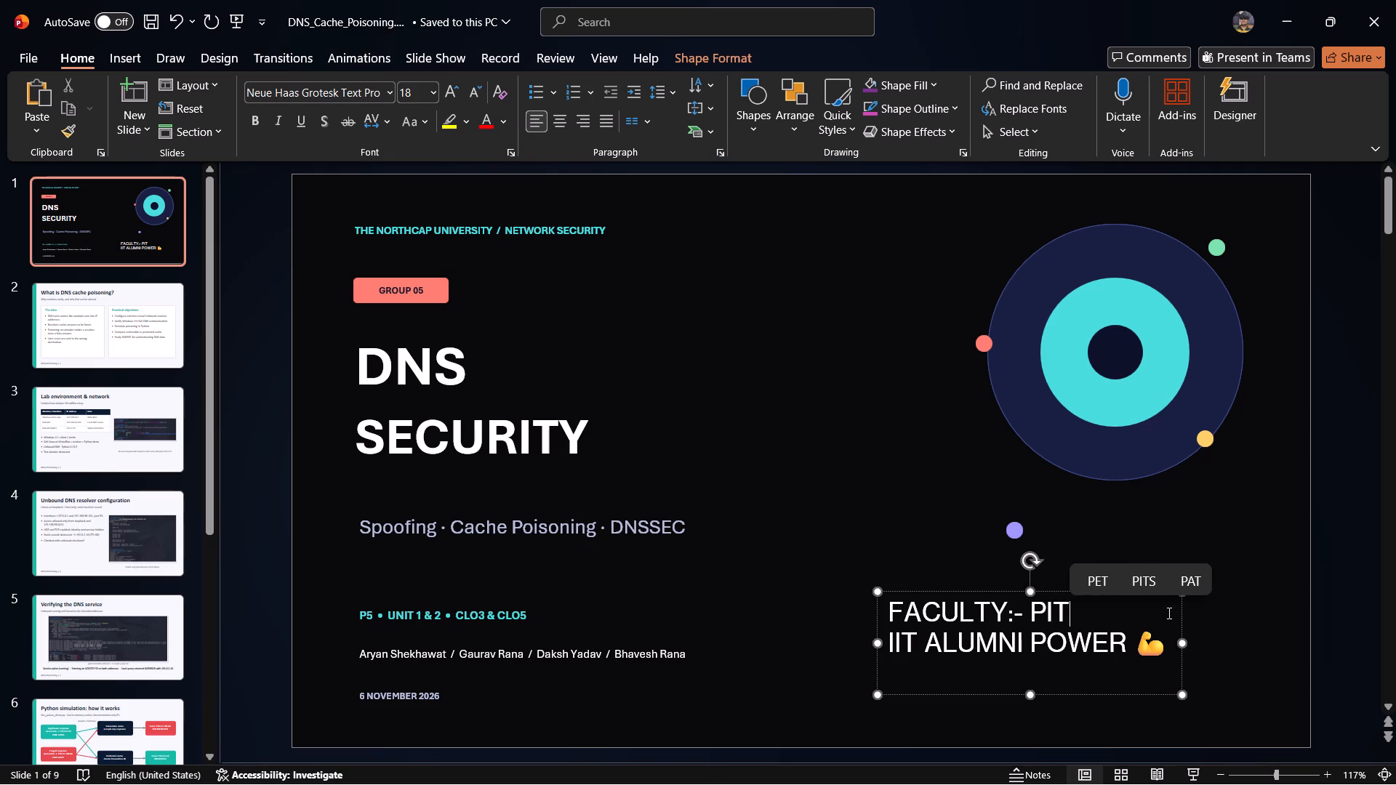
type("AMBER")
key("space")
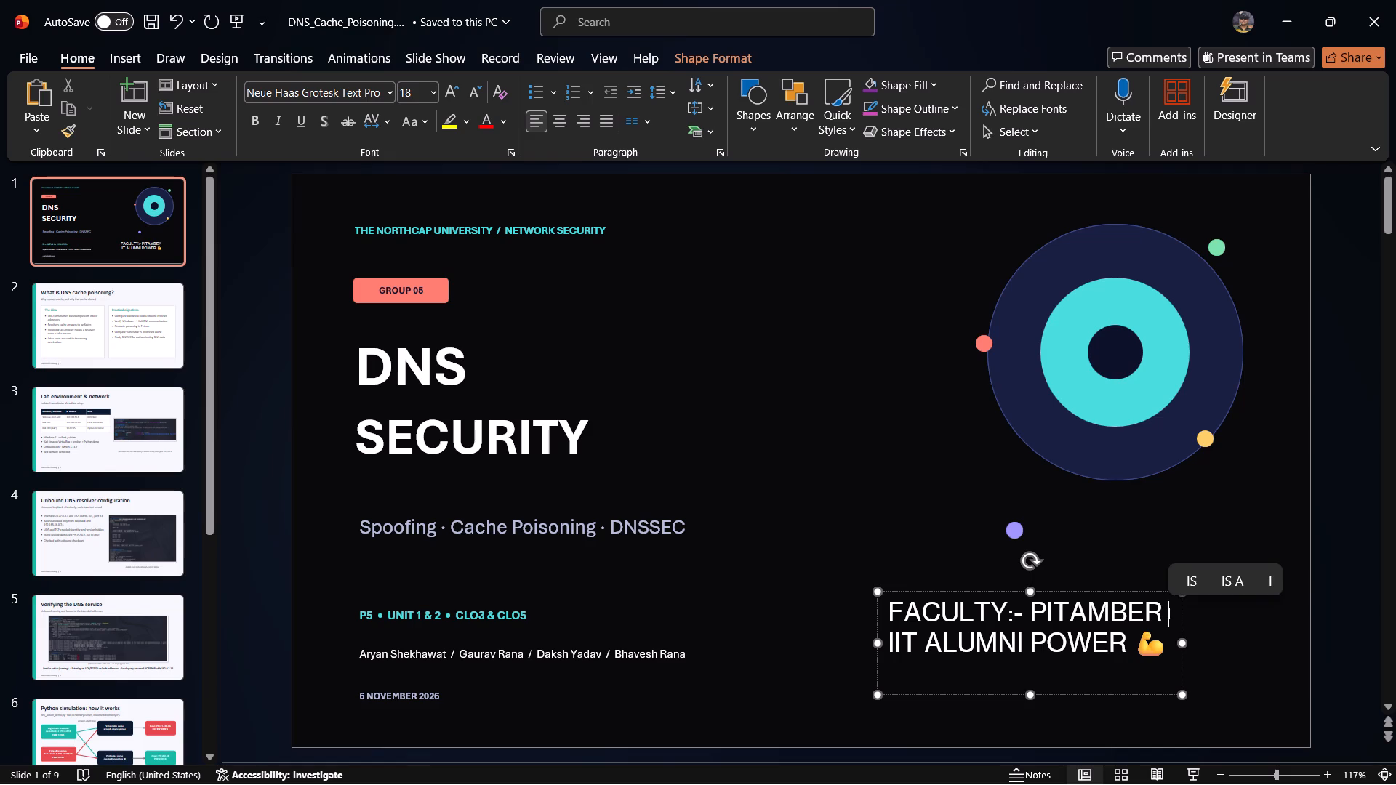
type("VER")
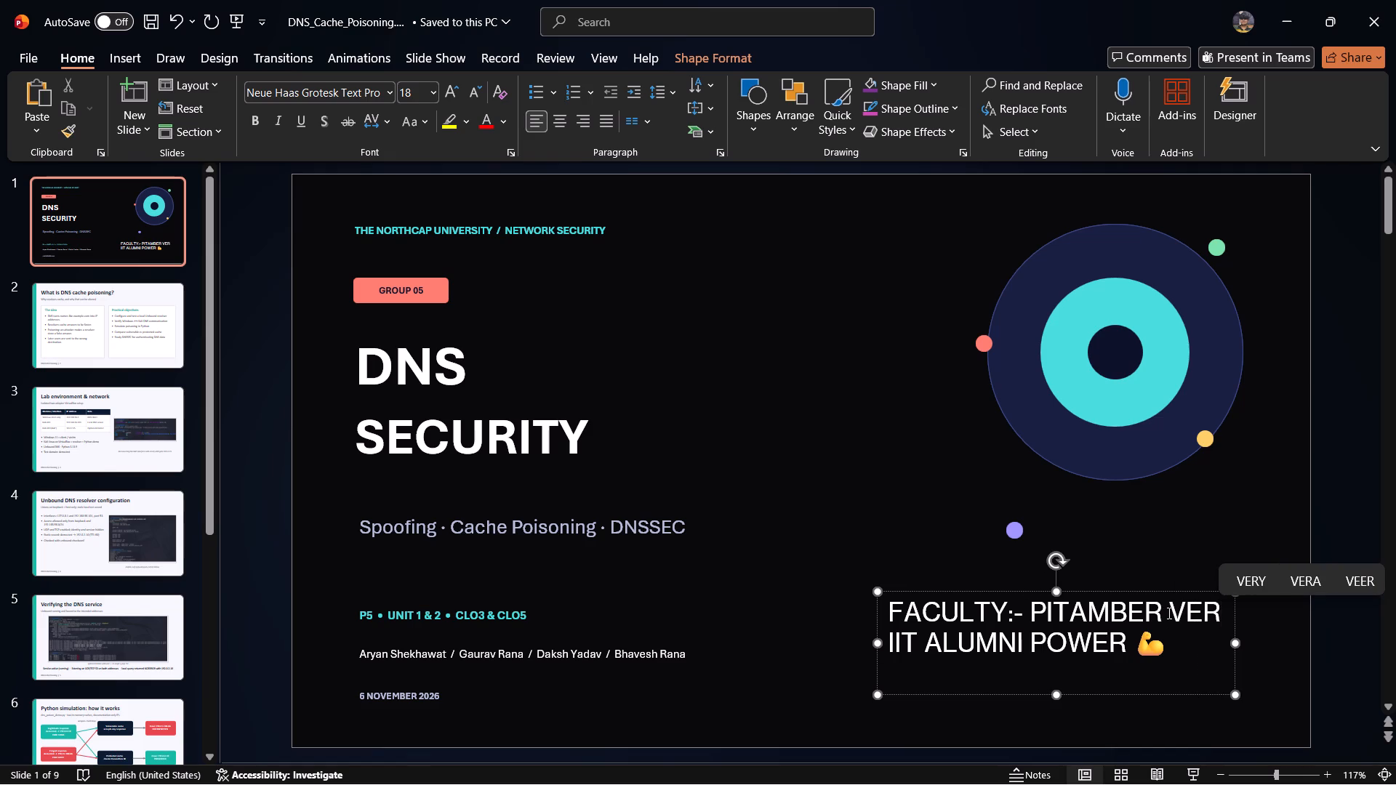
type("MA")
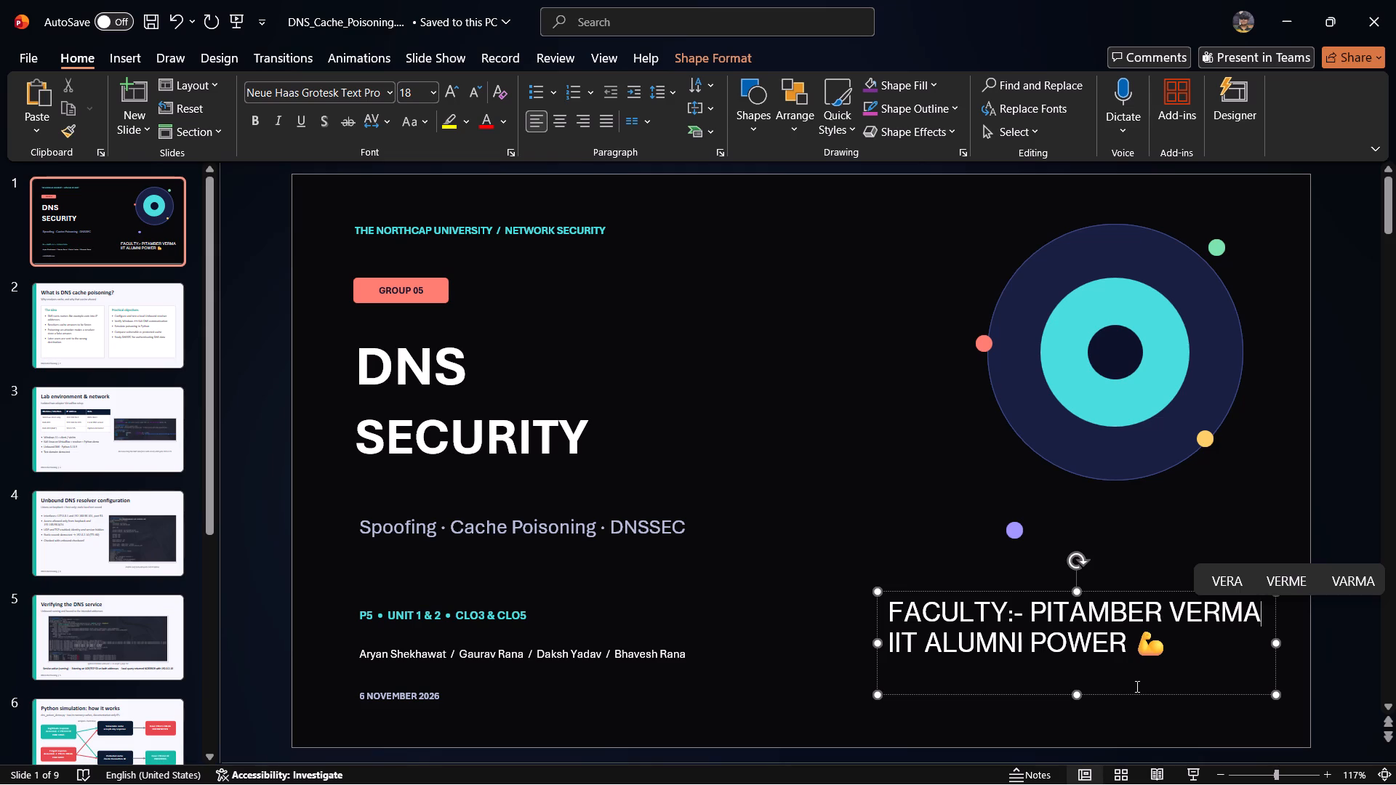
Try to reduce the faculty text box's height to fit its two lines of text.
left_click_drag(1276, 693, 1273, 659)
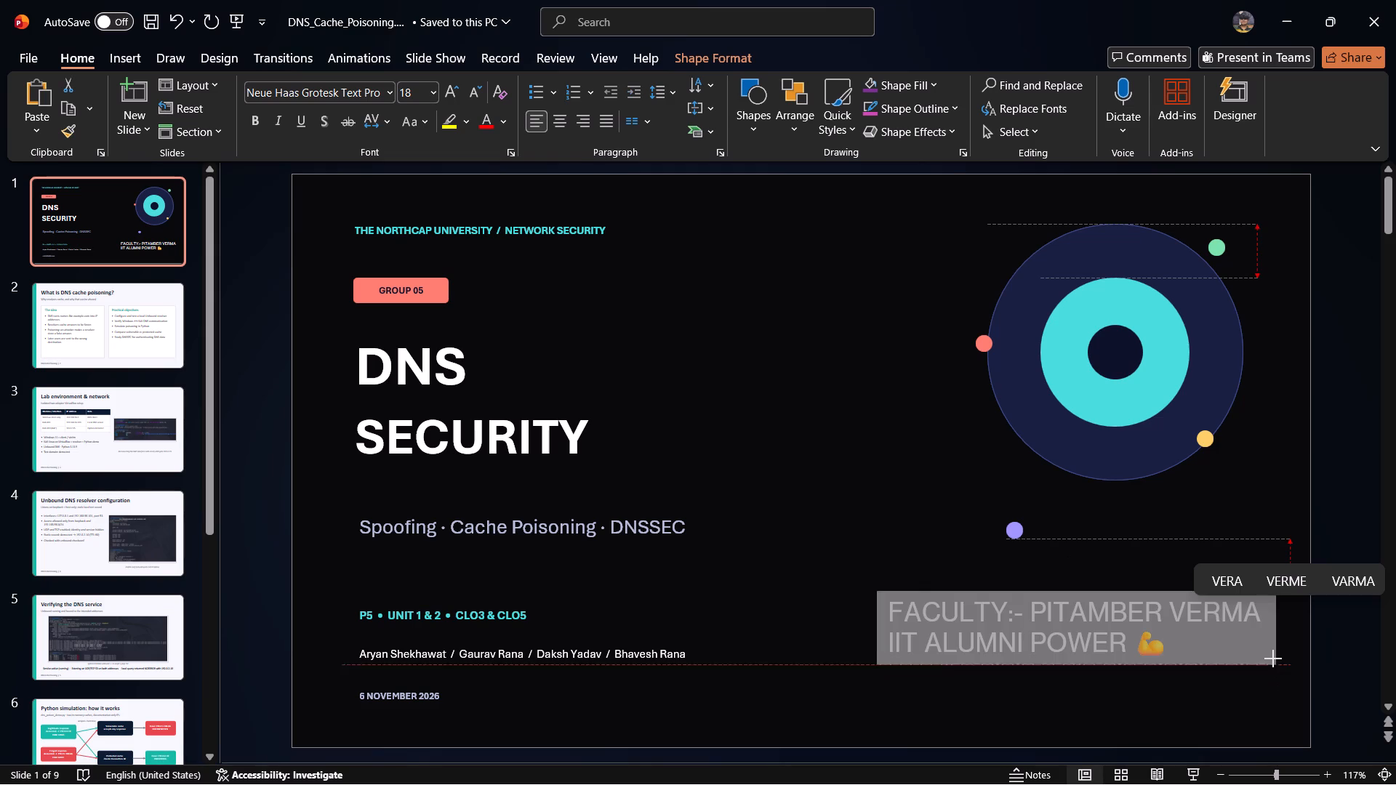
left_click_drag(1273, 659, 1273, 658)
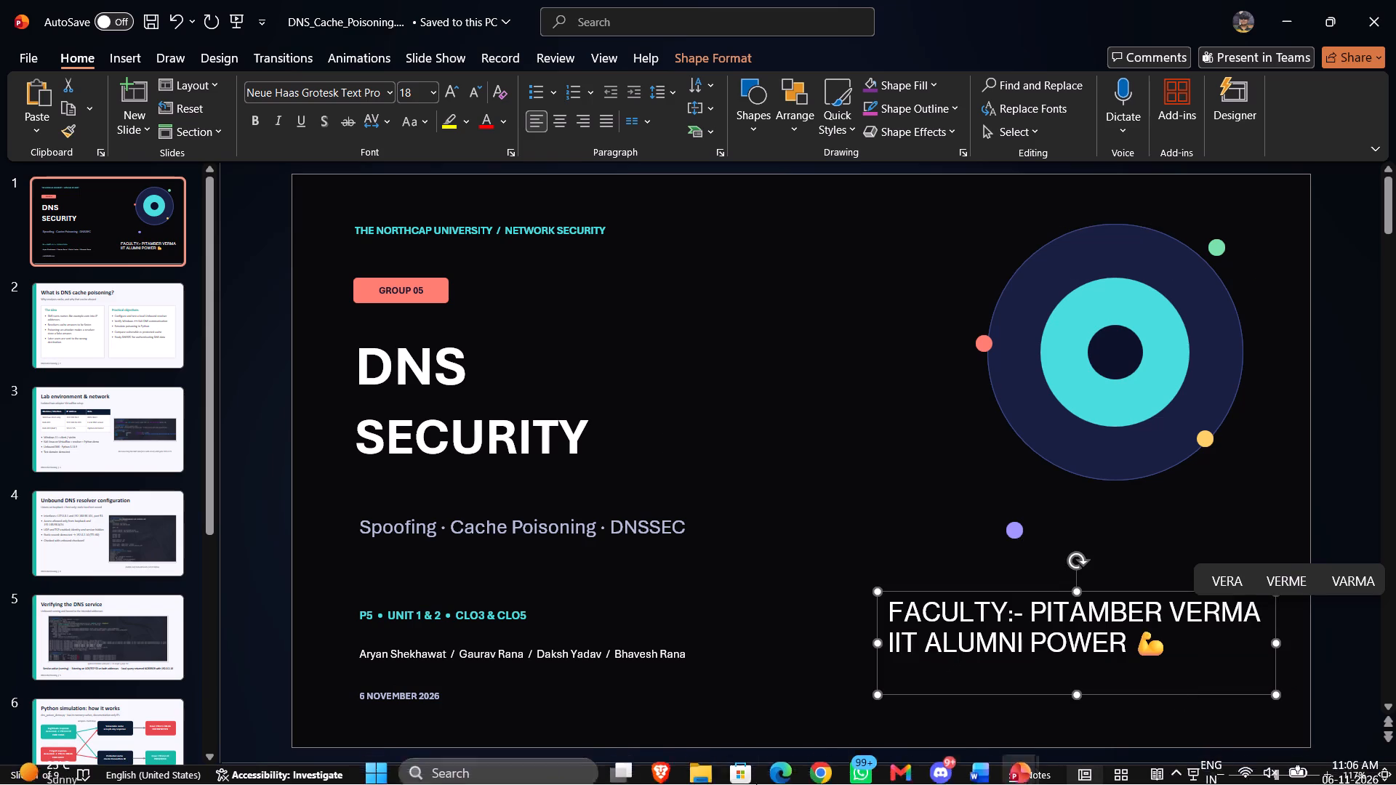
Switch to the Brave browser, search for "pinterest" in a new tab and open the Pinterest India site.
left_click(661, 765)
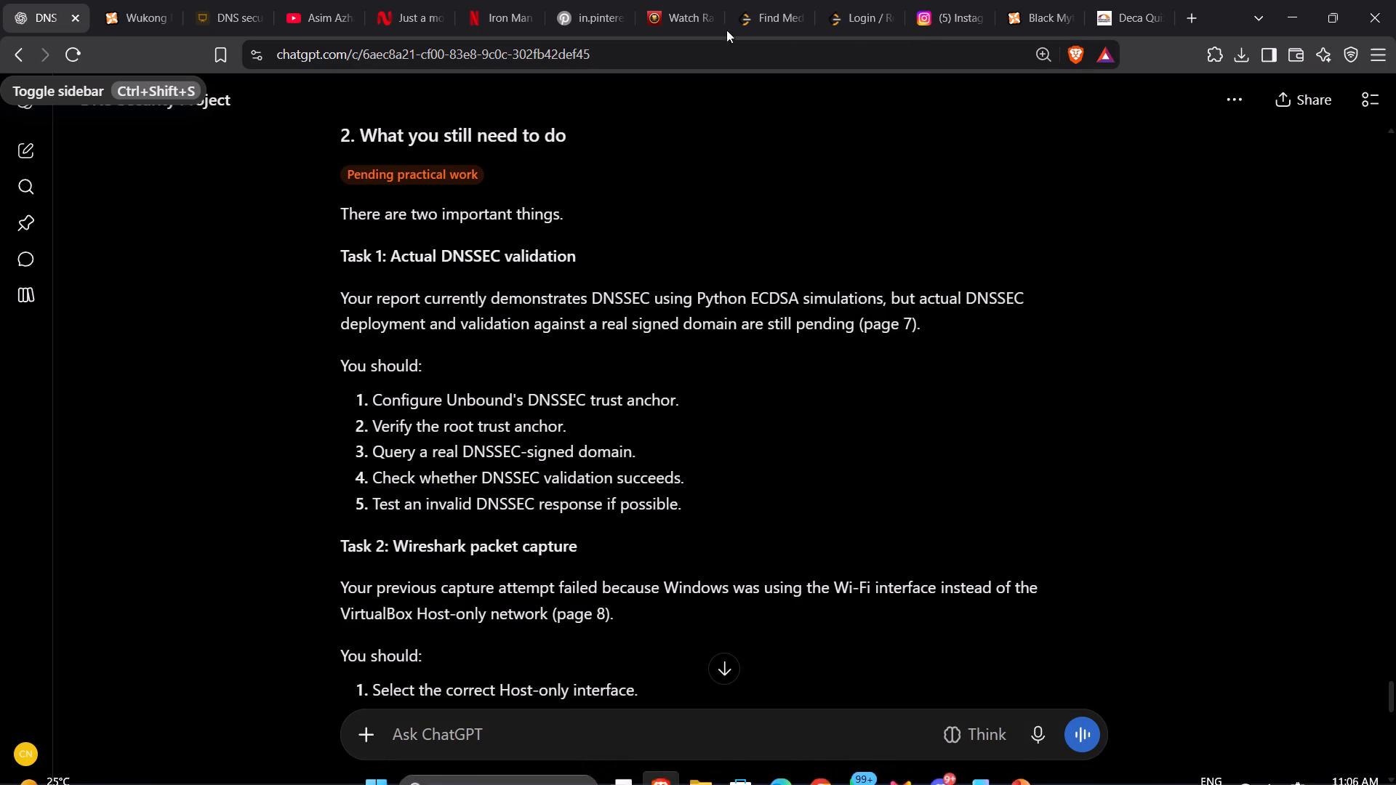
left_click(1192, 14)
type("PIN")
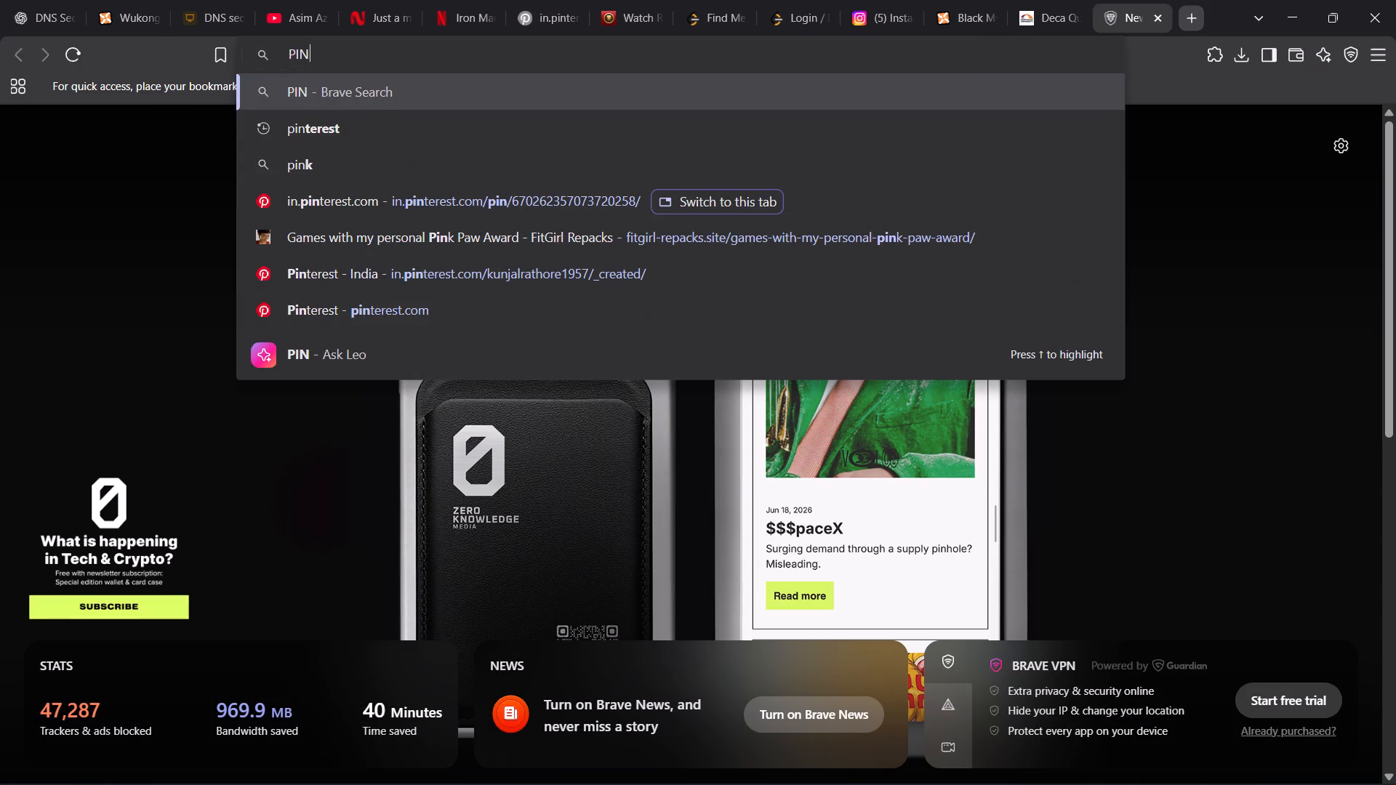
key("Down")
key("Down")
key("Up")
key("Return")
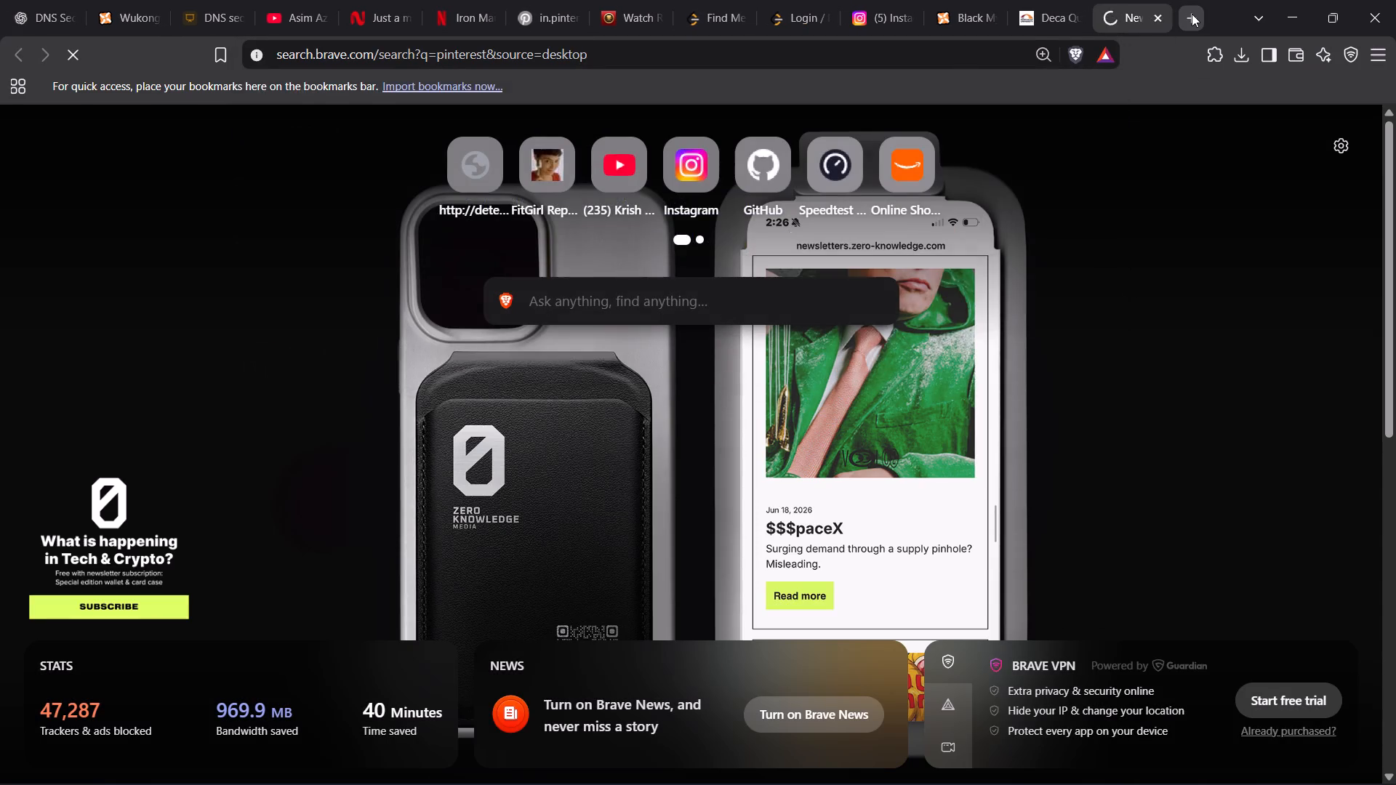
left_click(266, 254)
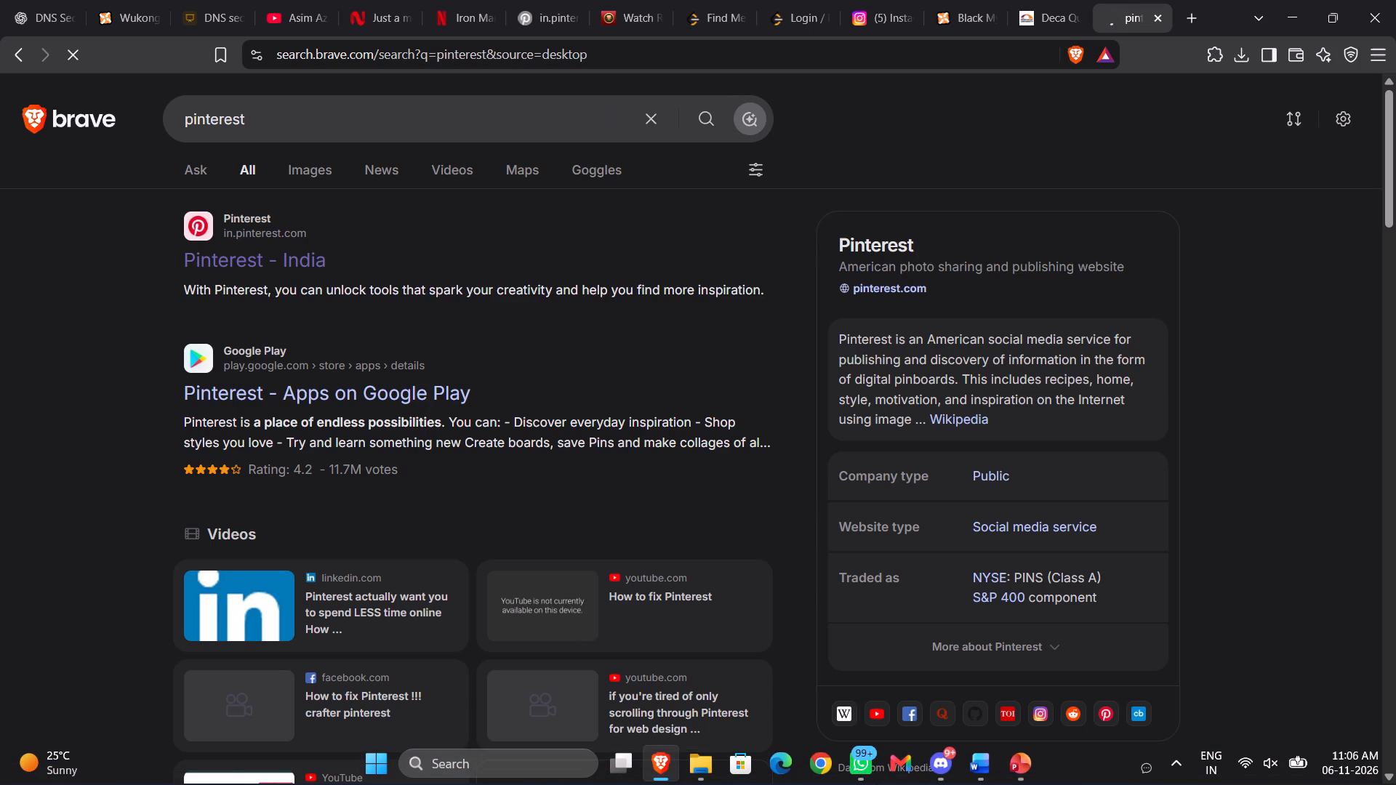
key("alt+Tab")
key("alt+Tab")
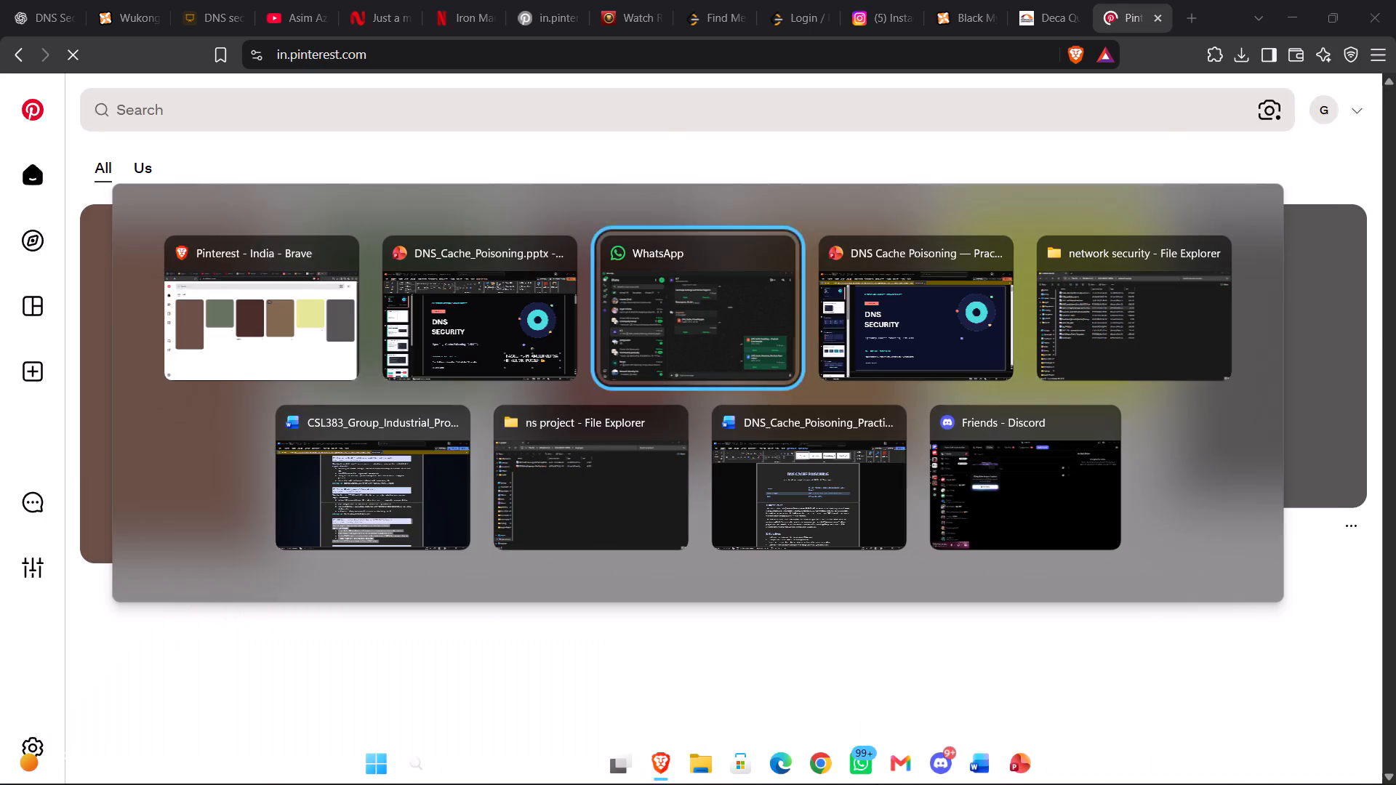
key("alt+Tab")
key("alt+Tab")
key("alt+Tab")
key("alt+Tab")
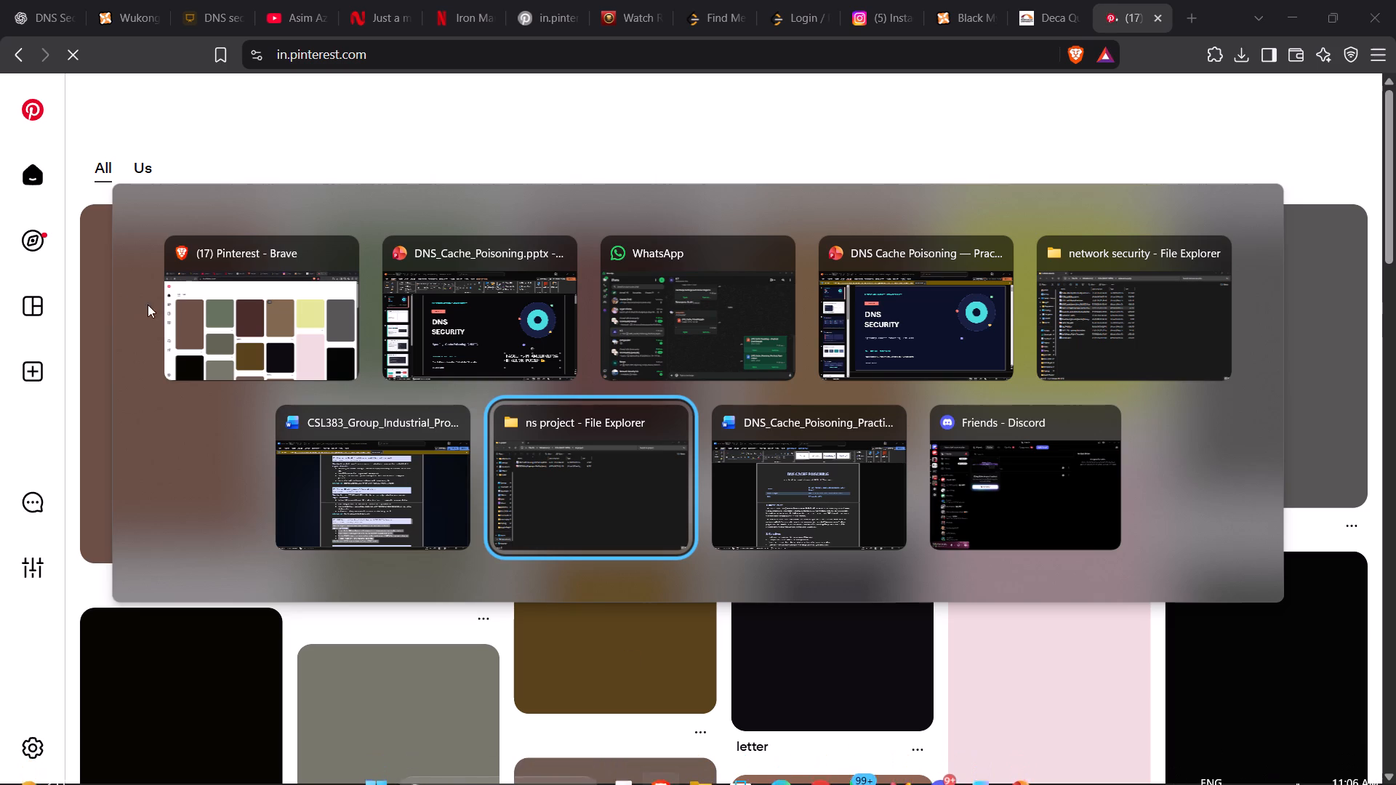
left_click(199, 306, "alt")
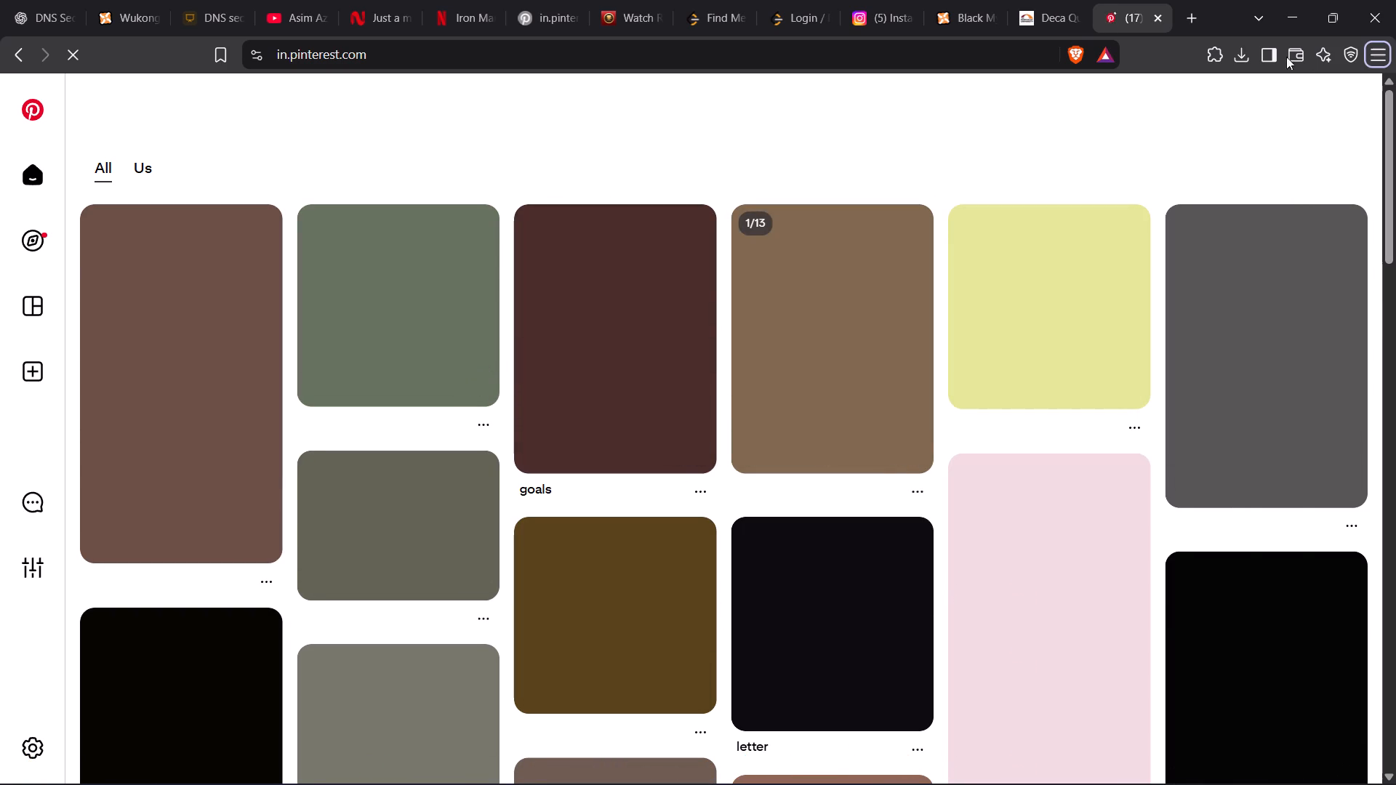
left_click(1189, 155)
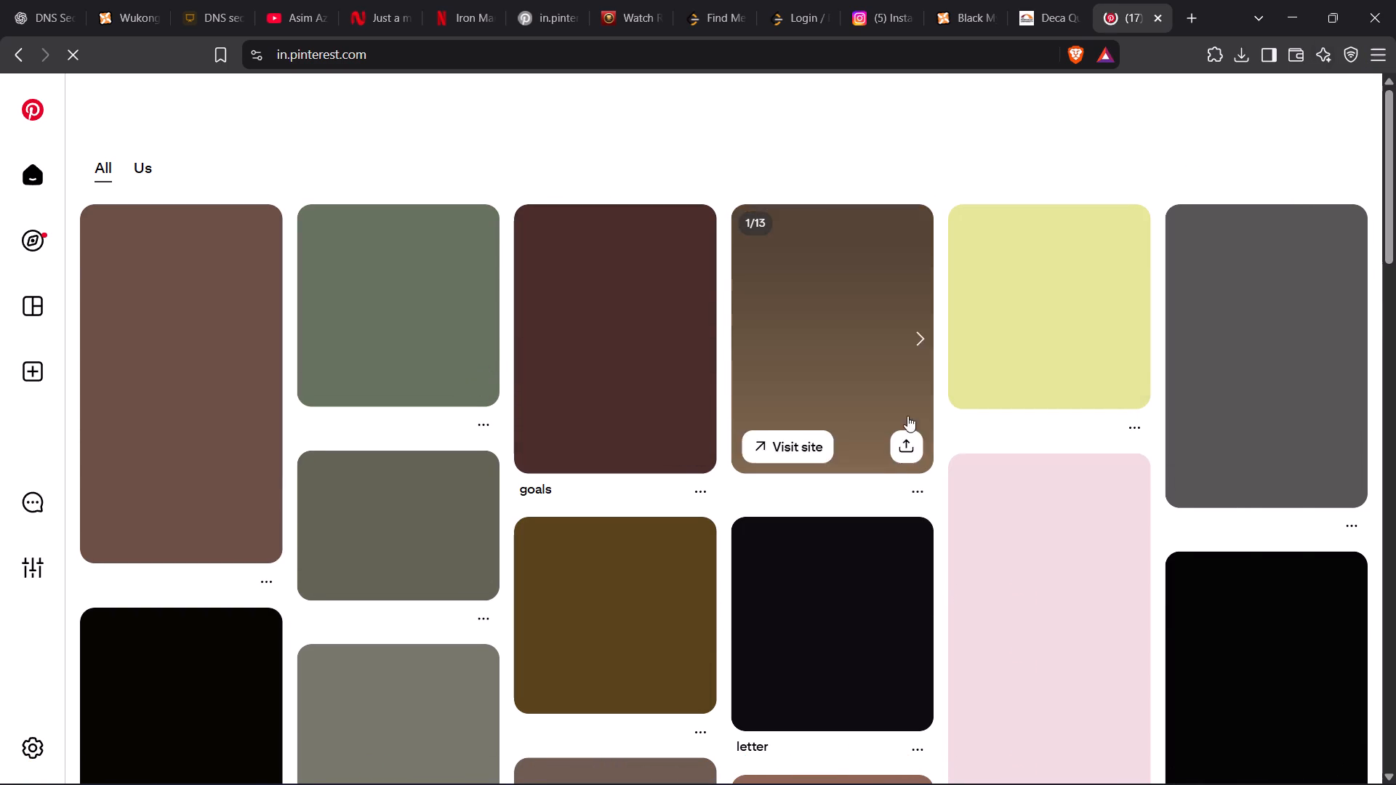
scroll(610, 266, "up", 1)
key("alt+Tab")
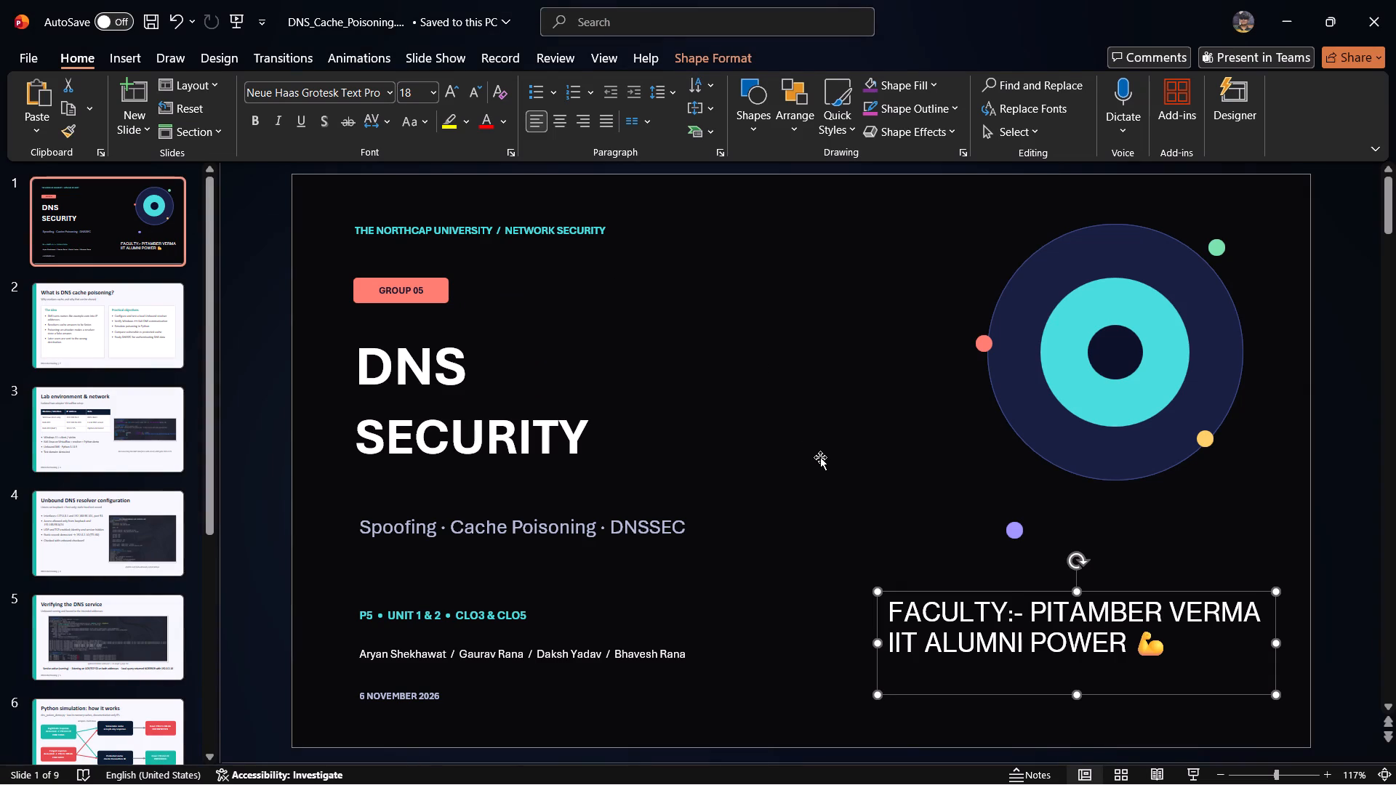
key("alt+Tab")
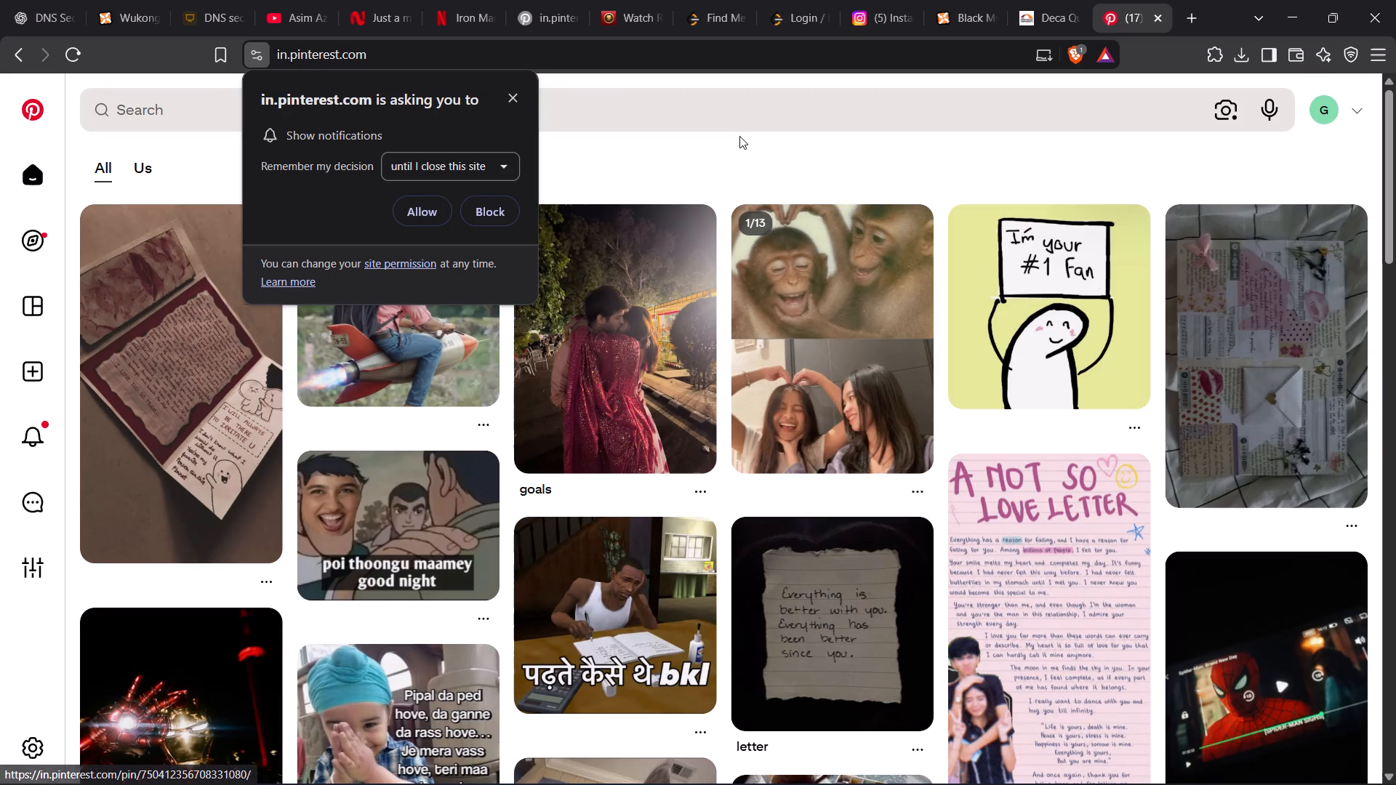
Enter "IIT" as the Pinterest search term and dismiss the site's notification request.
left_click(723, 117)
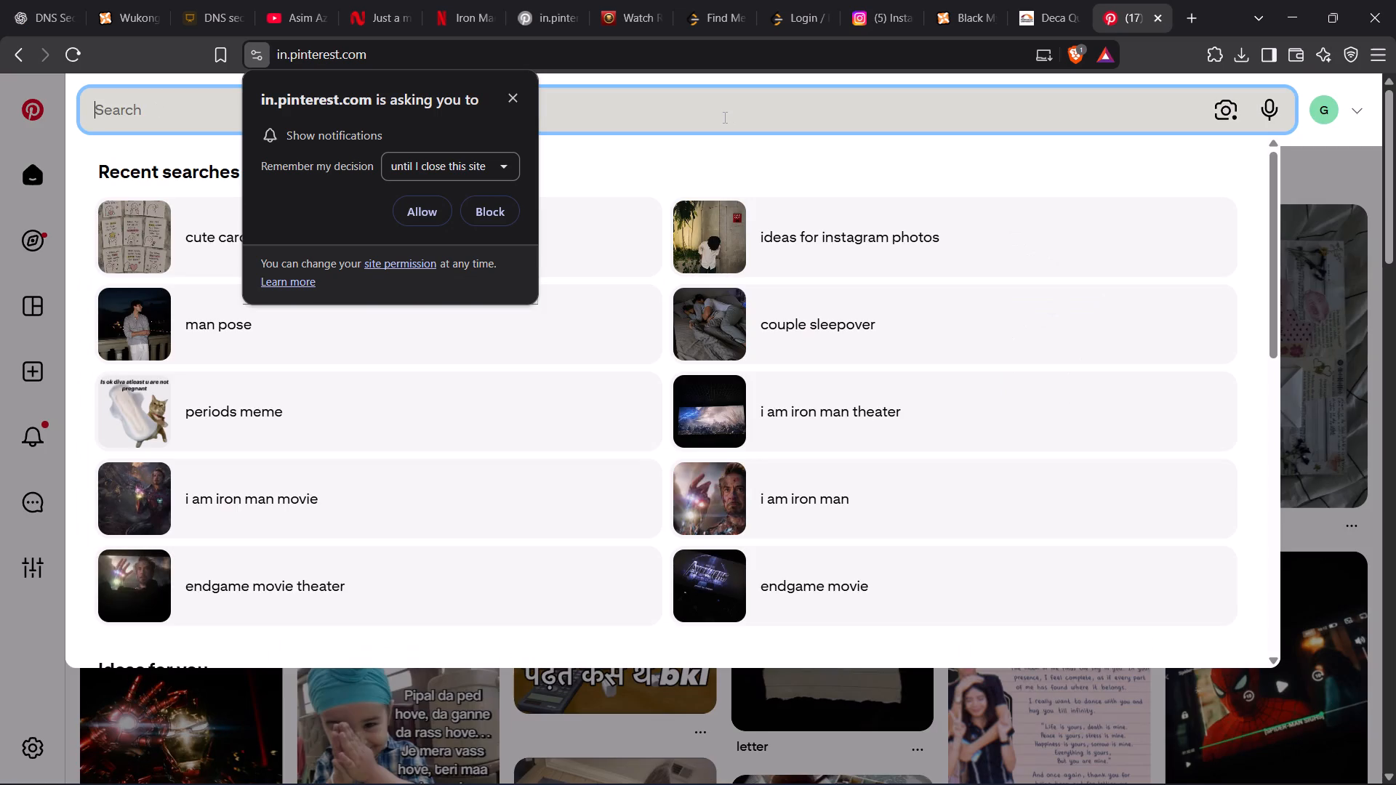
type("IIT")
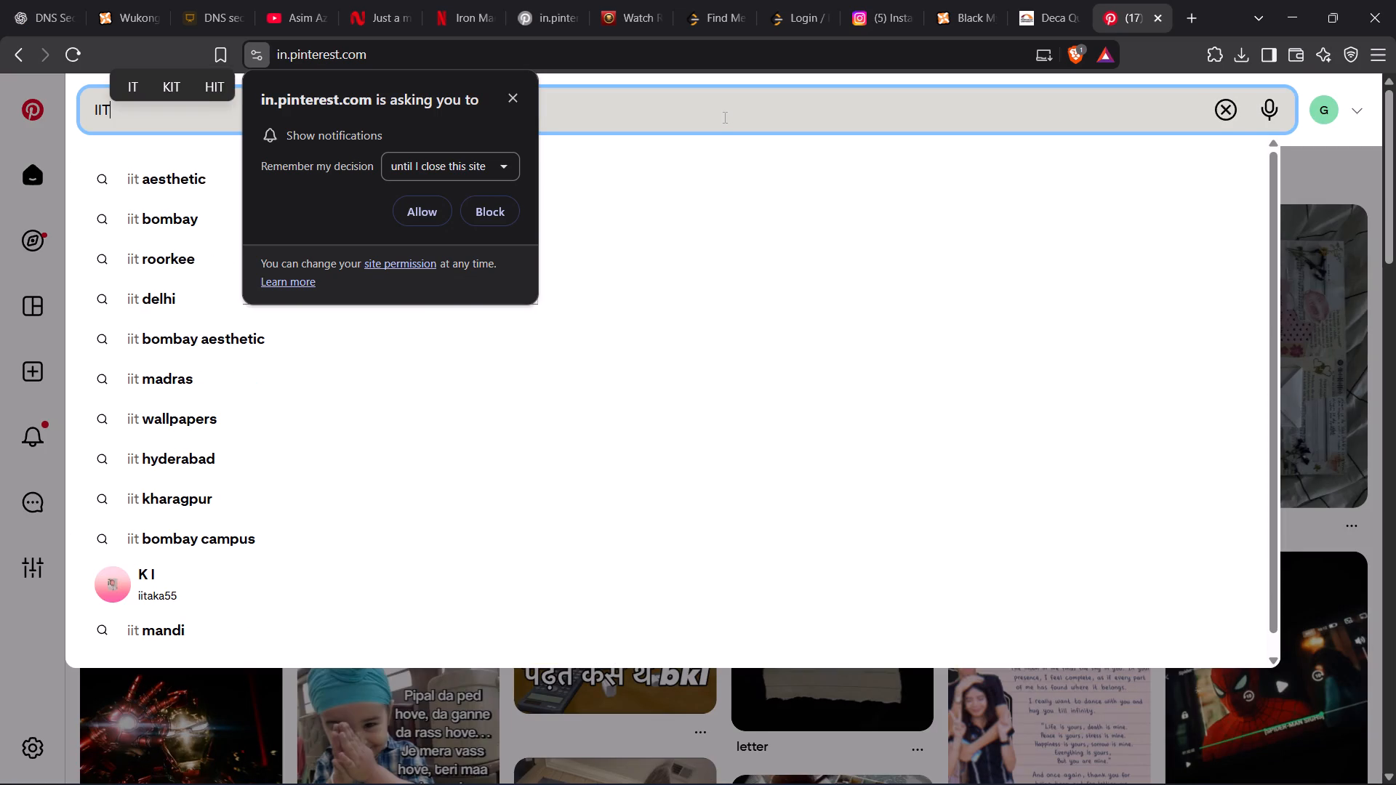
left_click(511, 92)
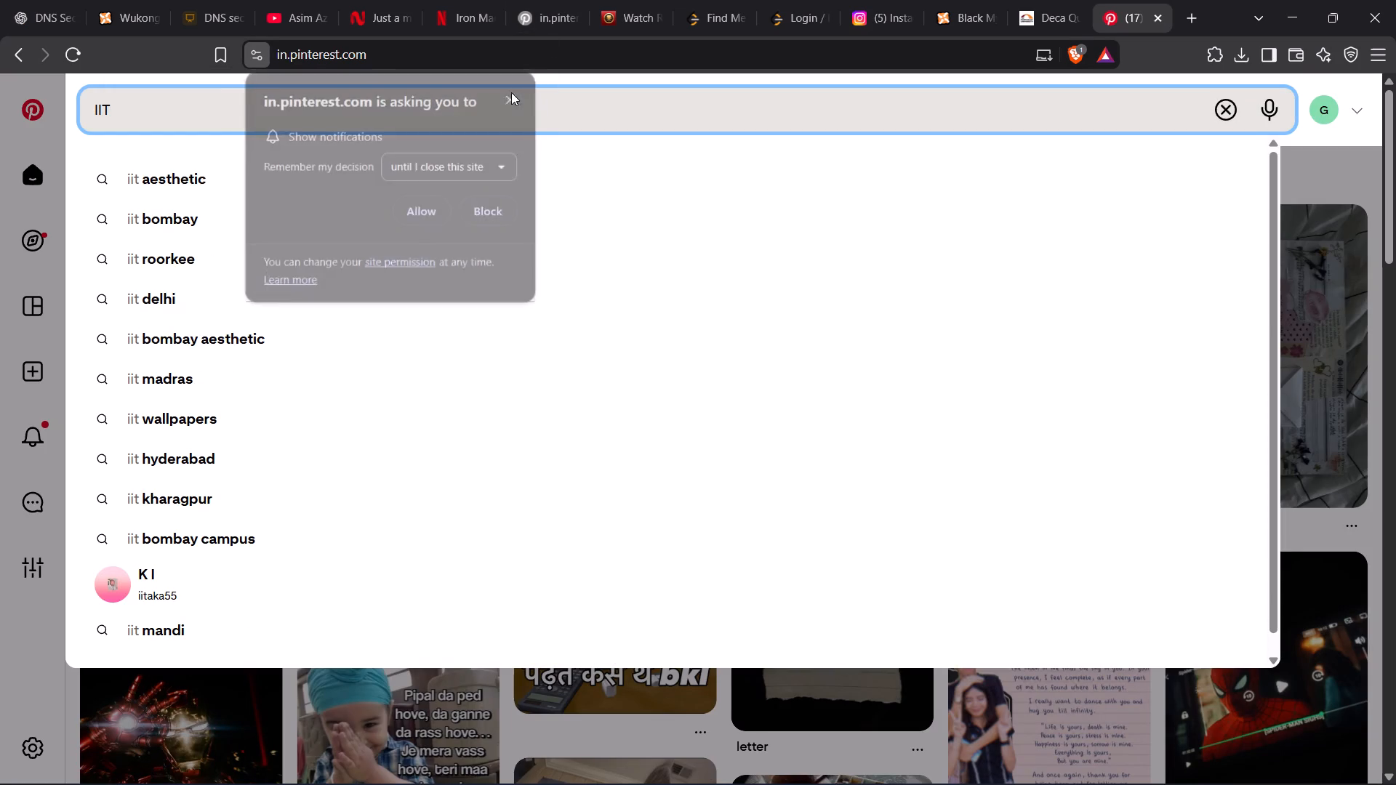
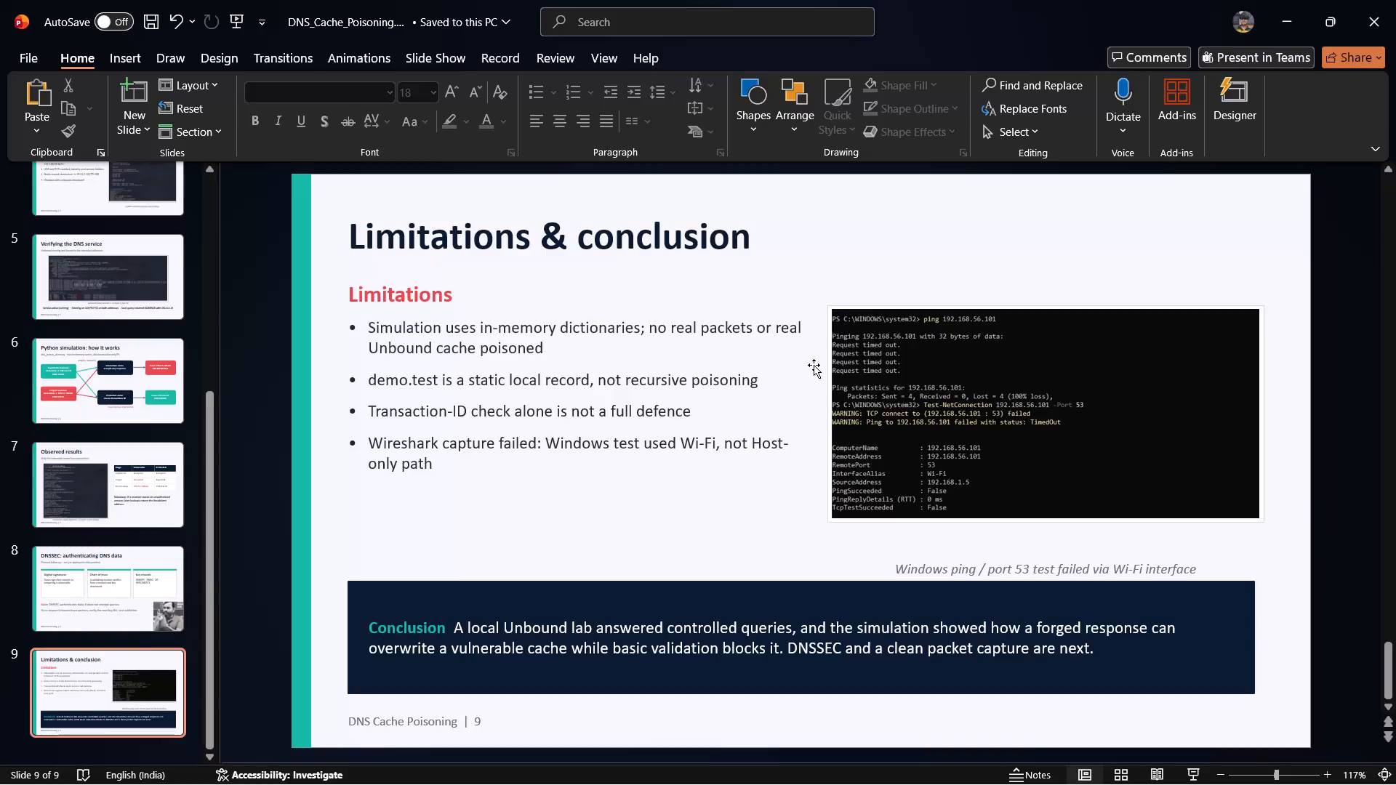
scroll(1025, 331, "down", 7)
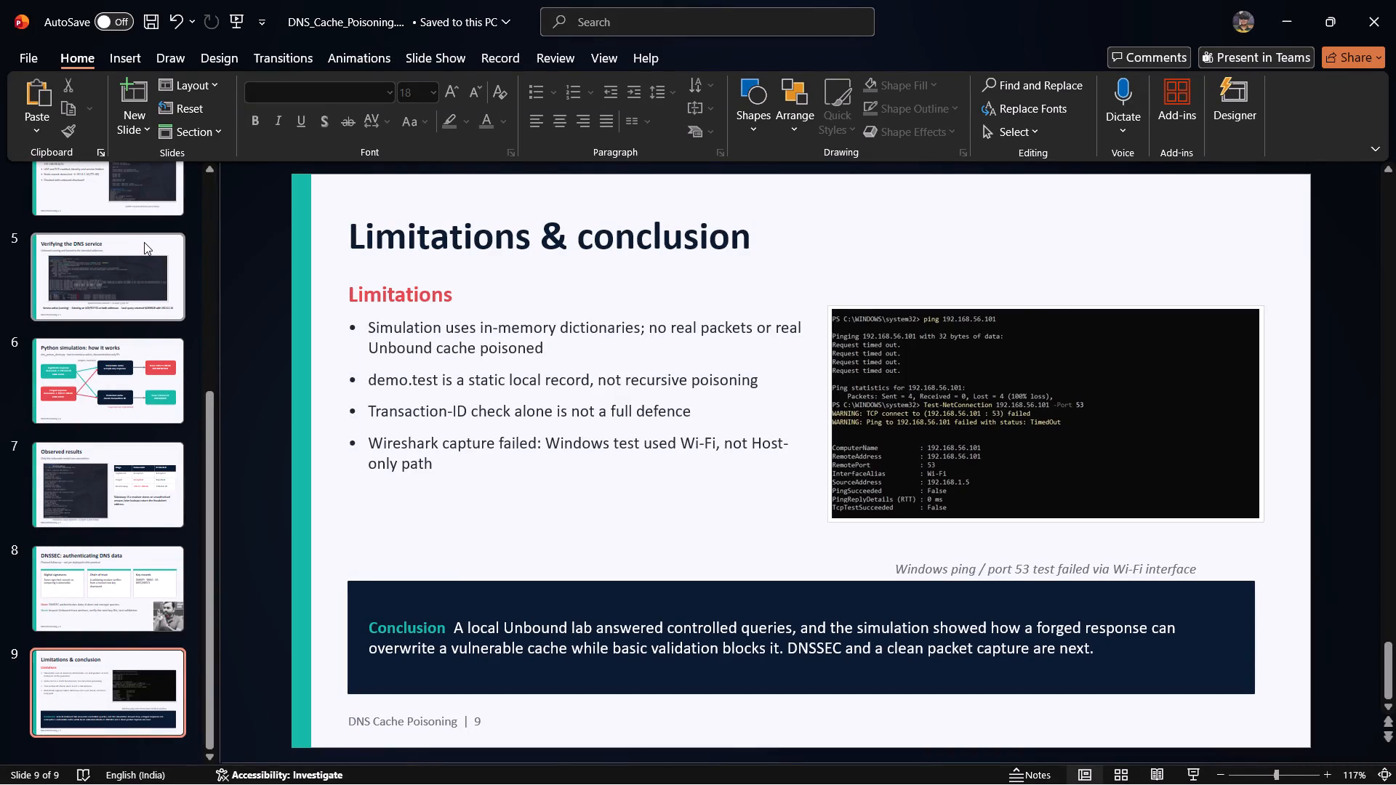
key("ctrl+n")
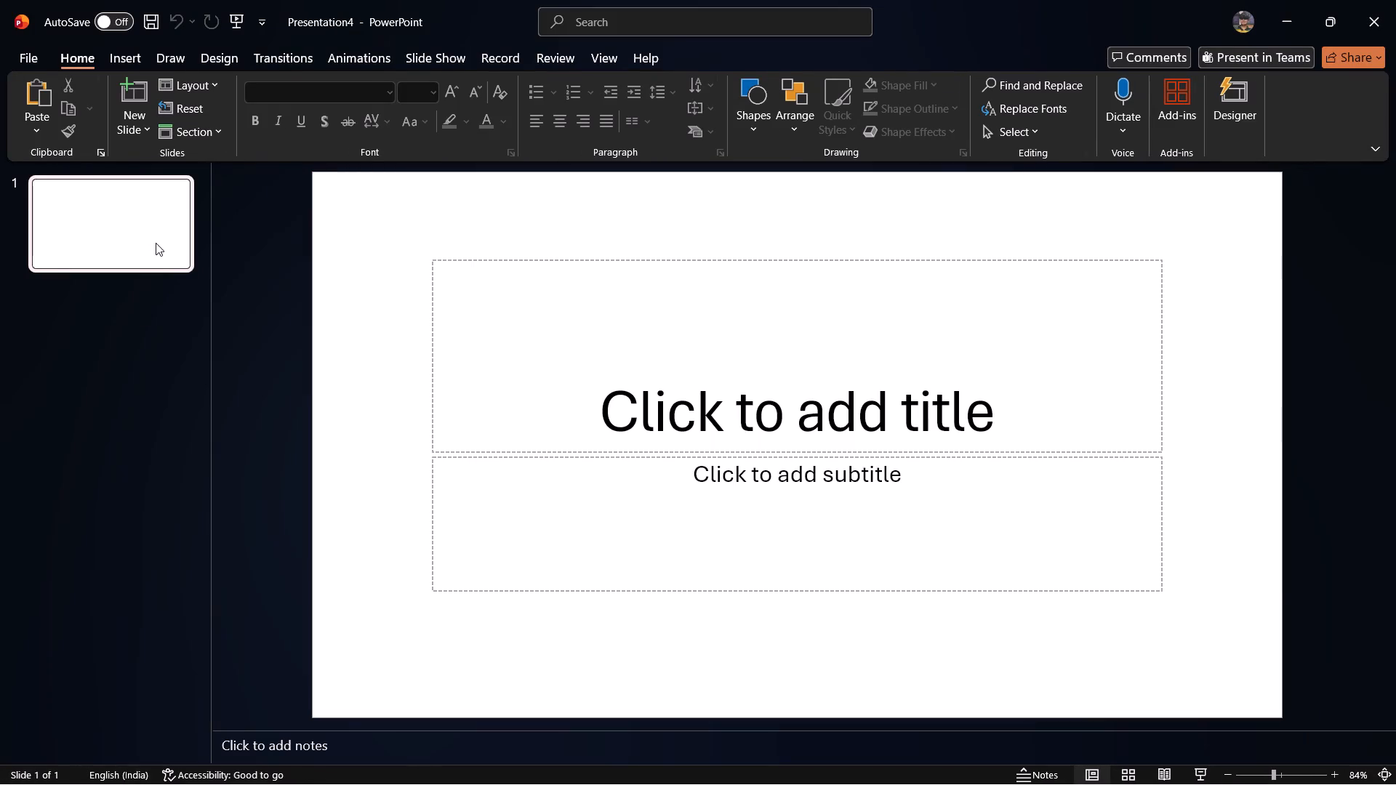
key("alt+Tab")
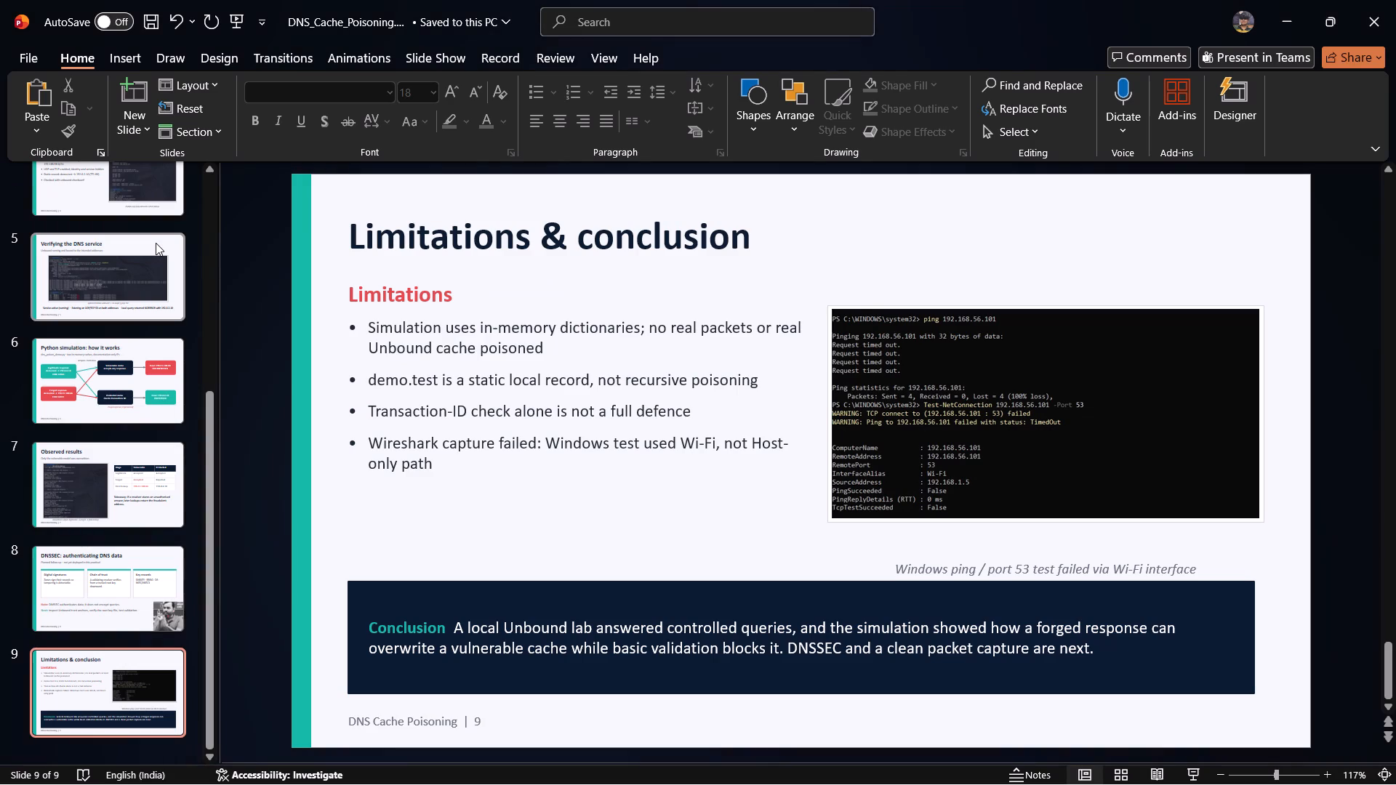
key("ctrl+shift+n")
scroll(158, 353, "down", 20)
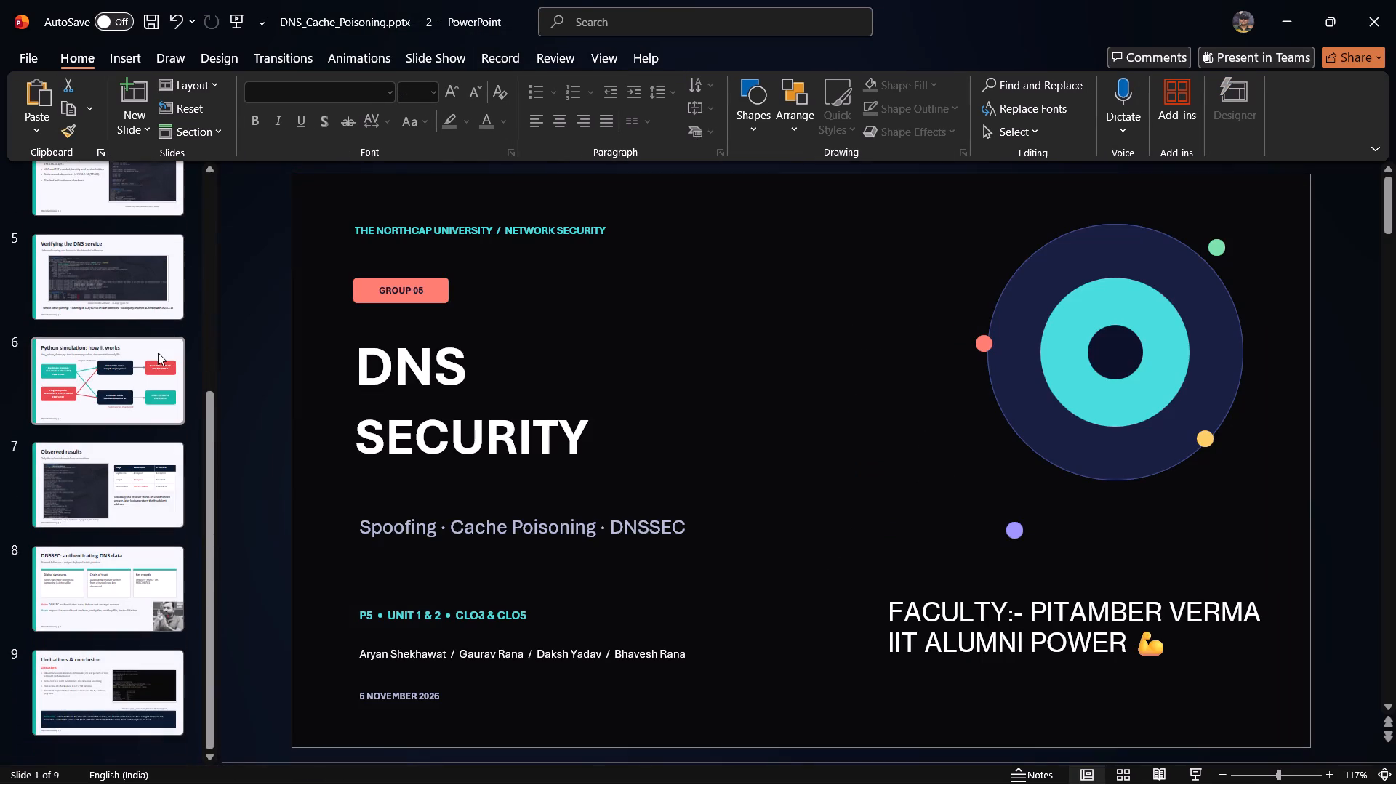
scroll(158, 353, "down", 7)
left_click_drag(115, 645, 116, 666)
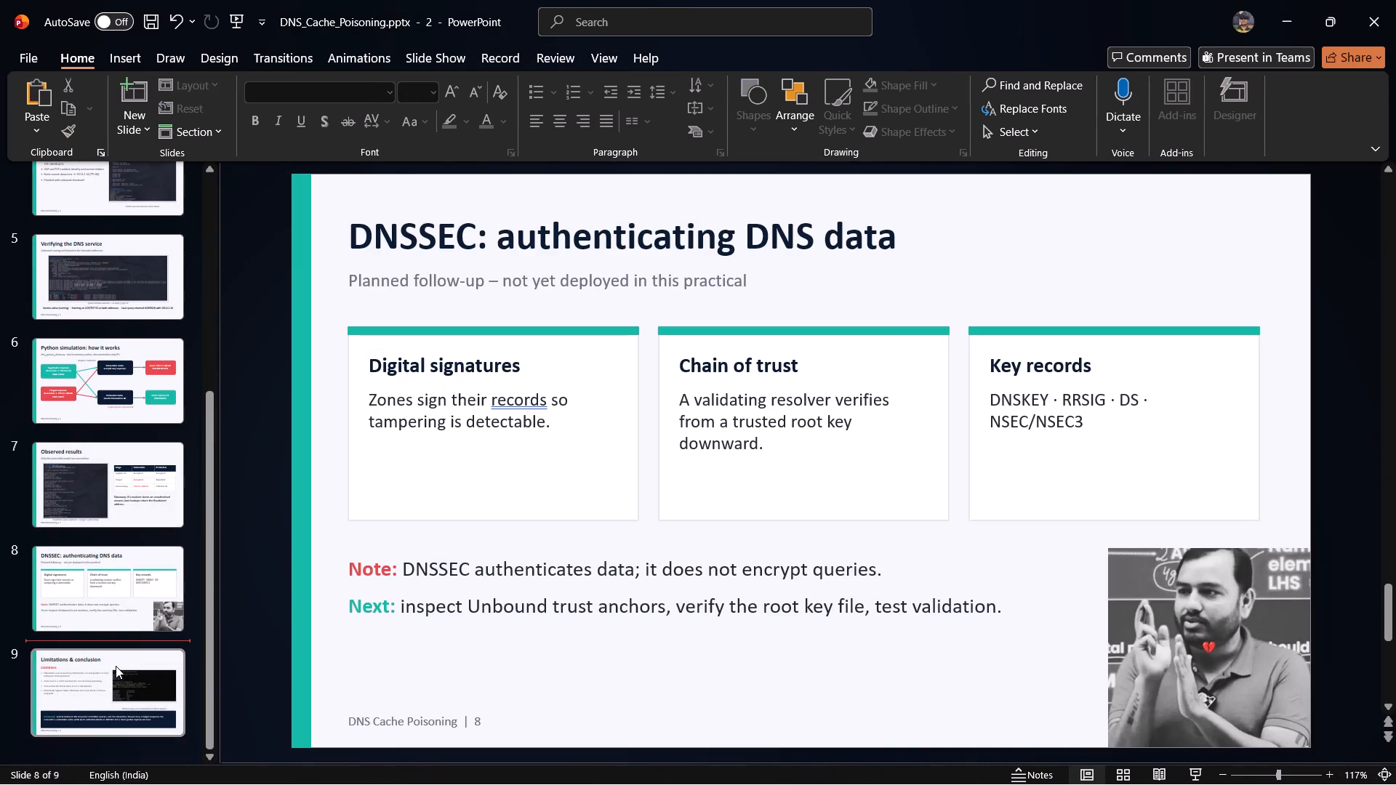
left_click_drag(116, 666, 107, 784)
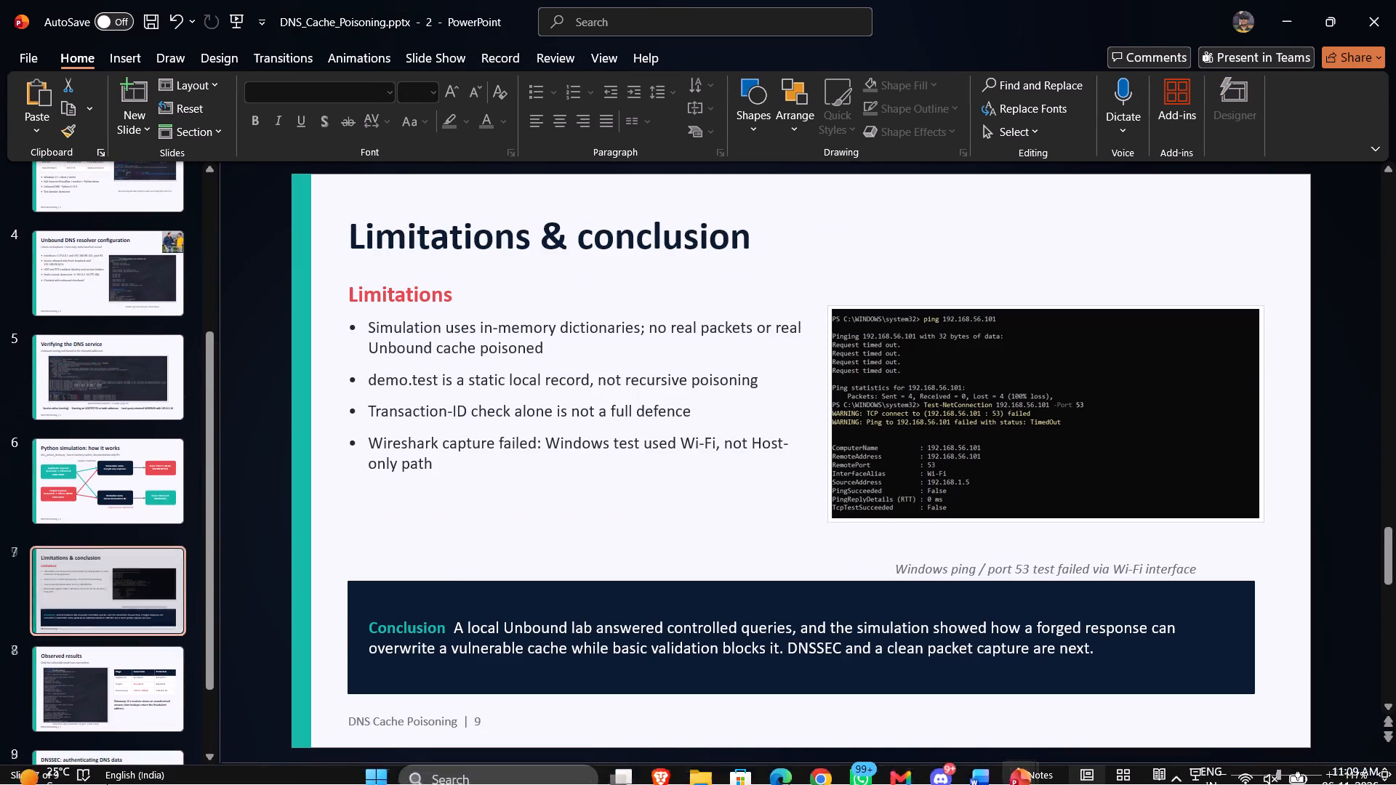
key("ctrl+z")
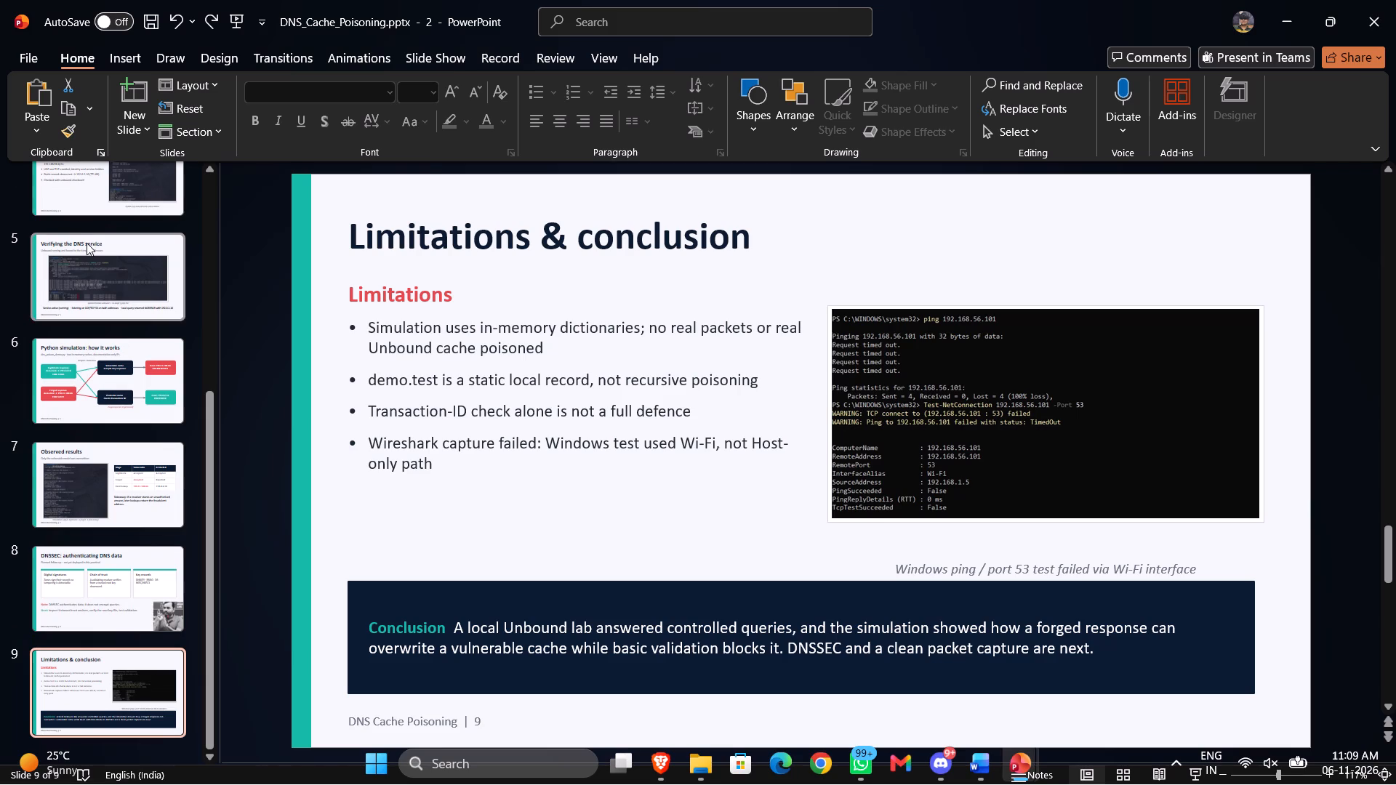
Add a new blank slide after the Limitations & conclusion slide.
left_click(121, 55)
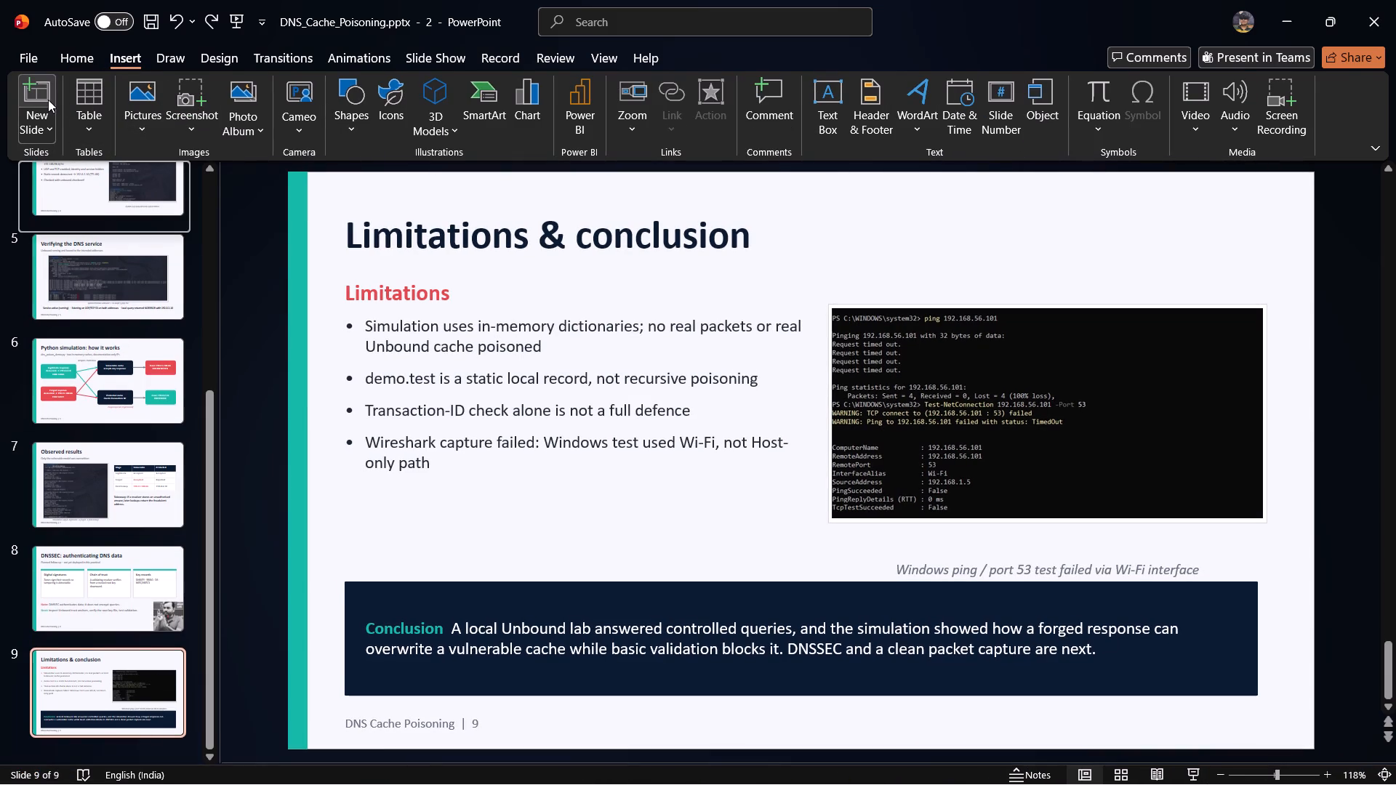
key("ctrl+m")
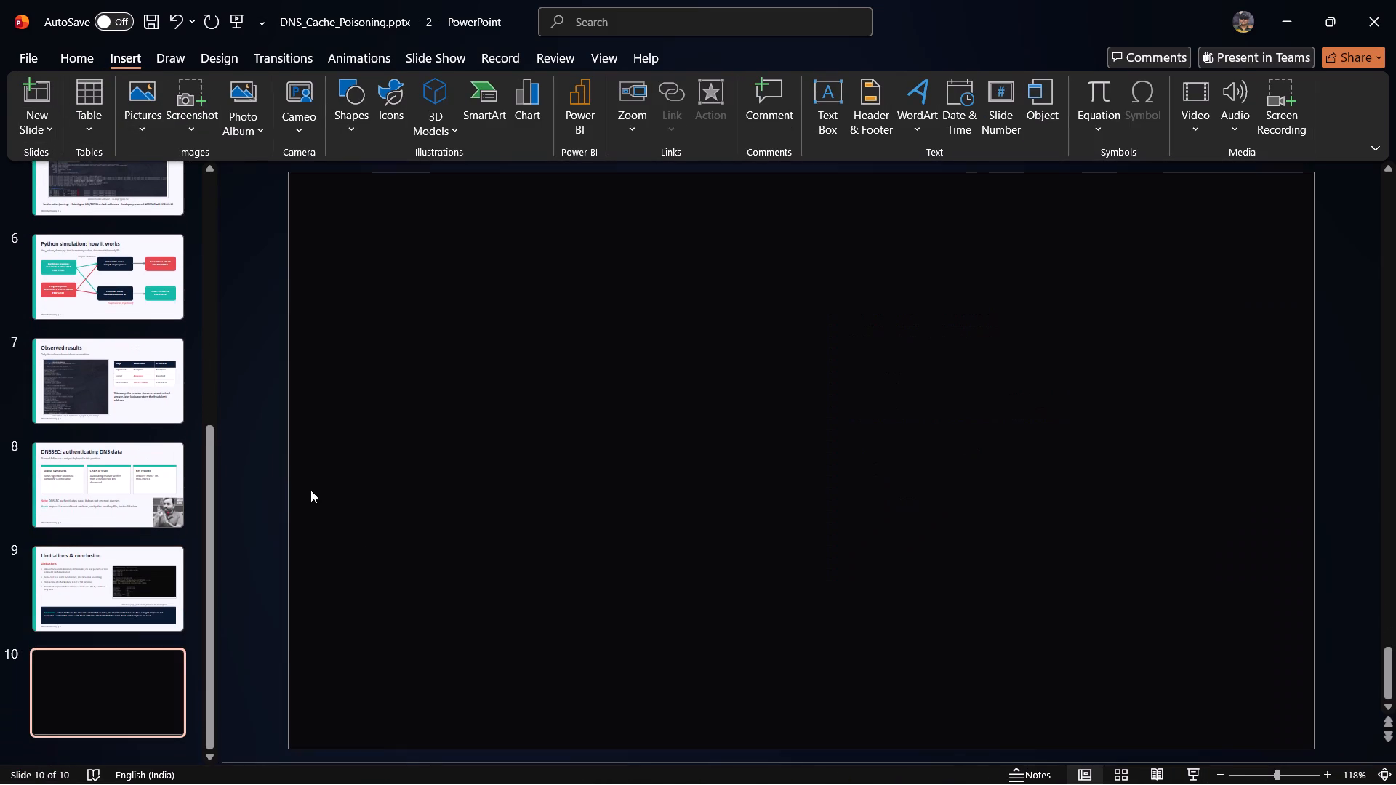
Paste the copied meme on the new slide and replace it with a snip of its "Wake Up Its Sunday Morning" section.
left_click(620, 438)
left_click(649, 568)
key("ctrl+v")
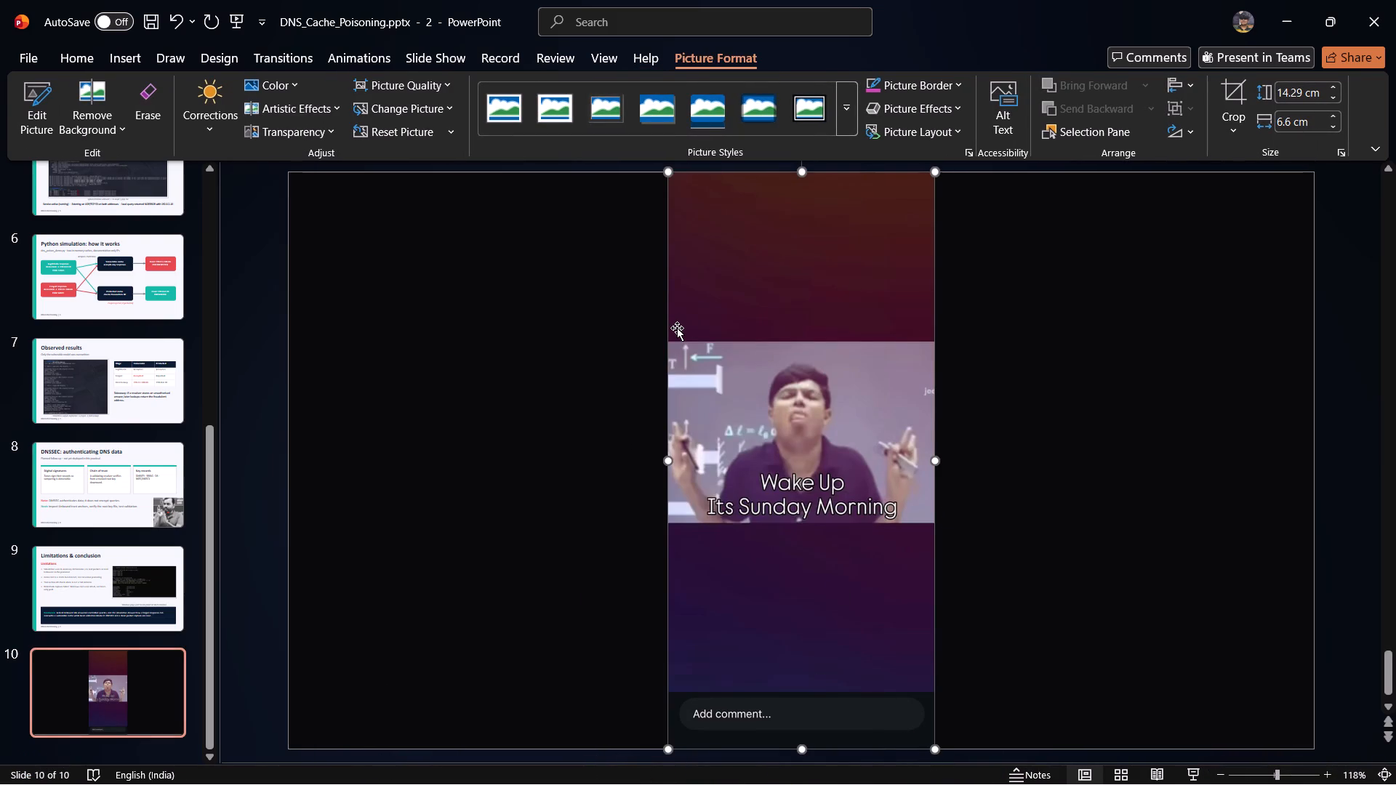
key("Print")
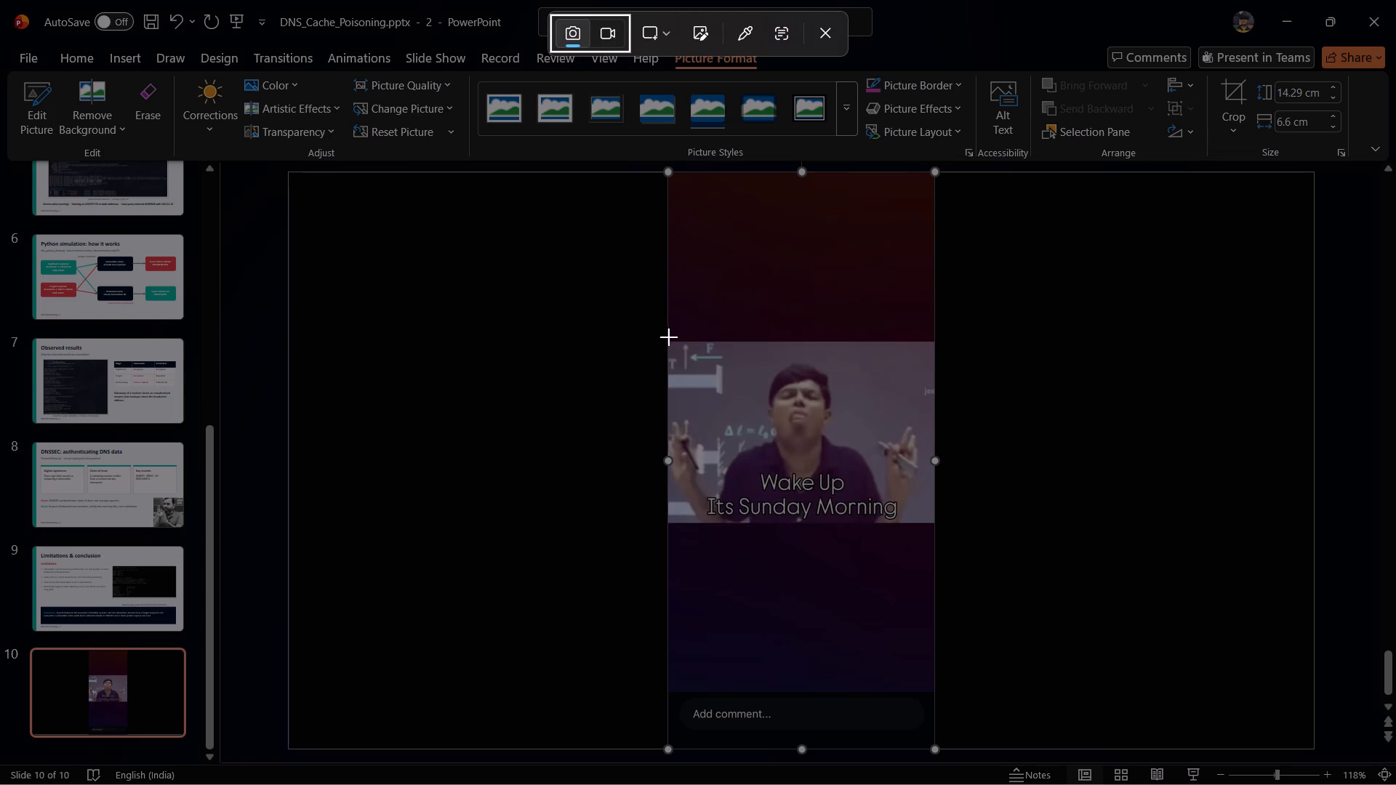
left_click_drag(669, 338, 928, 525)
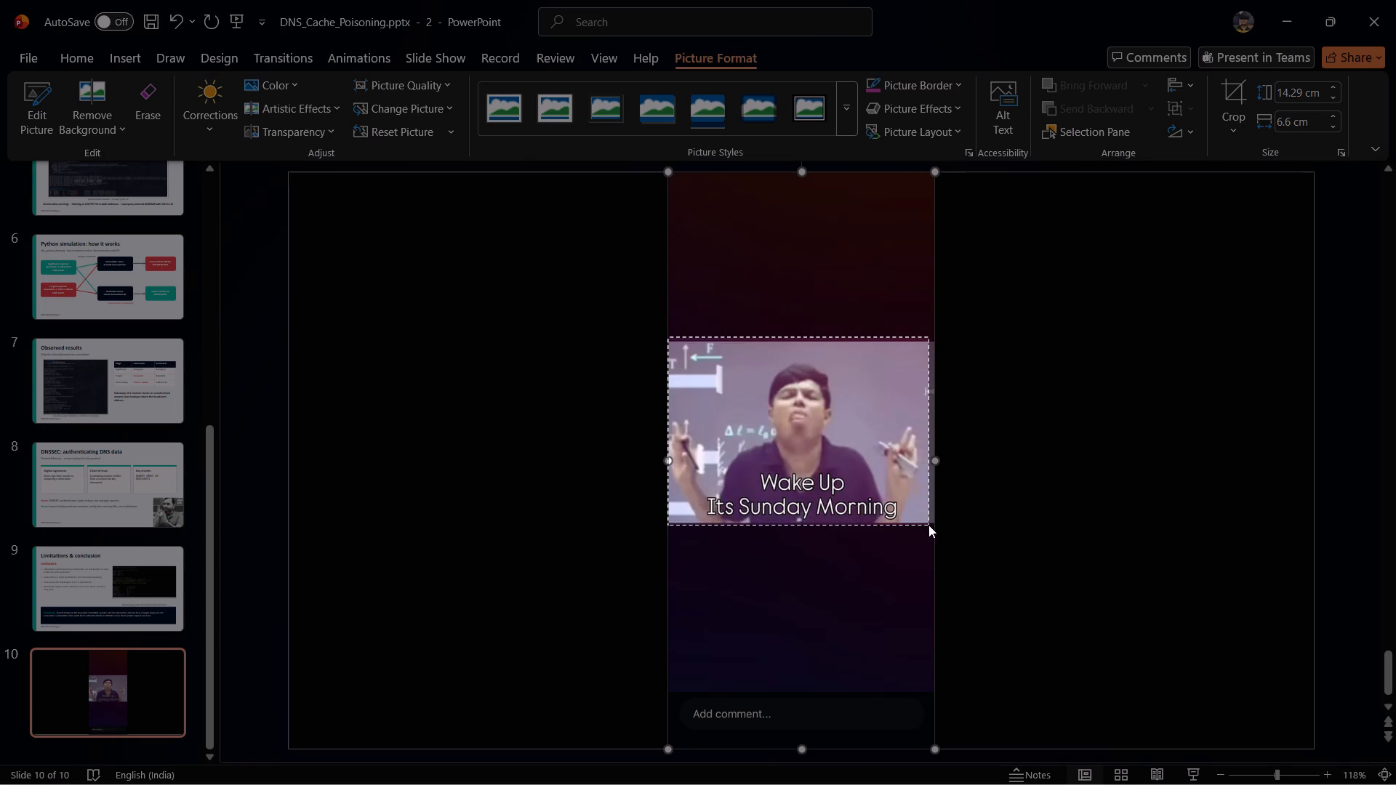
left_click_drag(928, 525, 935, 526)
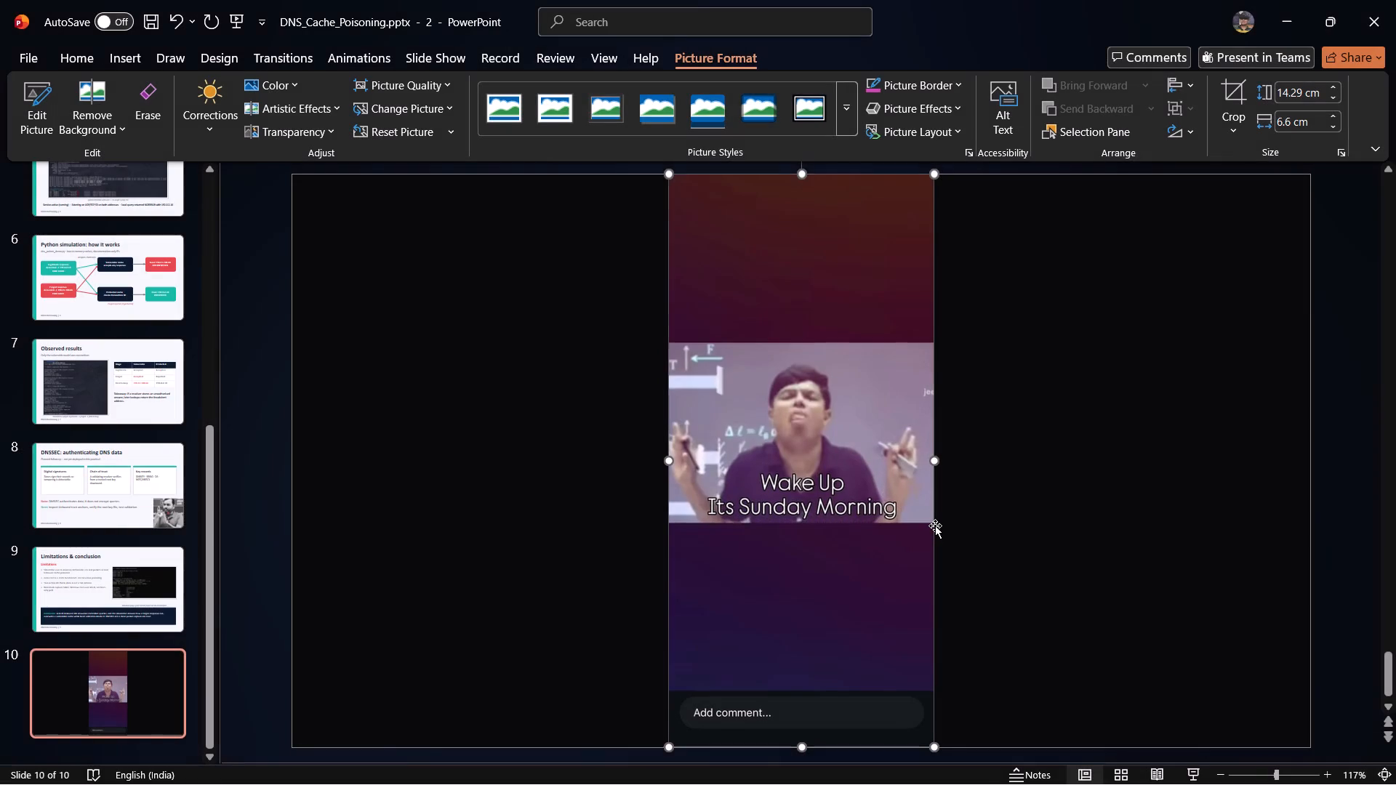
key("ctrl+z")
key("ctrl+v")
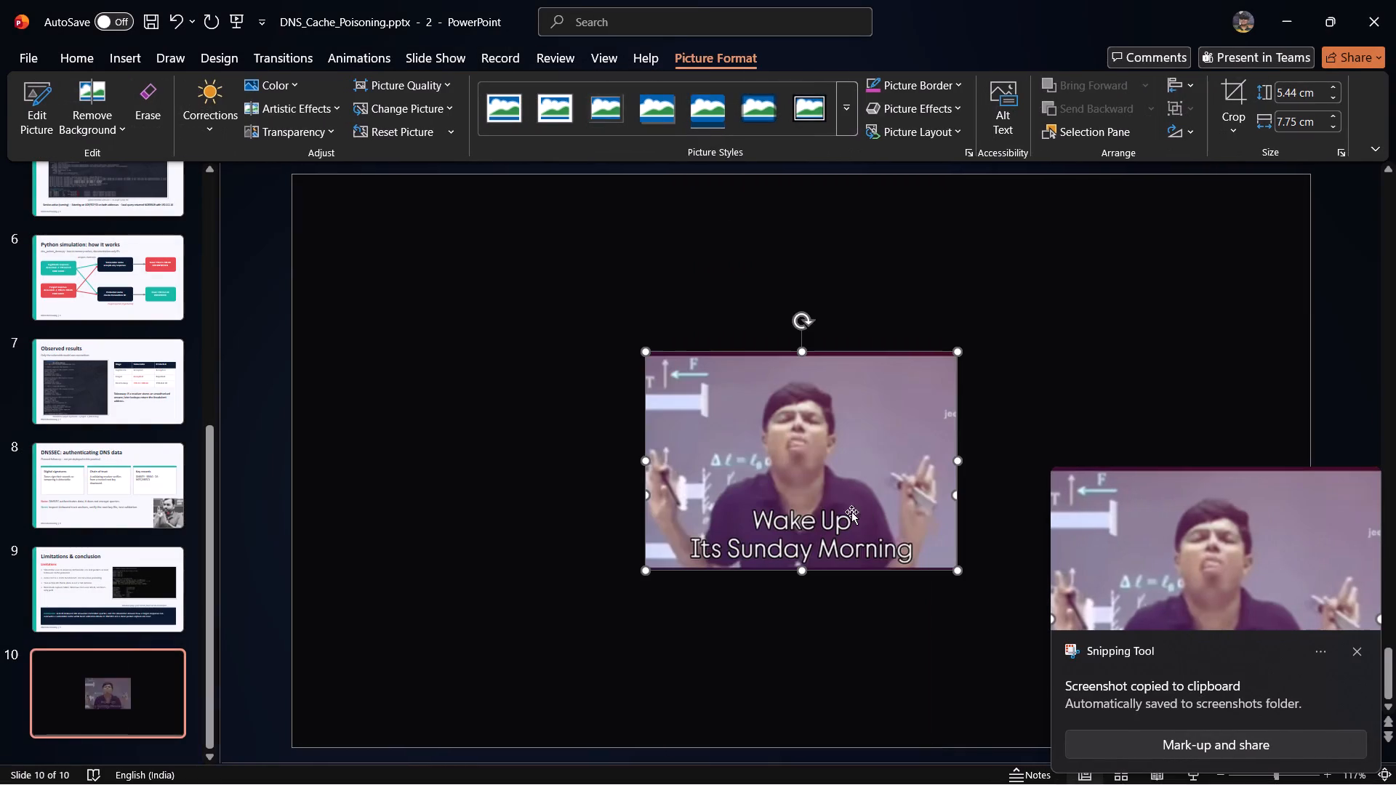
Enlarge the meme picture to about 6.01 by 8.56 cm and move it into the slide's upper-left corner.
left_click_drag(955, 569, 990, 584)
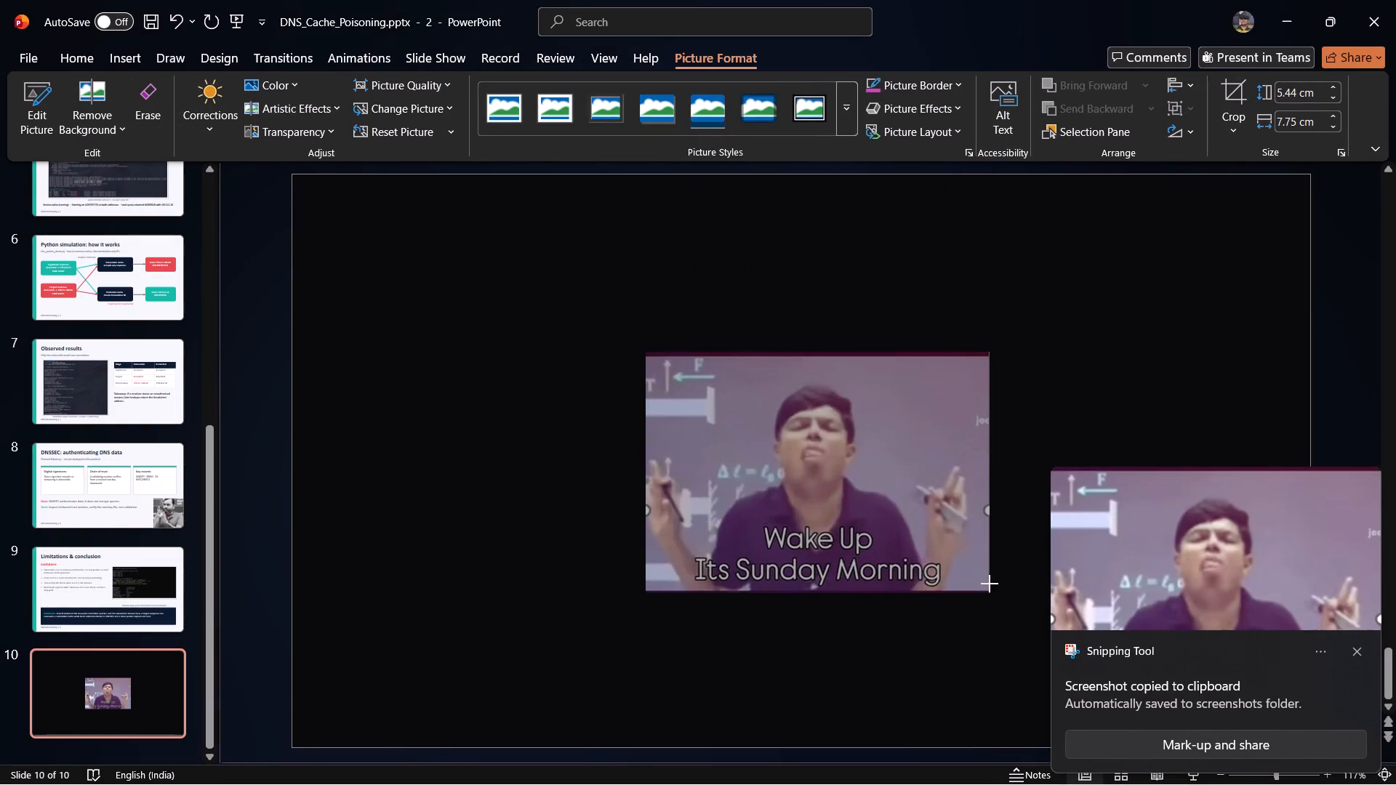
left_click_drag(990, 584, 989, 584)
left_click_drag(839, 491, 565, 362)
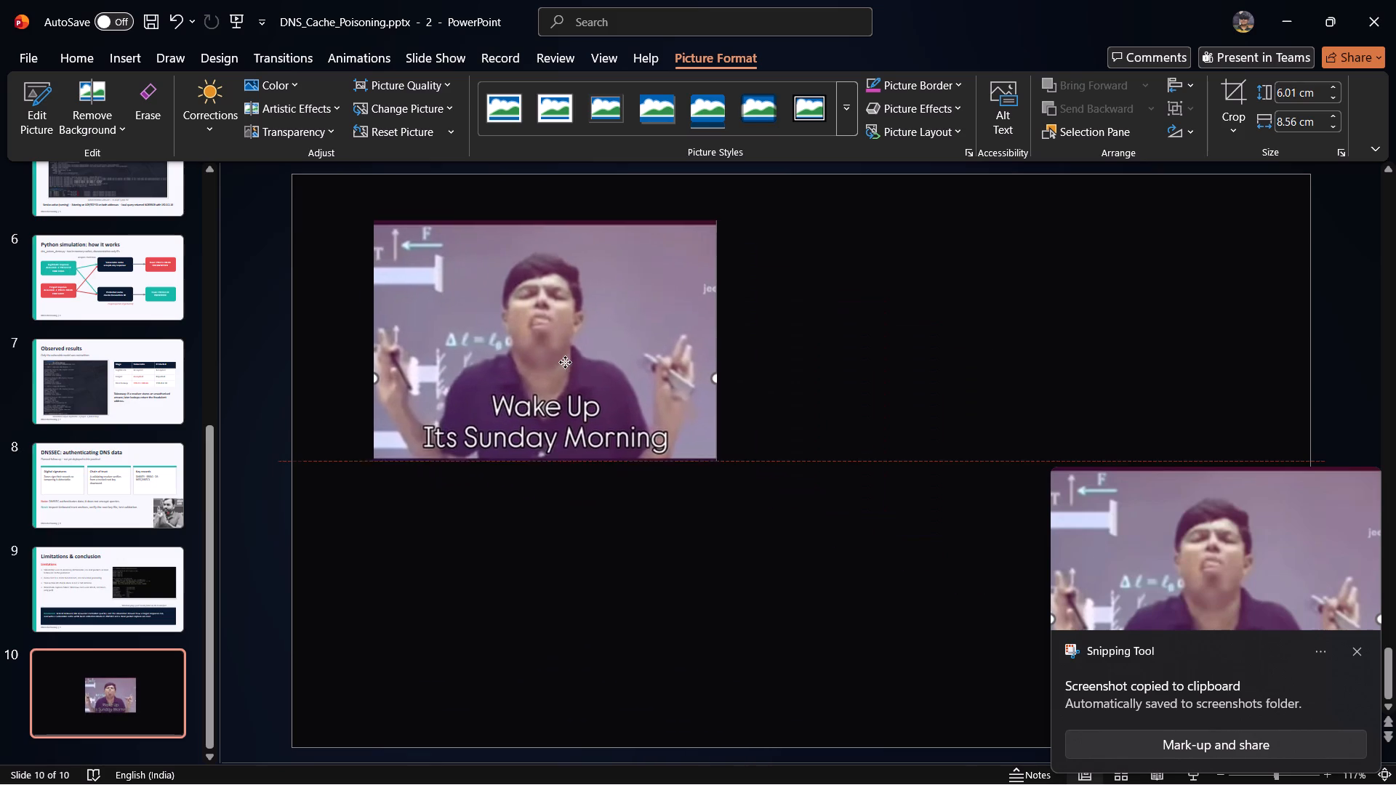
left_click_drag(565, 362, 488, 310)
Close the duplicate DNS_Cache_Poisoning window and the blank Presentation4.
key("alt+Tab")
key("alt+Tab")
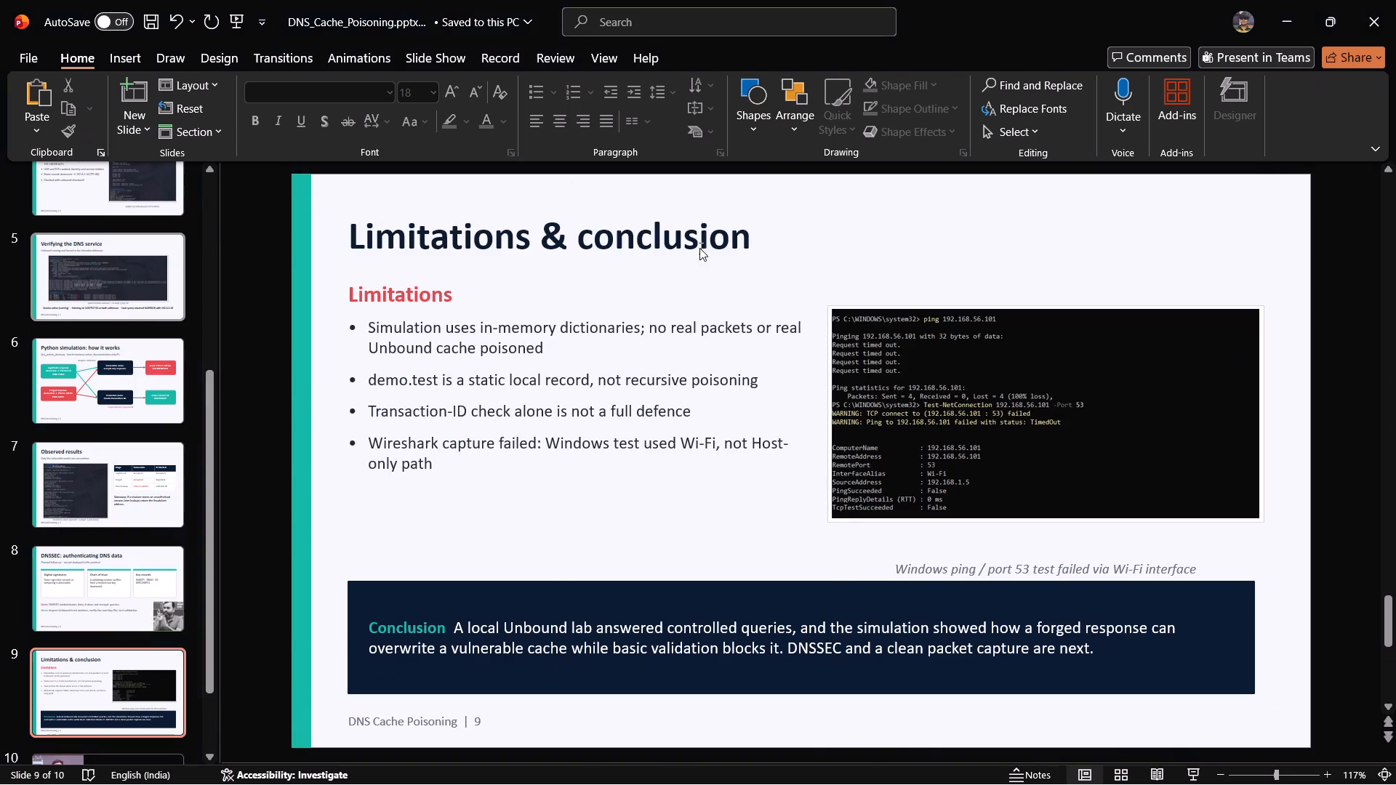
key("alt+Tab")
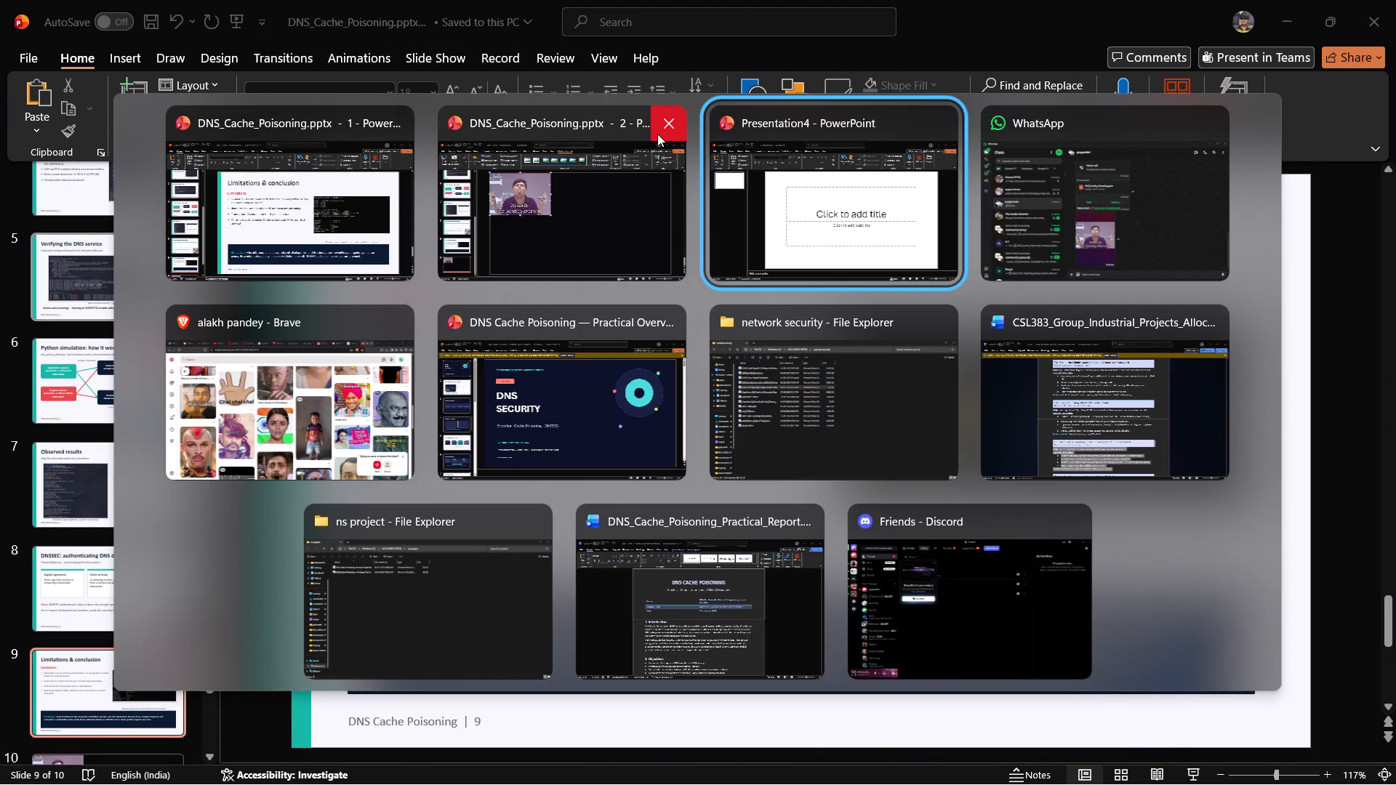
left_click(657, 134, "alt")
left_click(807, 124, "alt")
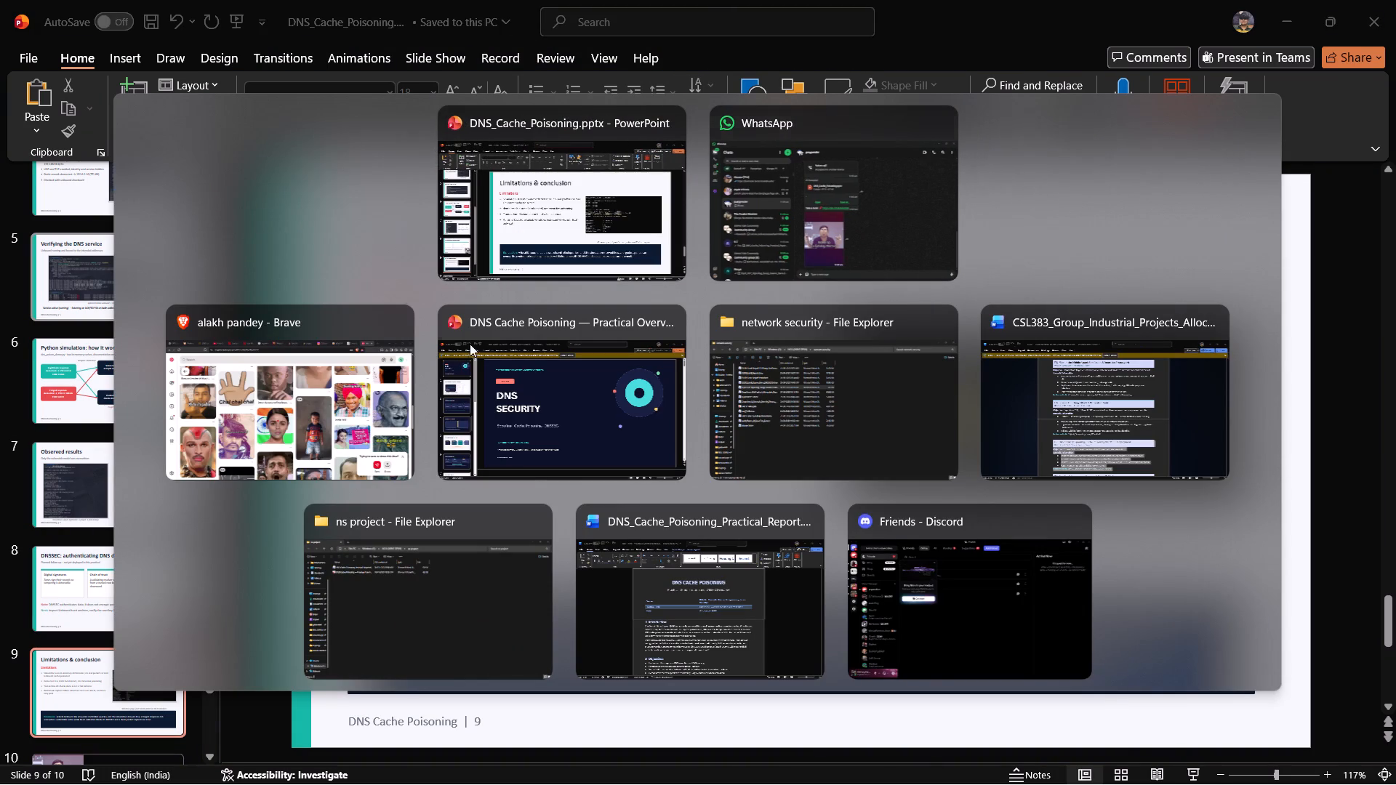
Switch to the Brave browser and look through the related Pinterest pins for a suitable meme for the last slide.
left_click(331, 430, "alt")
scroll(681, 539, "down", 1)
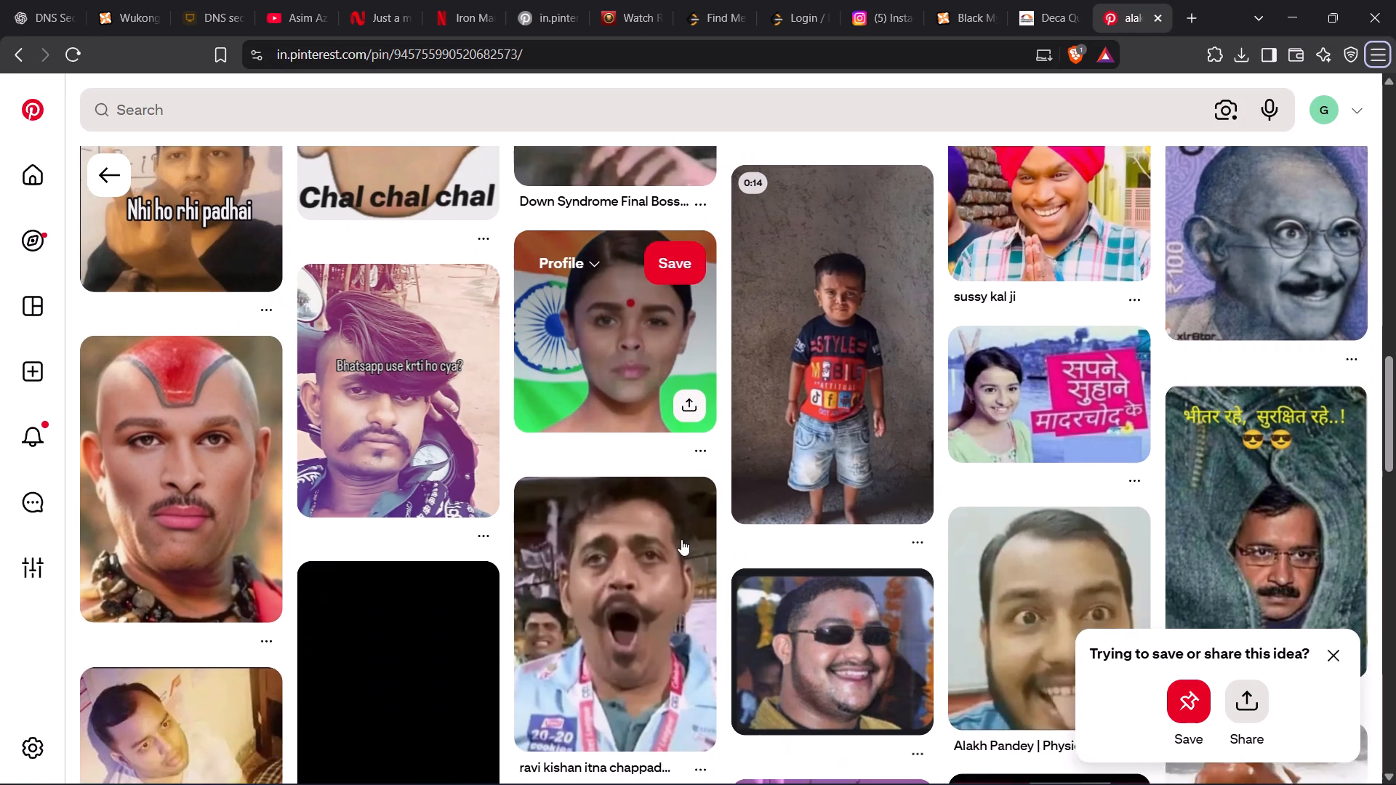
scroll(681, 539, "down", 2)
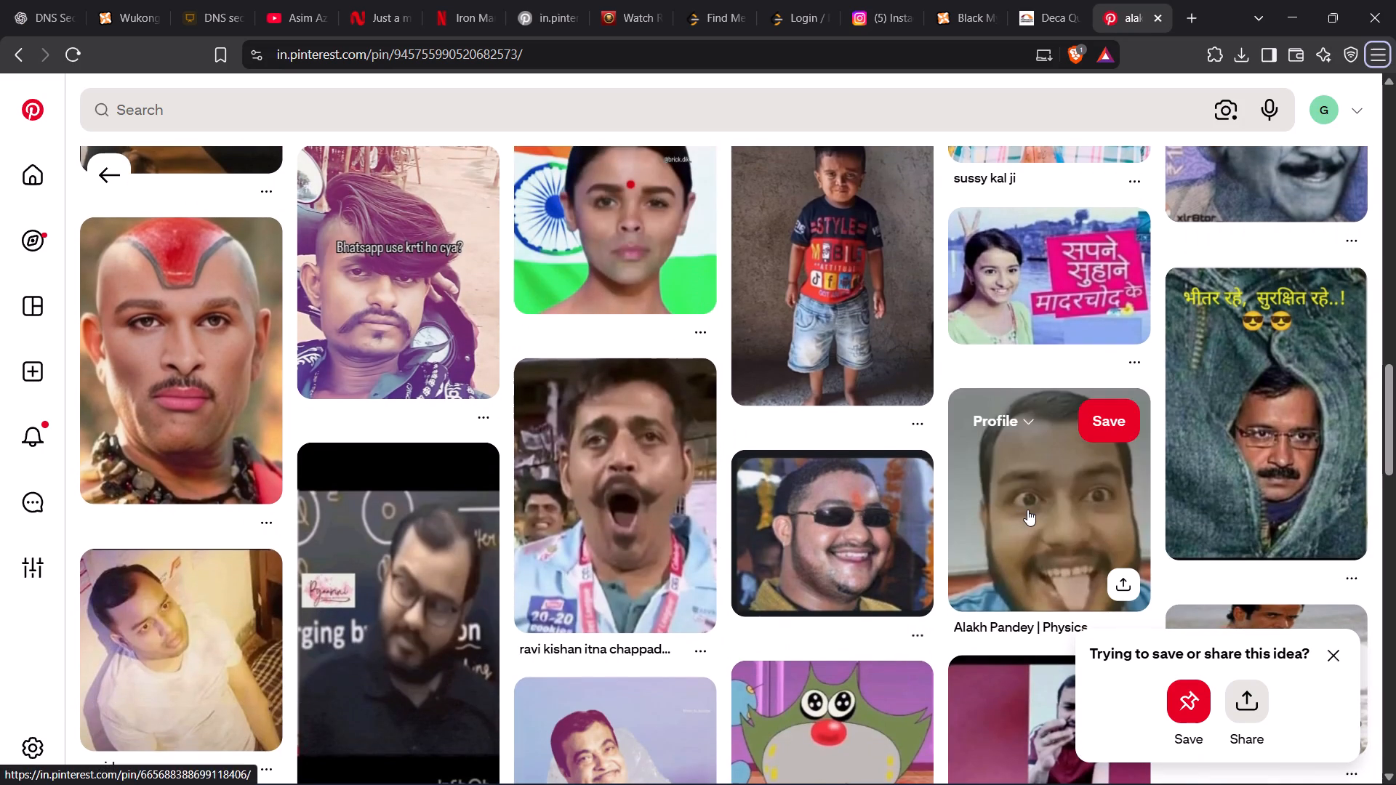
scroll(545, 598, "down", 5)
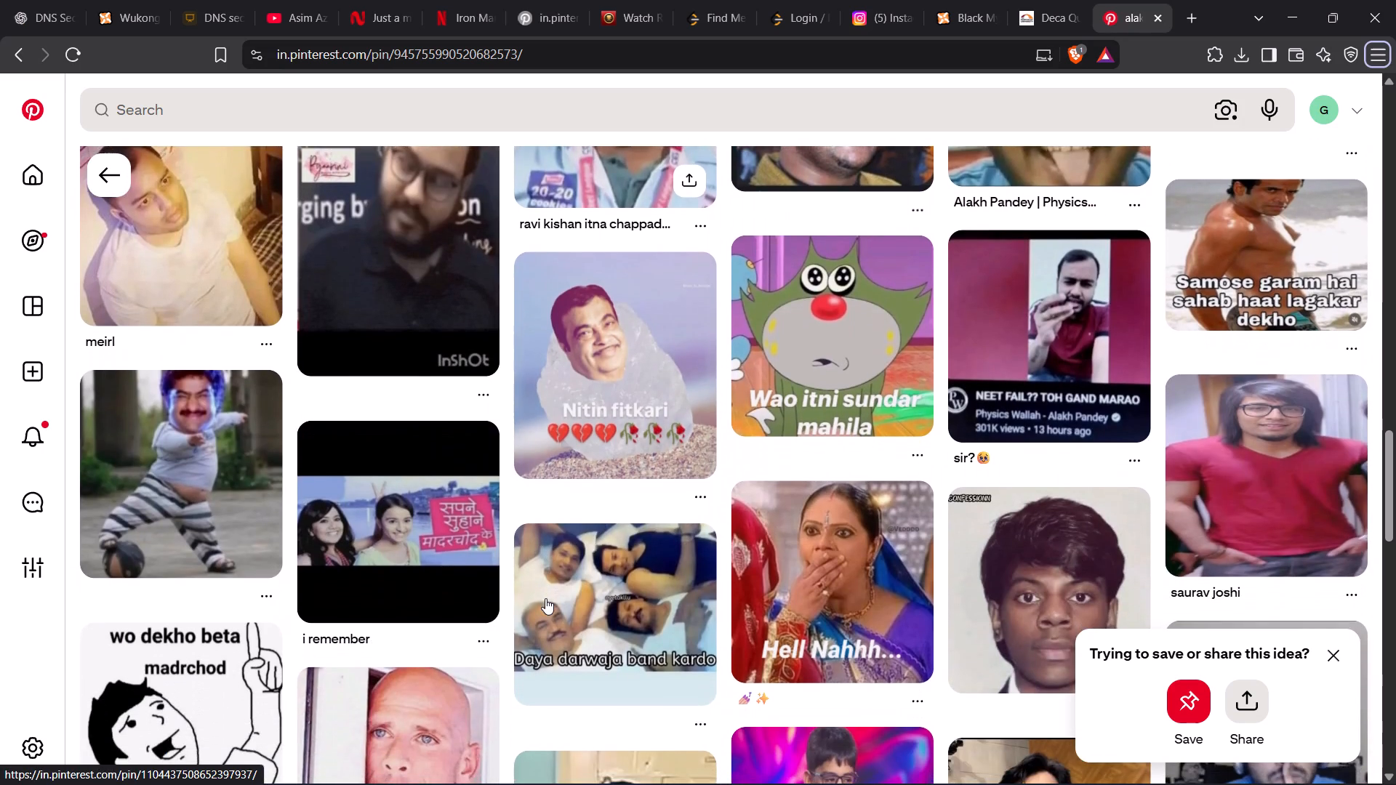
scroll(545, 598, "down", 9)
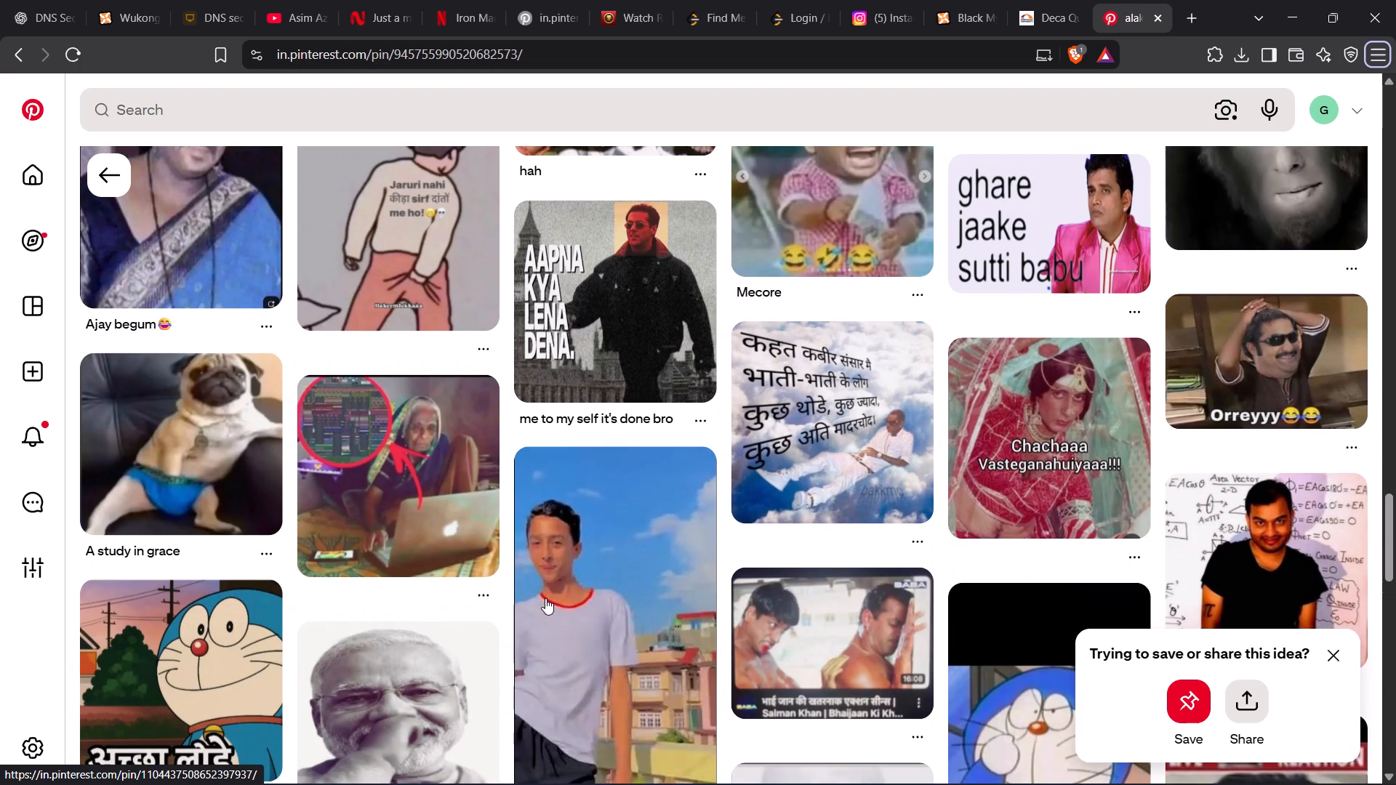
scroll(545, 598, "down", 2)
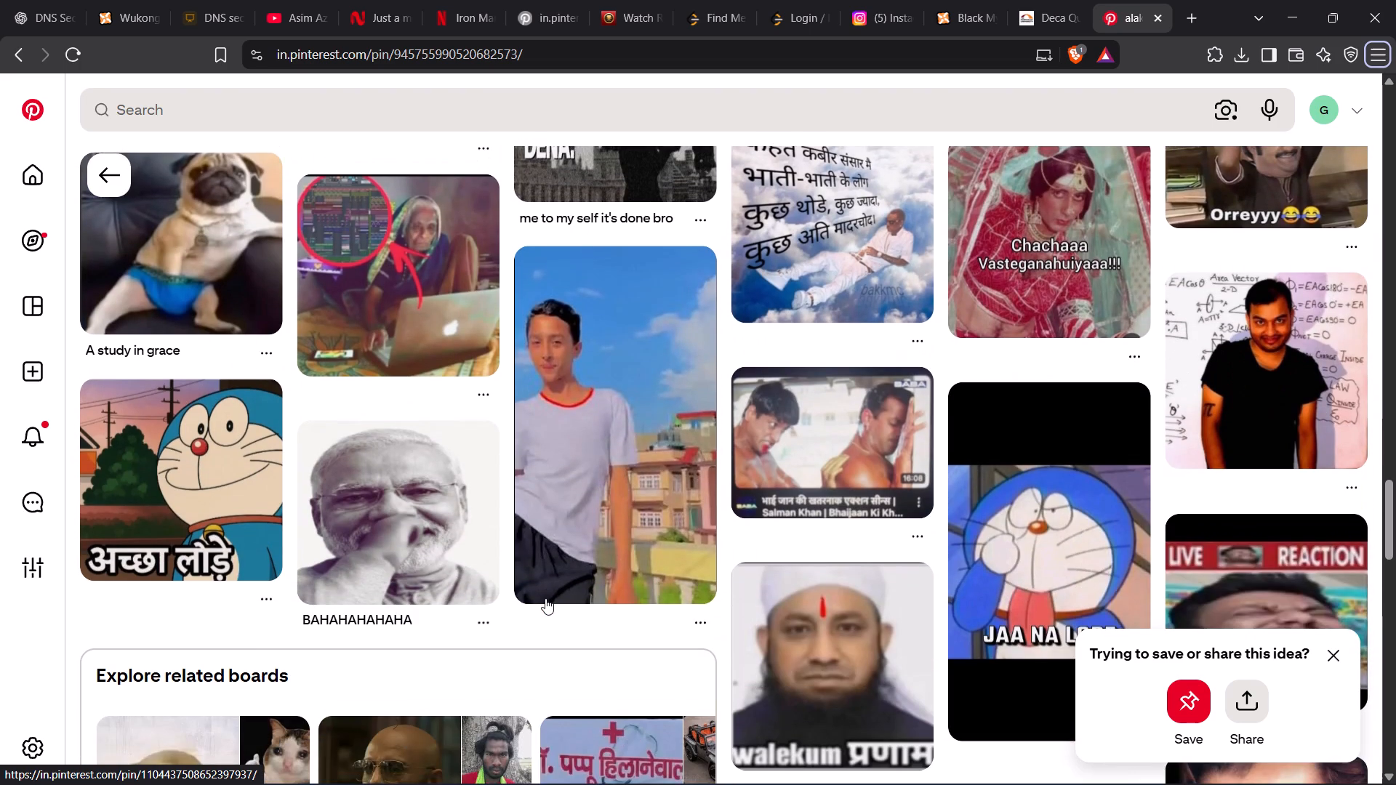
scroll(545, 598, "down", 4)
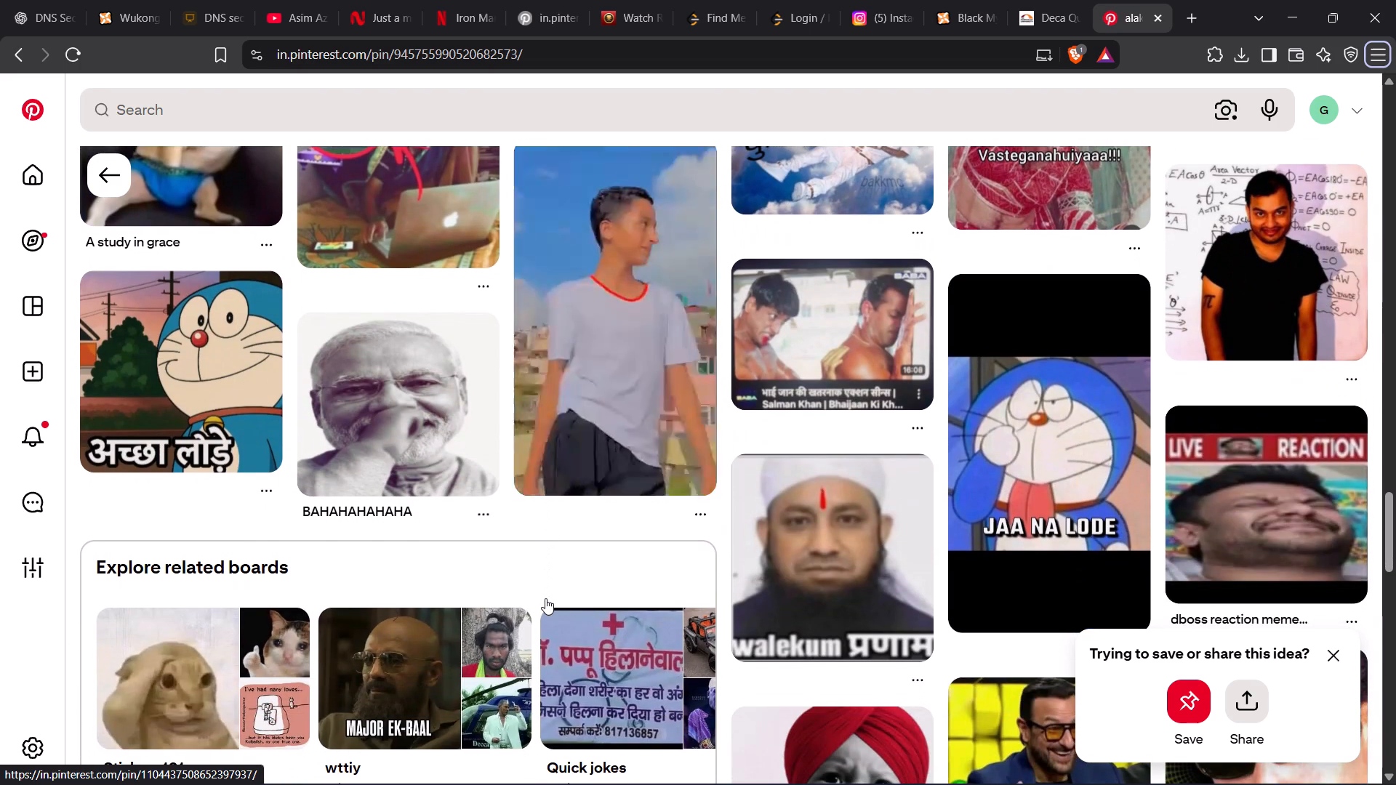
scroll(686, 595, "down", 5)
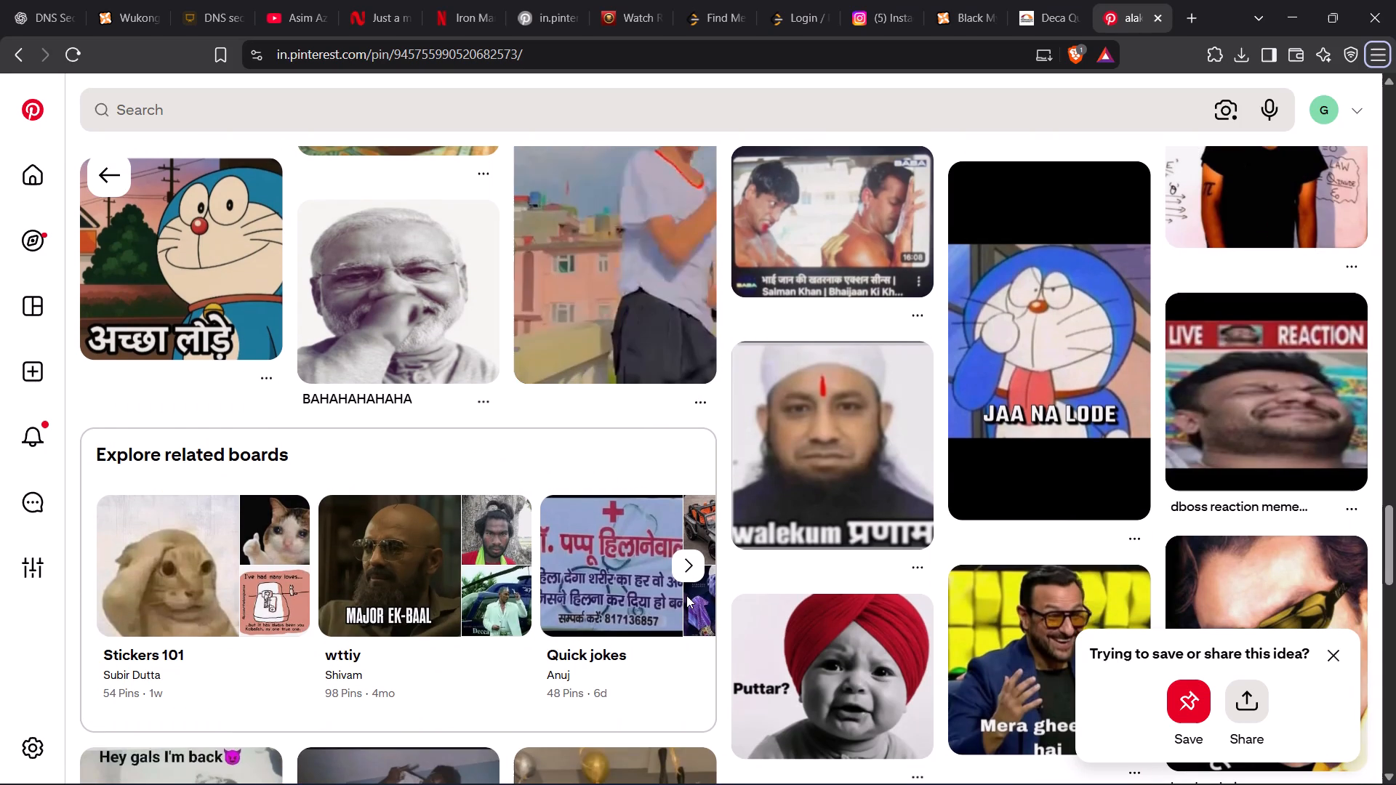
scroll(686, 595, "down", 1)
scroll(875, 521, "down", 3)
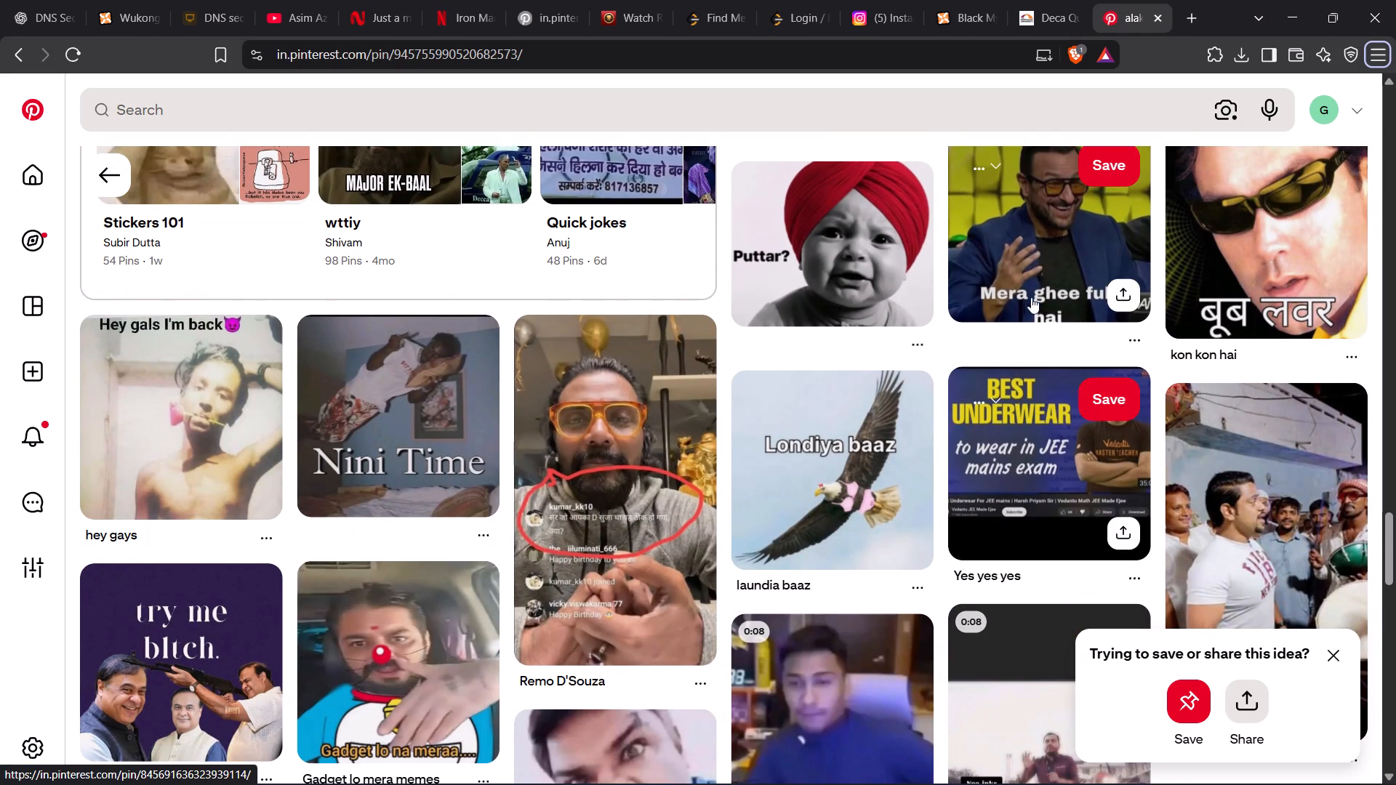
left_click(1335, 652)
scroll(958, 578, "down", 2)
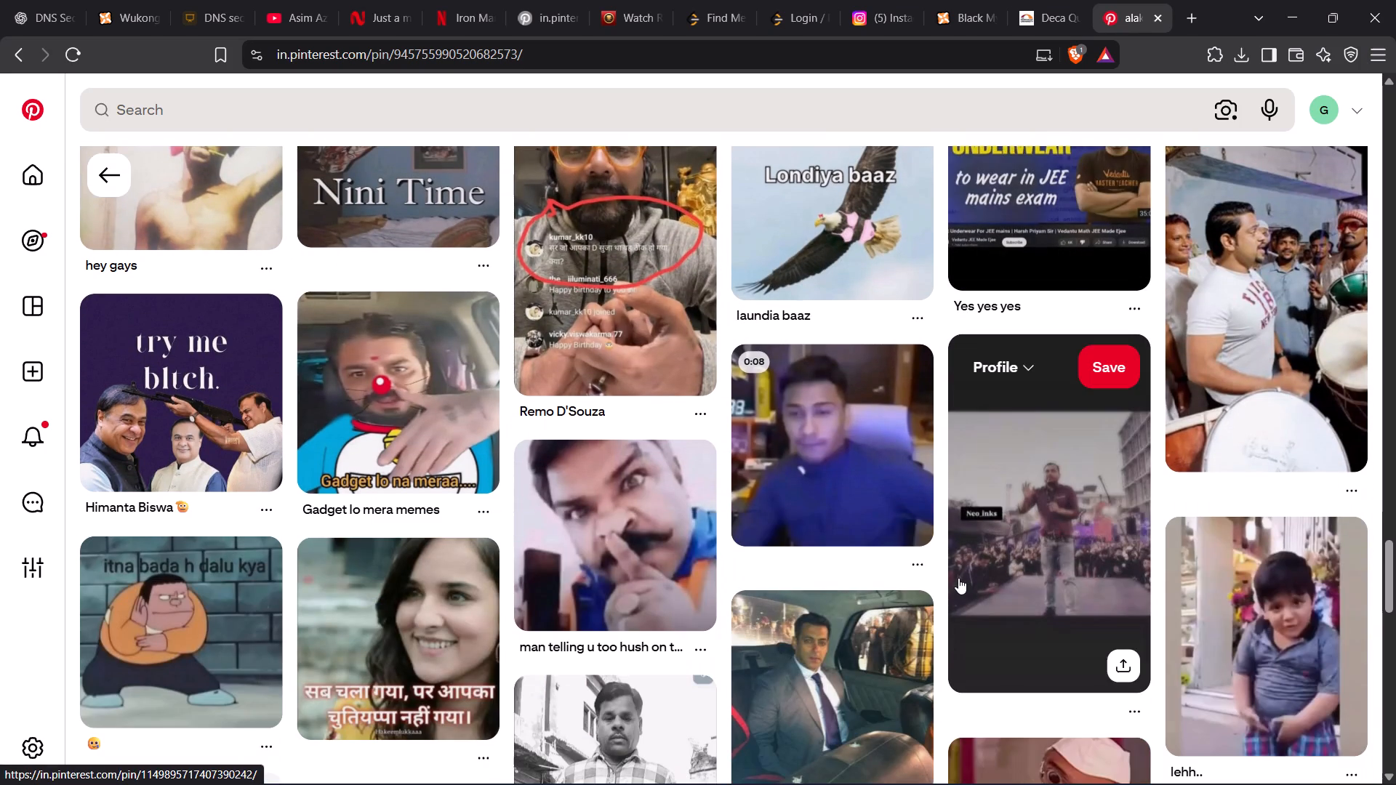
scroll(958, 578, "down", 1)
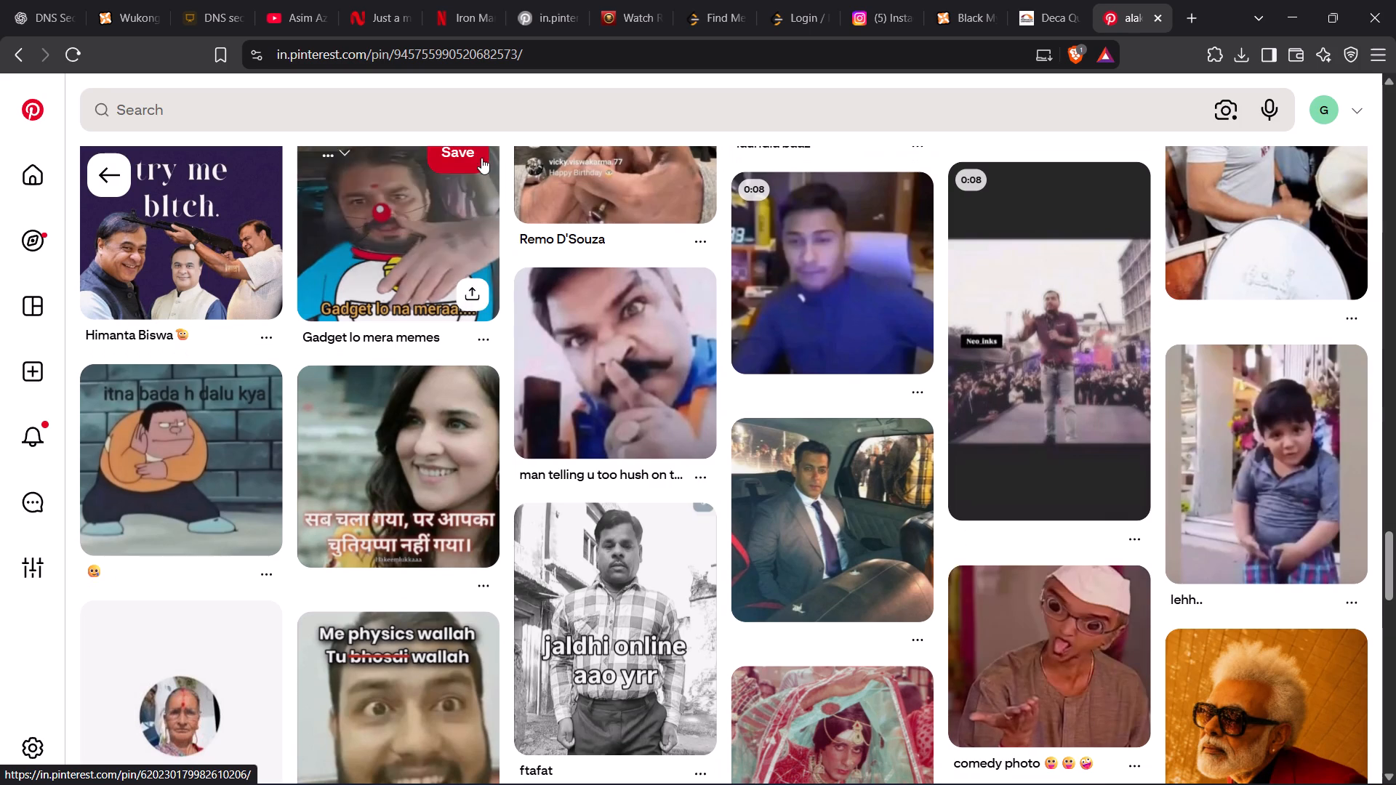
Search Pinterest for "funny thank you slide".
left_click(471, 131)
type("FUNNY TH")
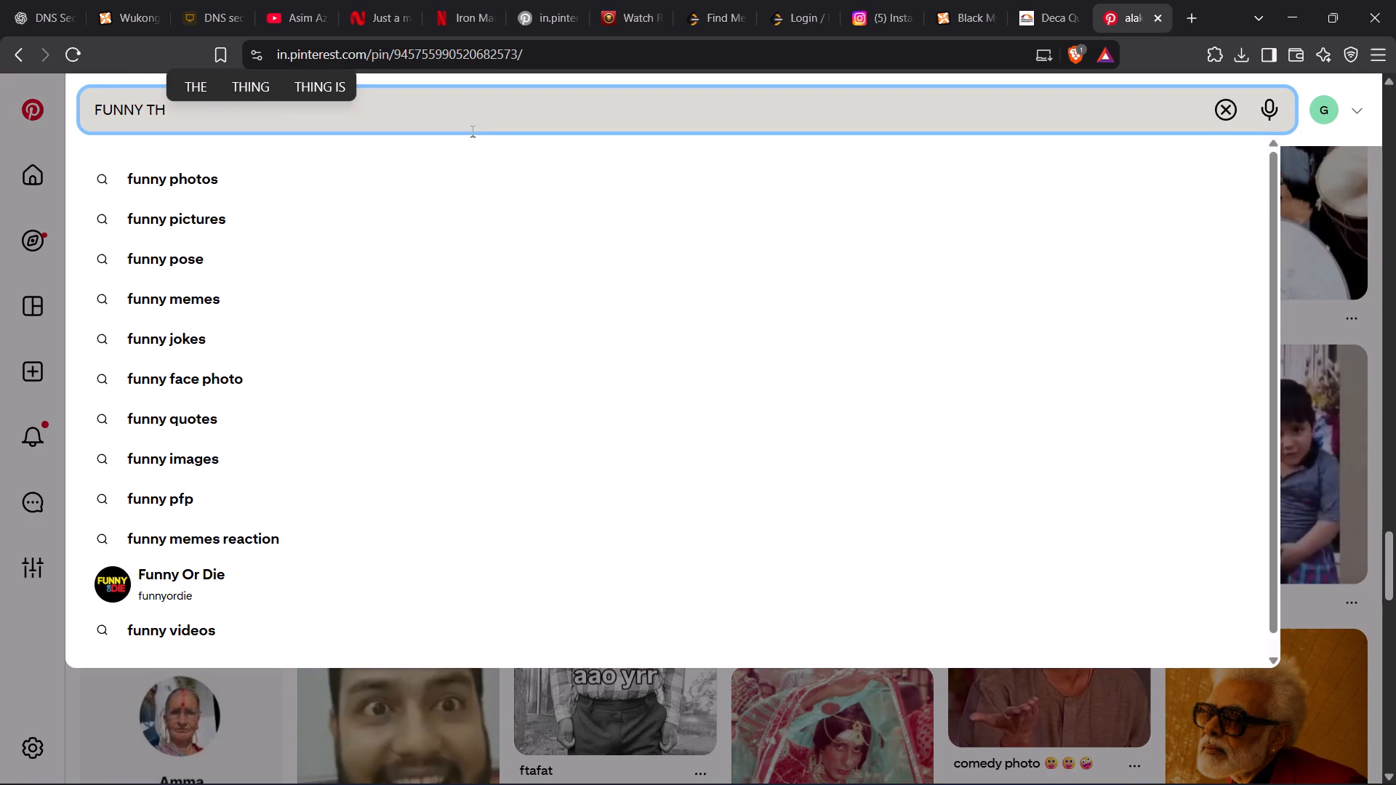
type("NAK")
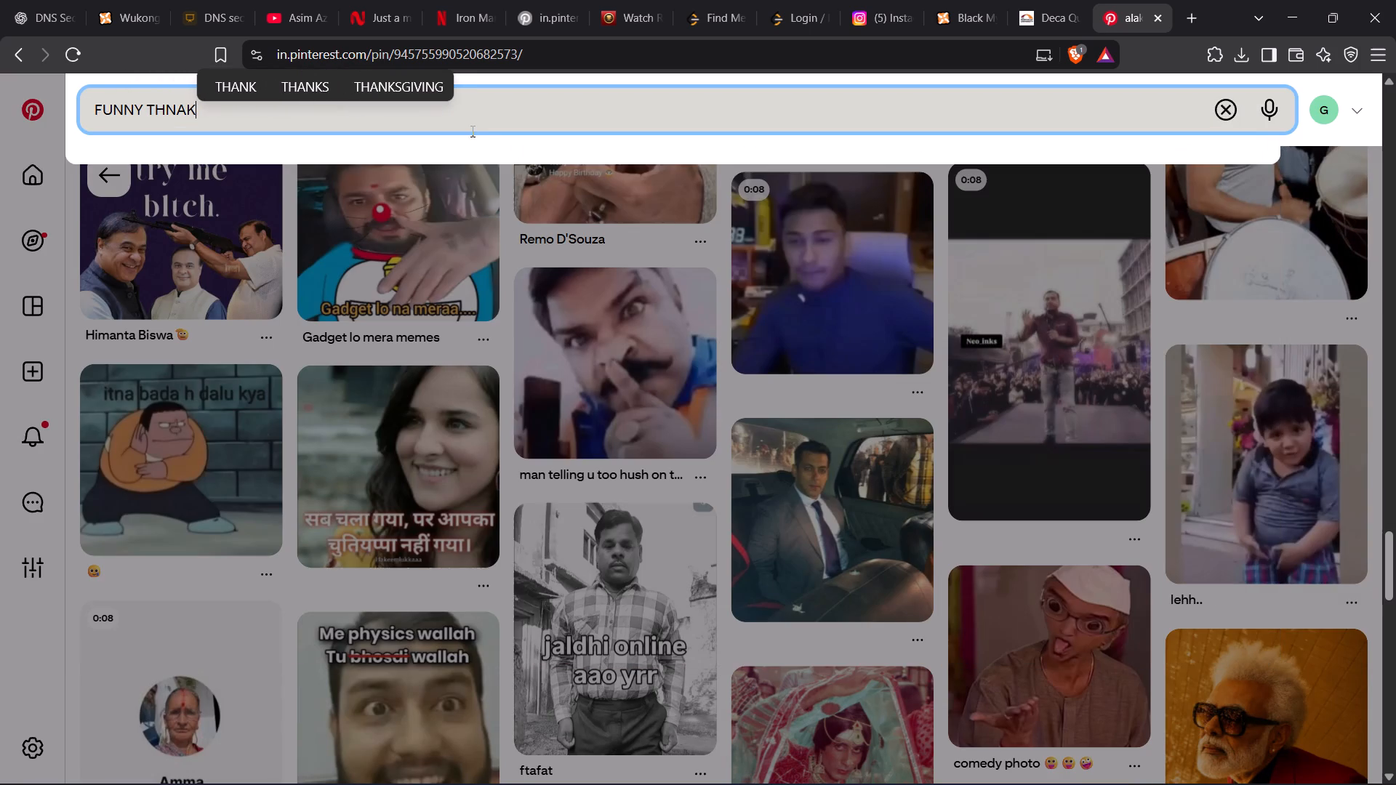
key("BackSpace")
key("BackSpace")
key("BackSpace")
type("ANK YOU")
left_click(361, 220)
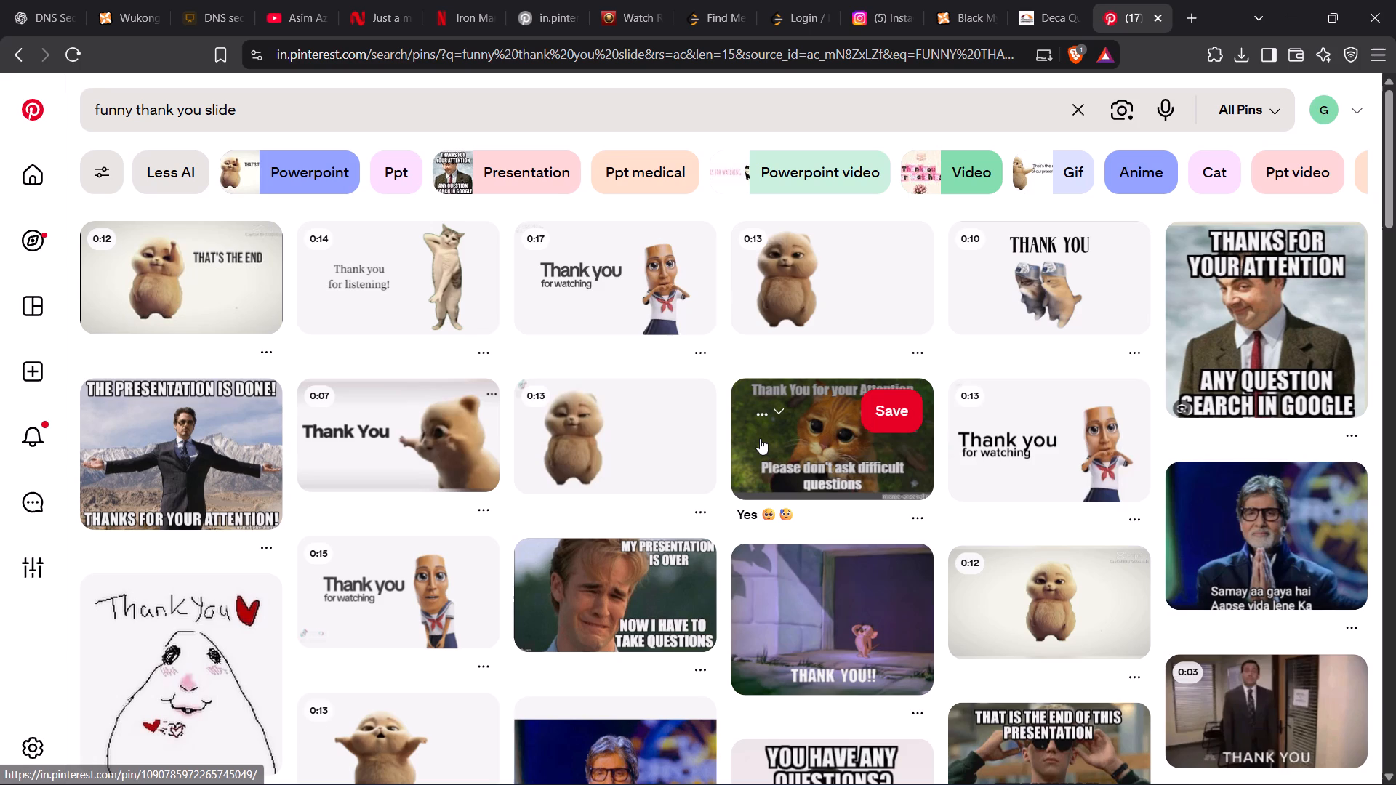
Open the "Thank you hamster" pin from the search results and copy its image.
scroll(760, 438, "down", 2)
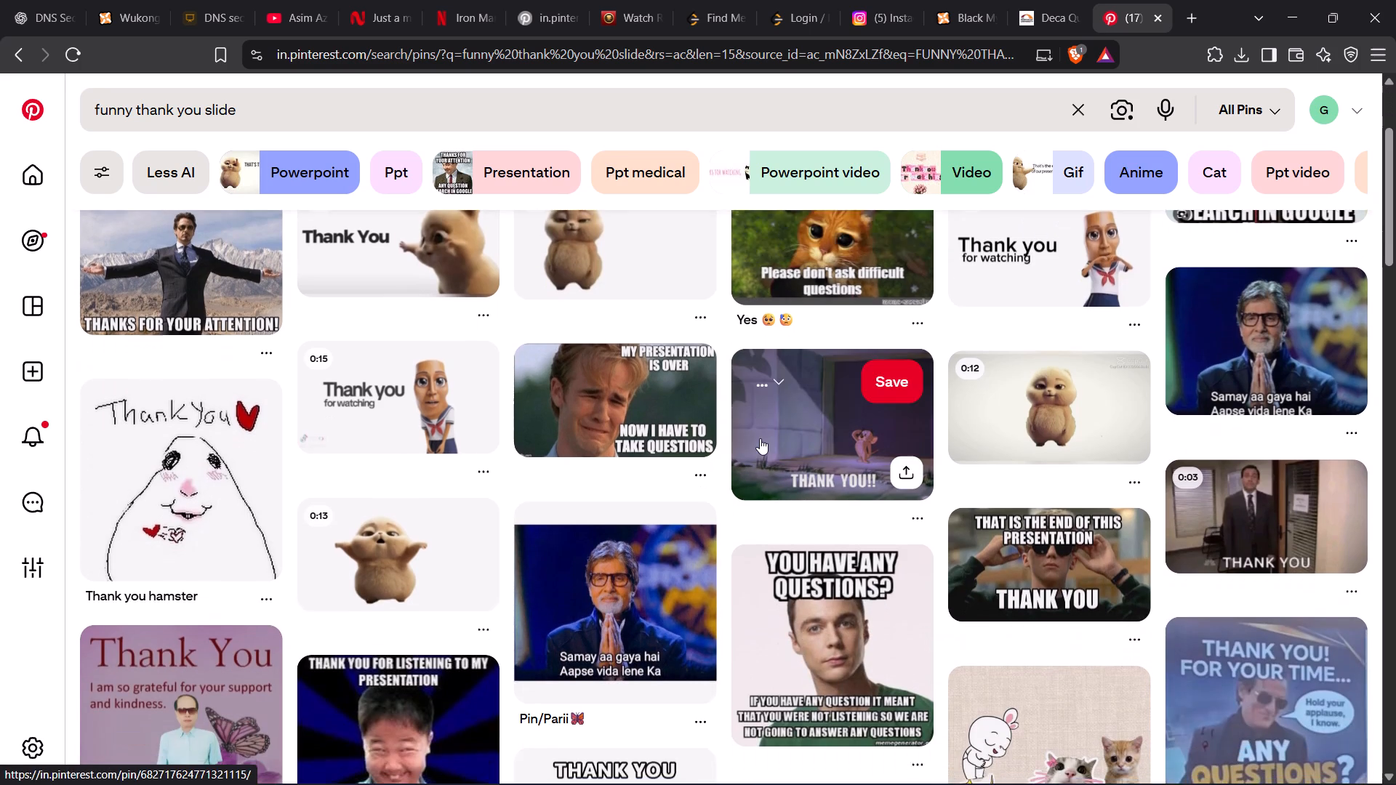
scroll(760, 438, "down", 2)
left_click(119, 416)
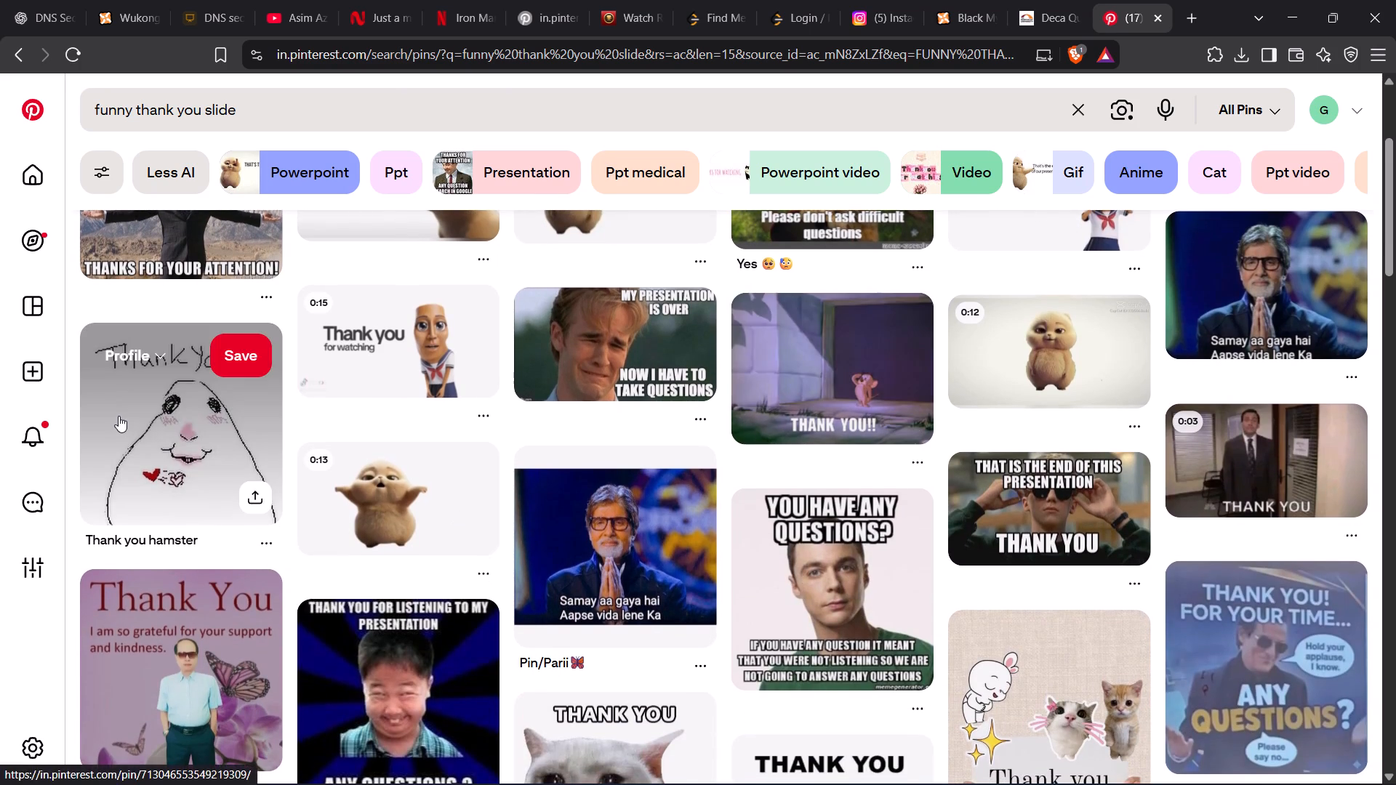
right_click(367, 466)
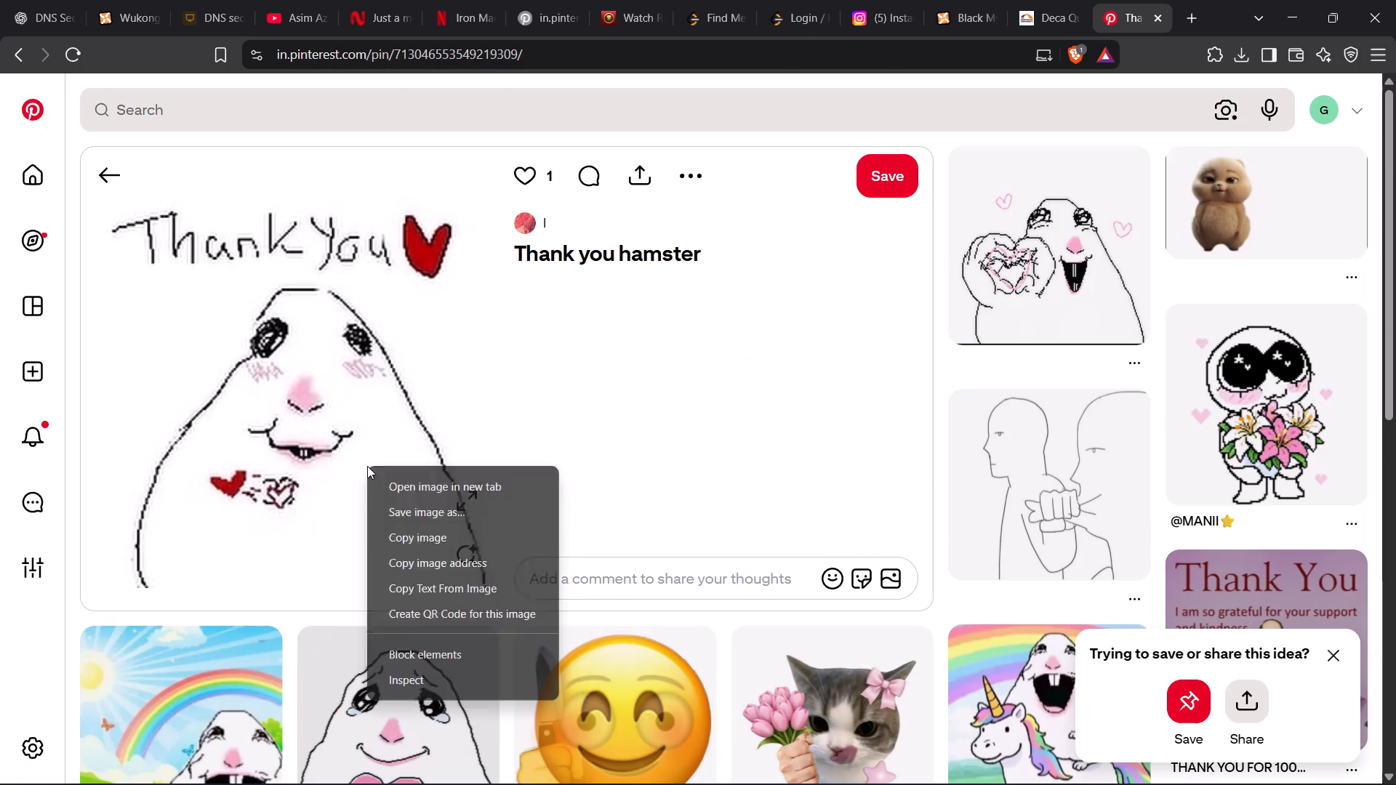
left_click(410, 540)
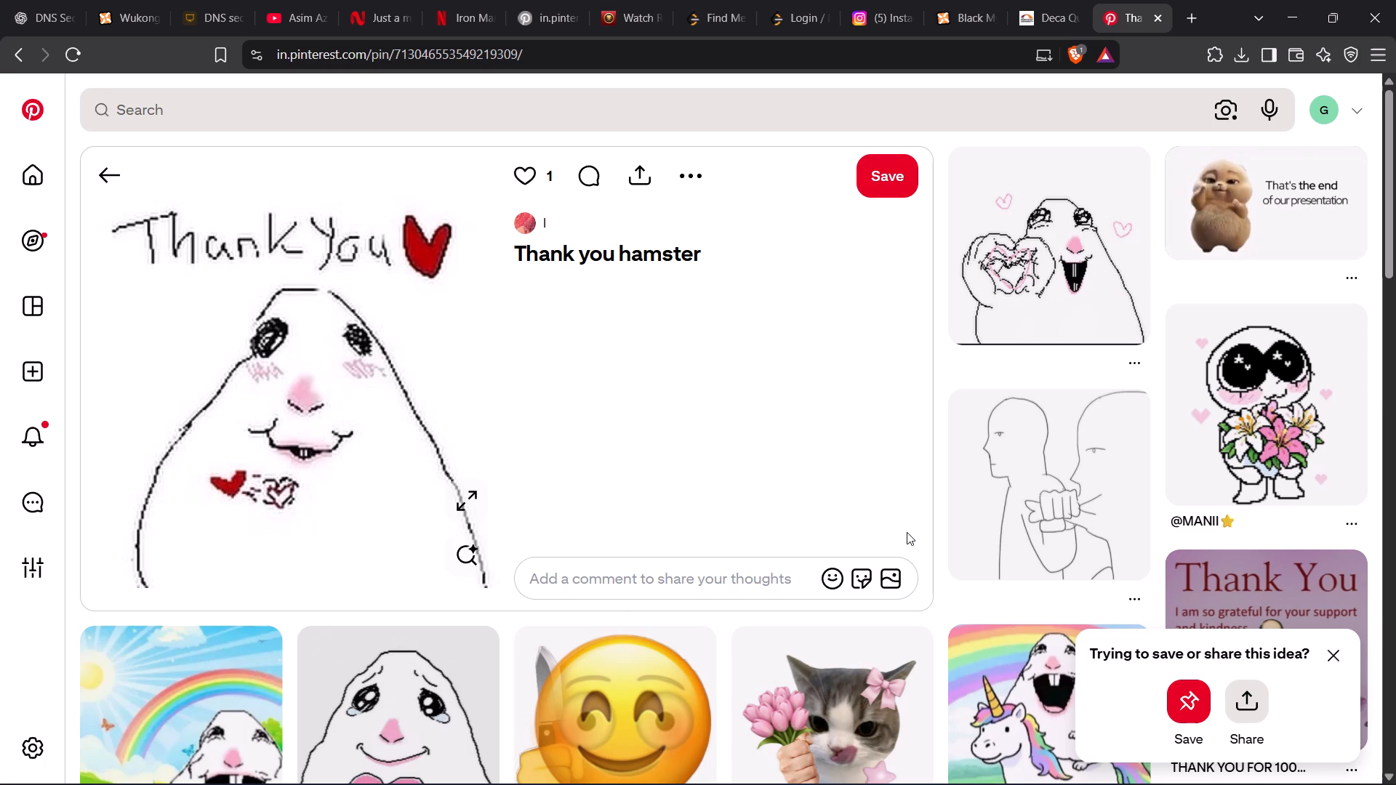
Switch back to the DNS_Cache_Poisoning presentation and paste the hamster image on slide 10.
key("alt+Tab")
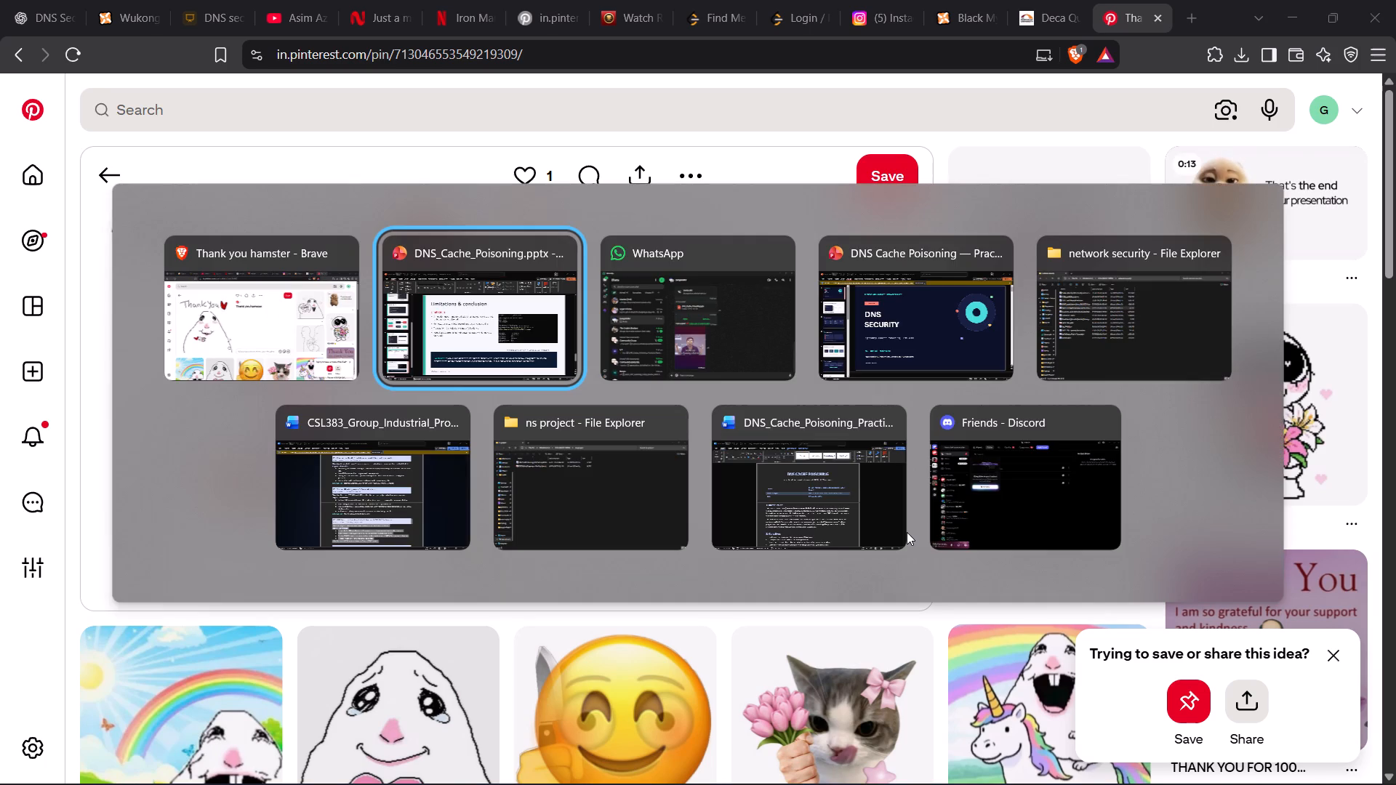
scroll(922, 664, "down", 7)
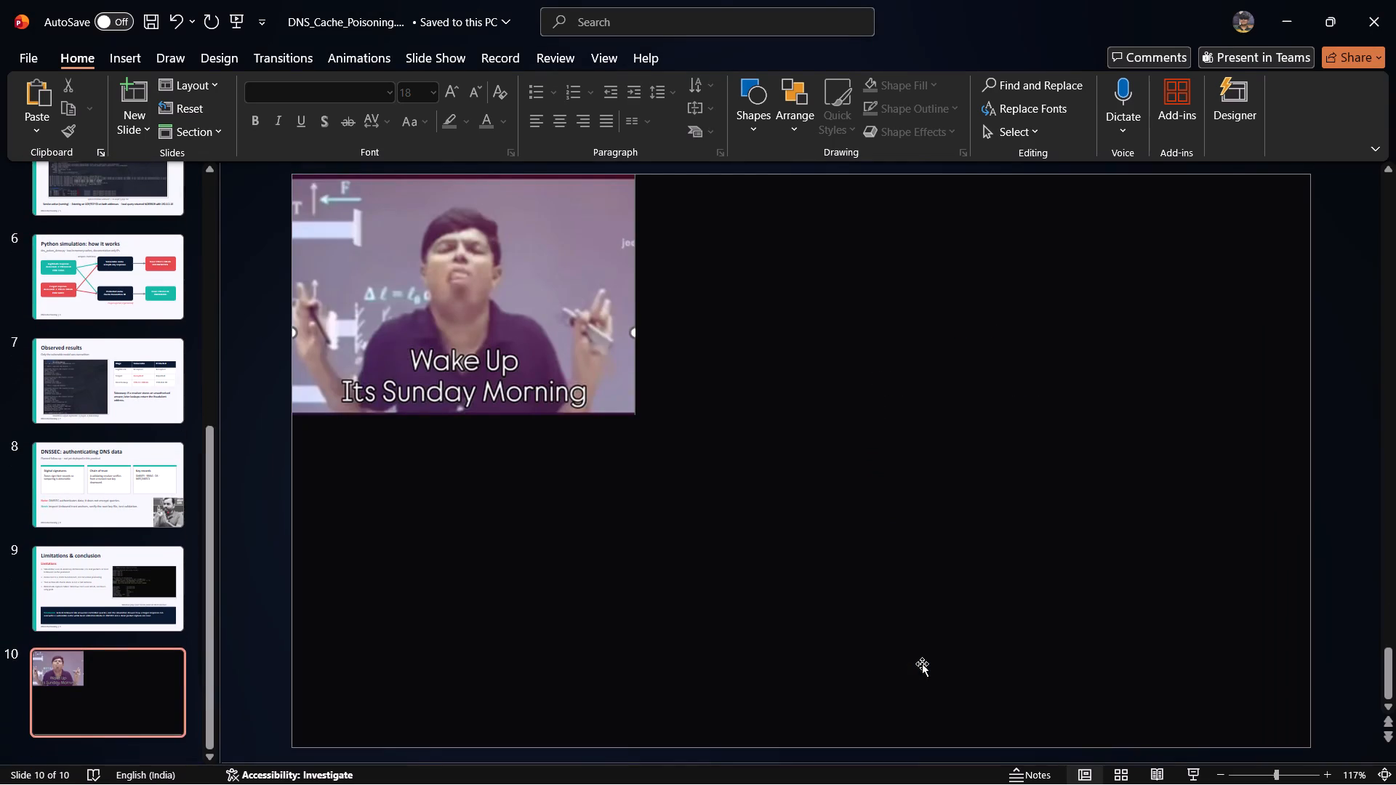
key("ctrl+v")
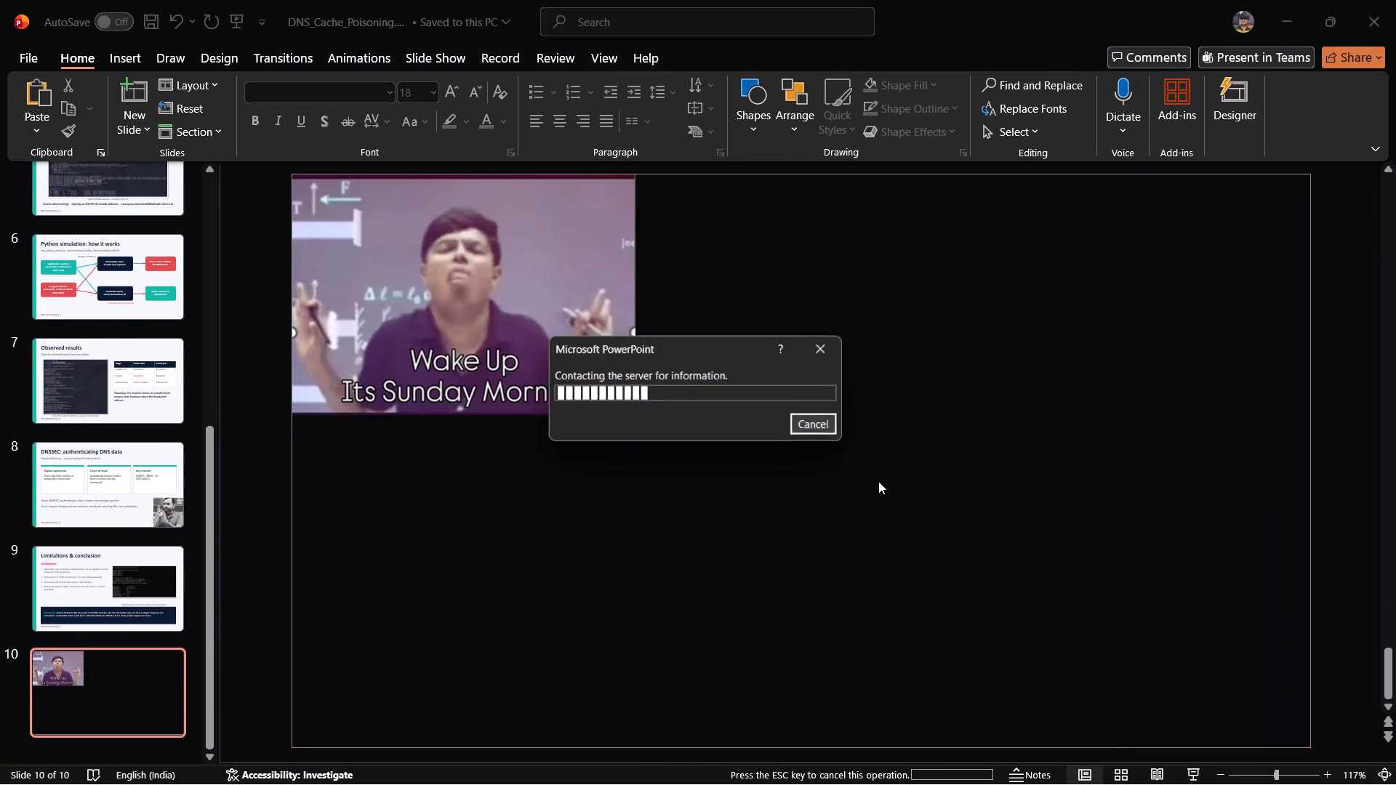
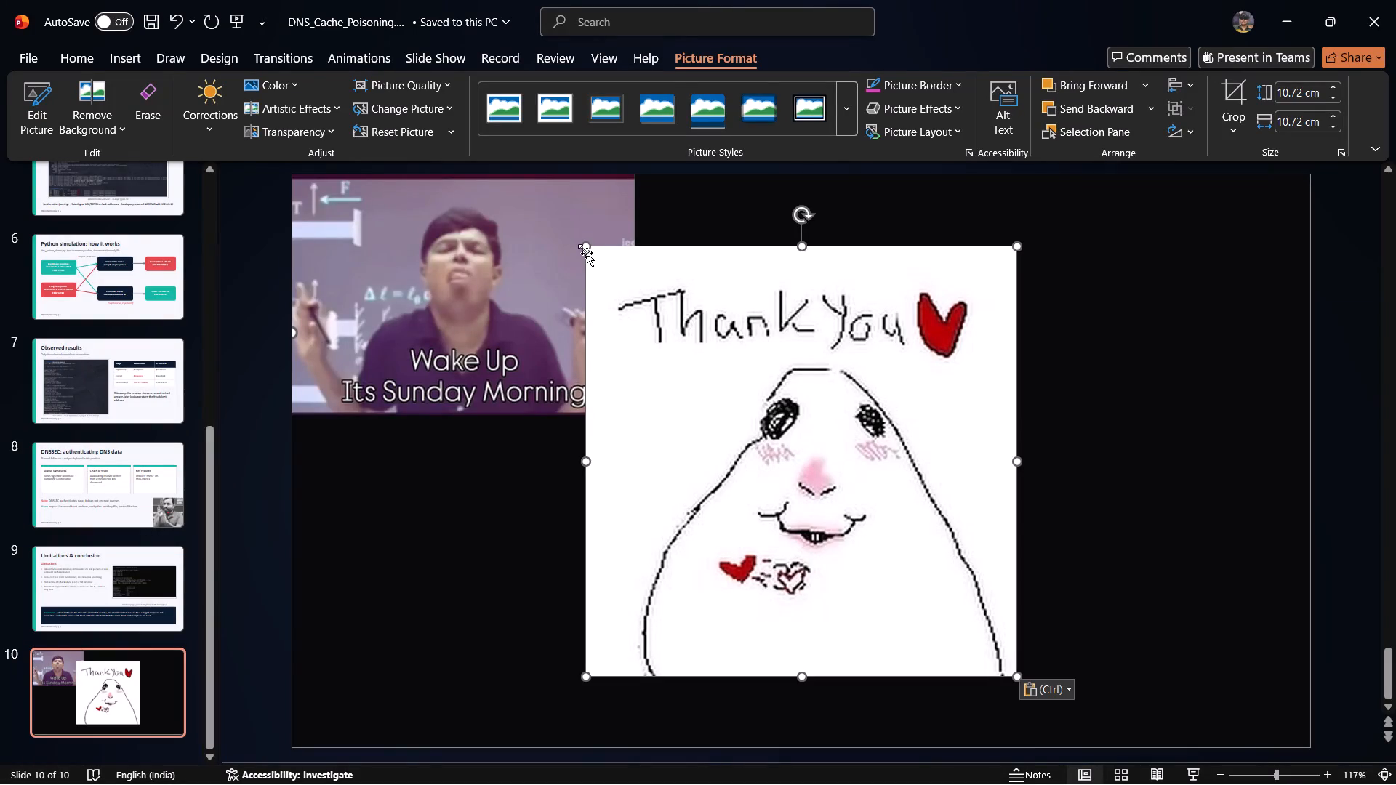
Shrink the hamster image on slide 10 to 9.51 cm square and align it beside the "Wake Up" meme at the slide's top edge.
left_click_drag(583, 245, 606, 266)
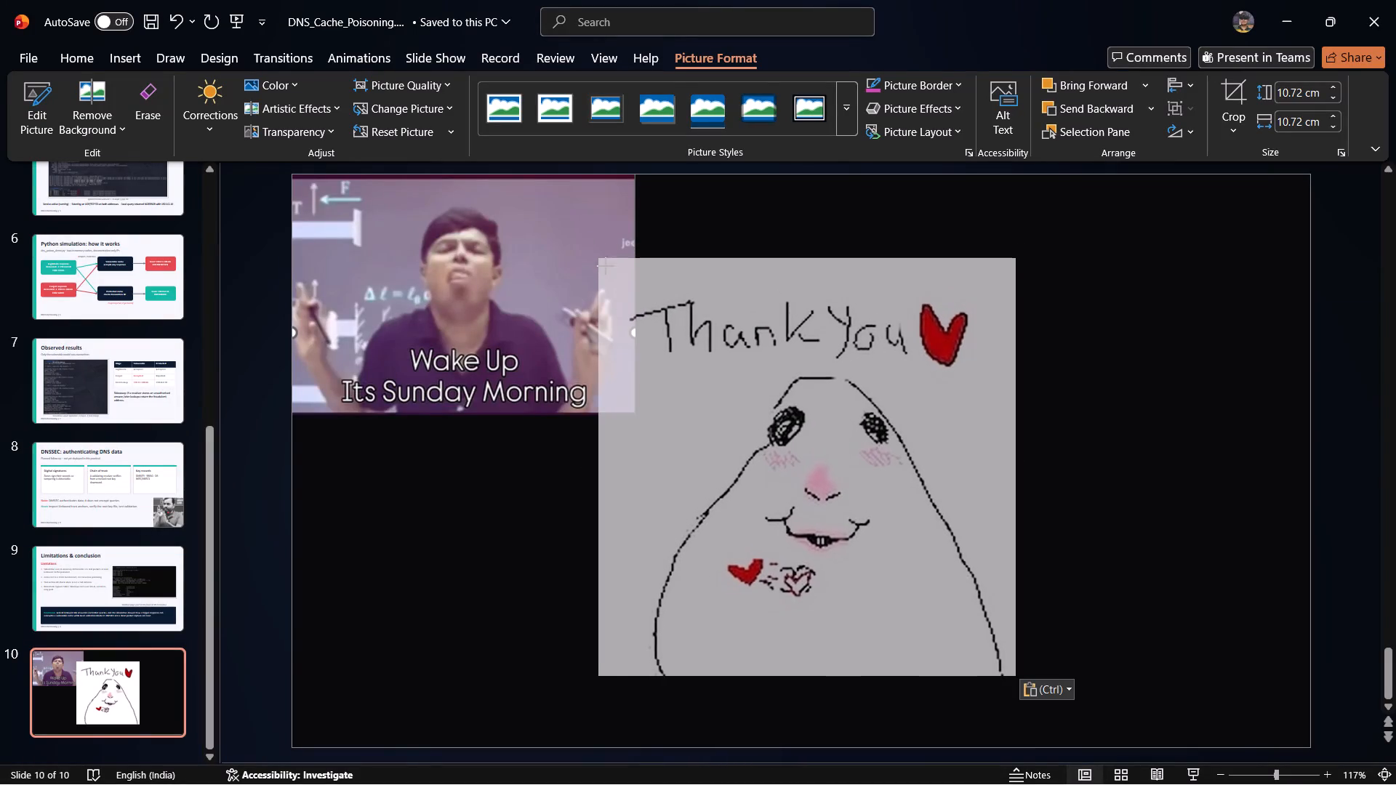
left_click_drag(606, 266, 634, 294)
left_click_drag(785, 434, 779, 414)
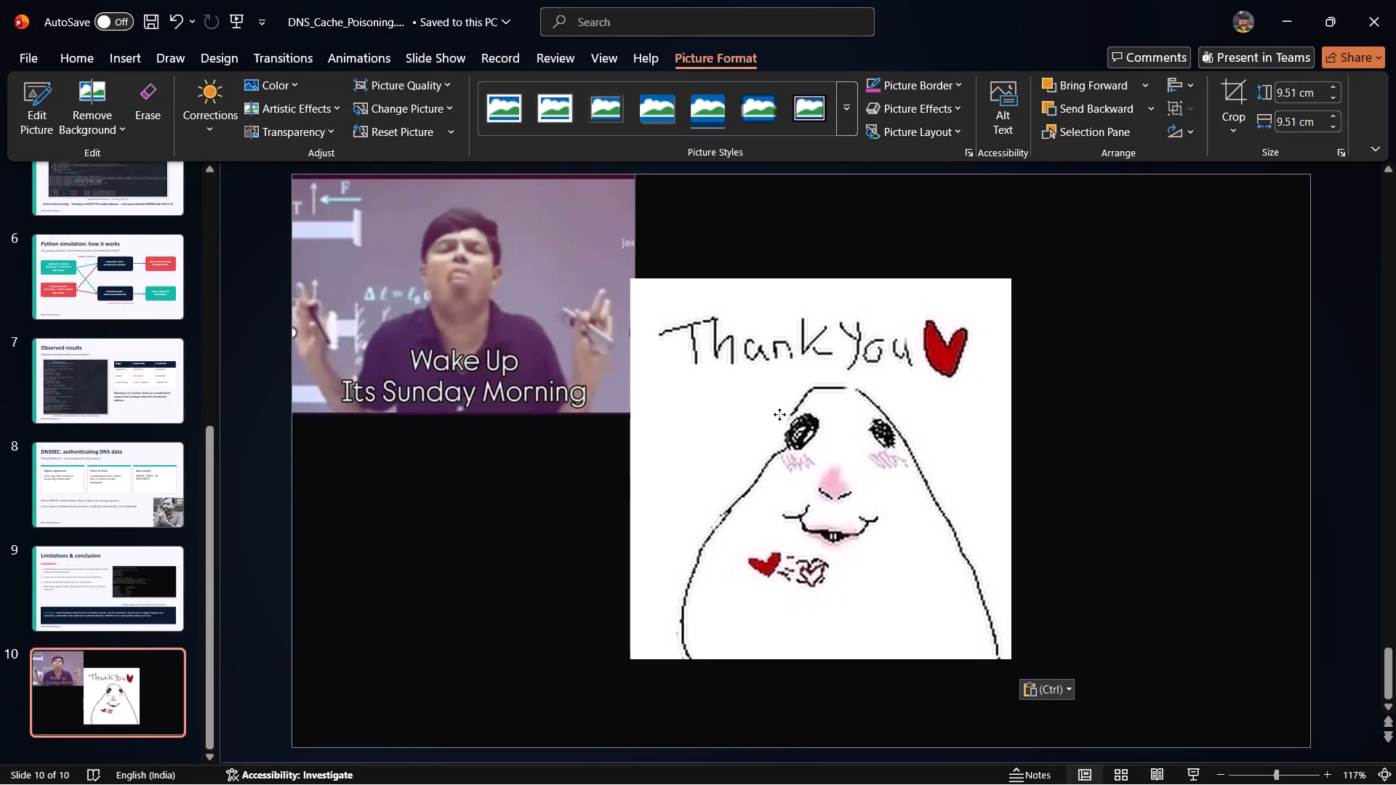
left_click_drag(779, 414, 781, 318)
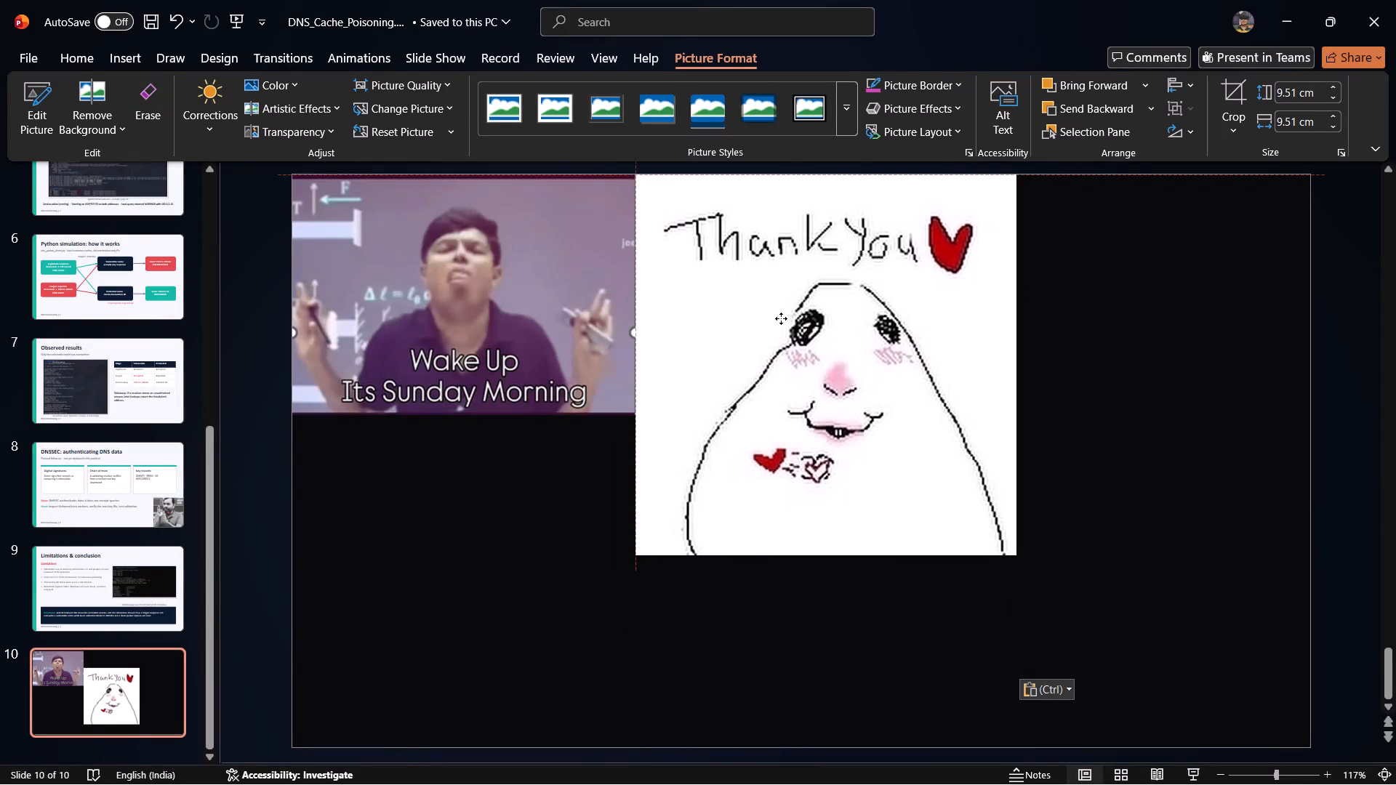
left_click_drag(781, 318, 779, 321)
left_click(1093, 420)
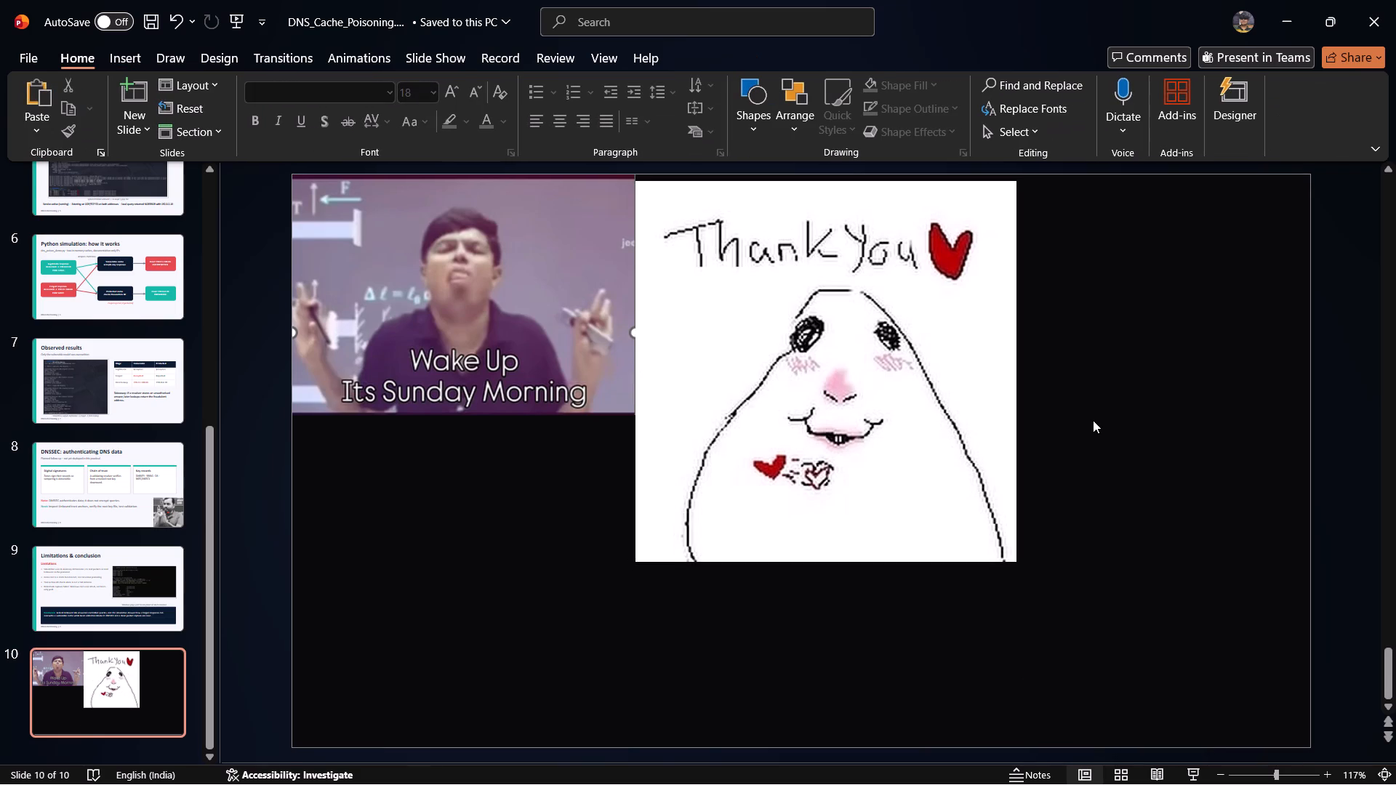
left_click(925, 425)
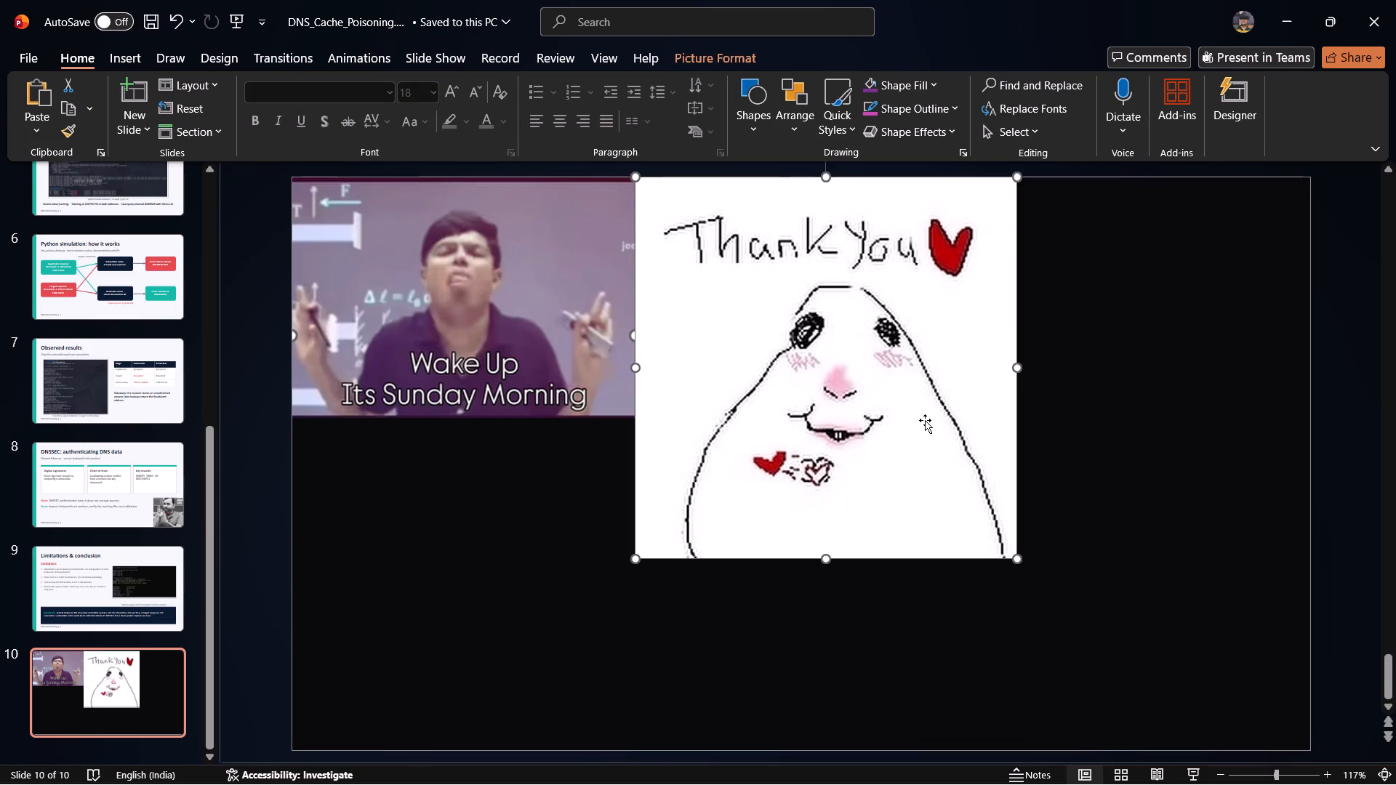
left_click(1200, 577)
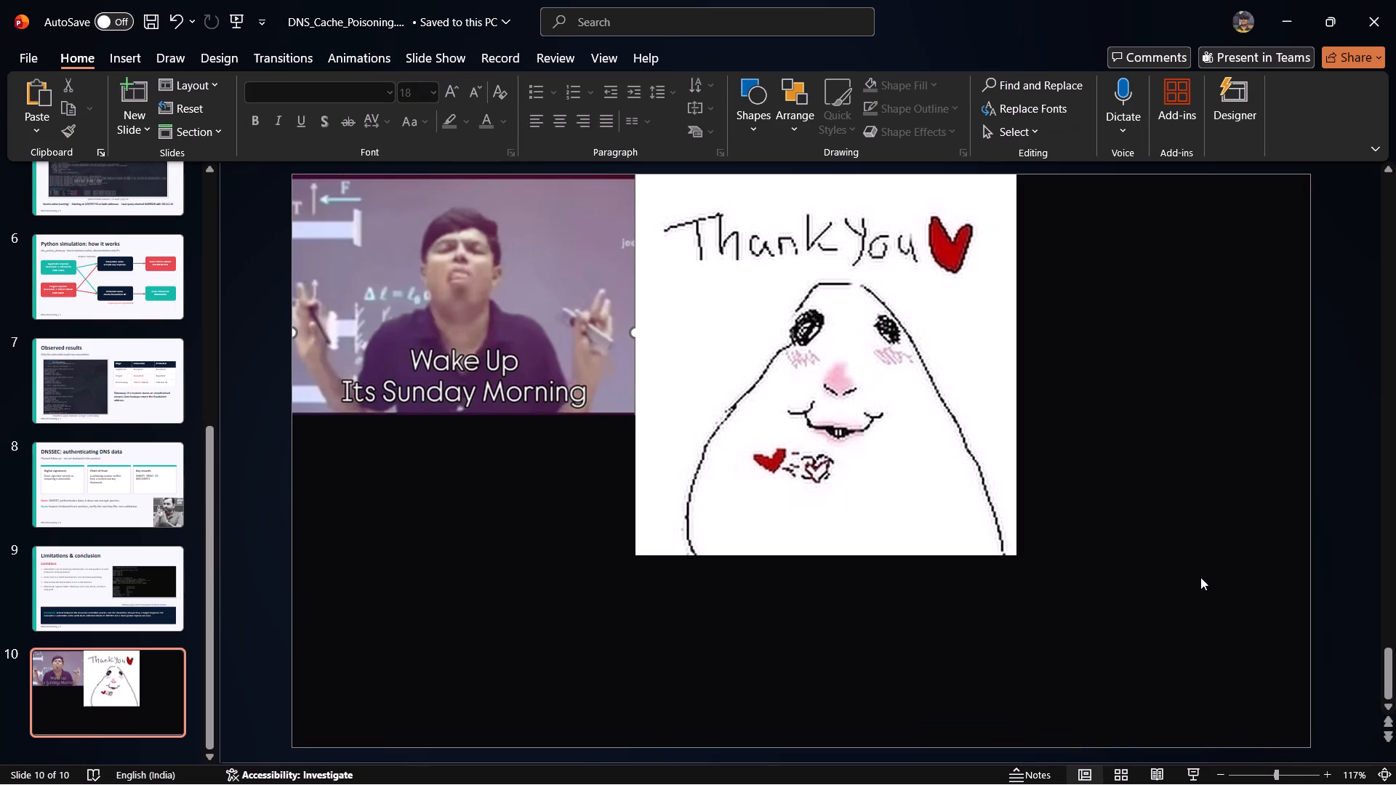
Switch back to the Brave browser showing the "Thank you hamster" pin.
key("alt+Tab")
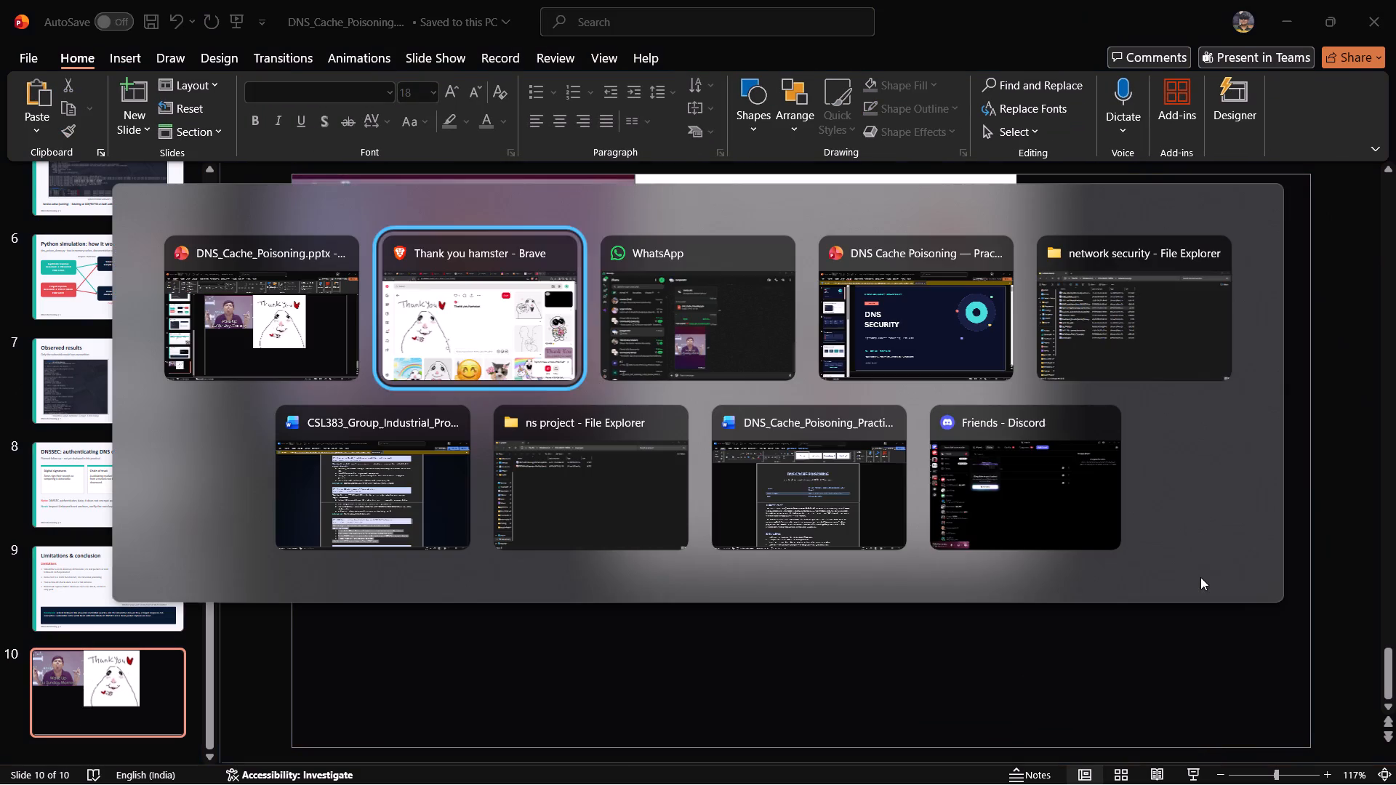
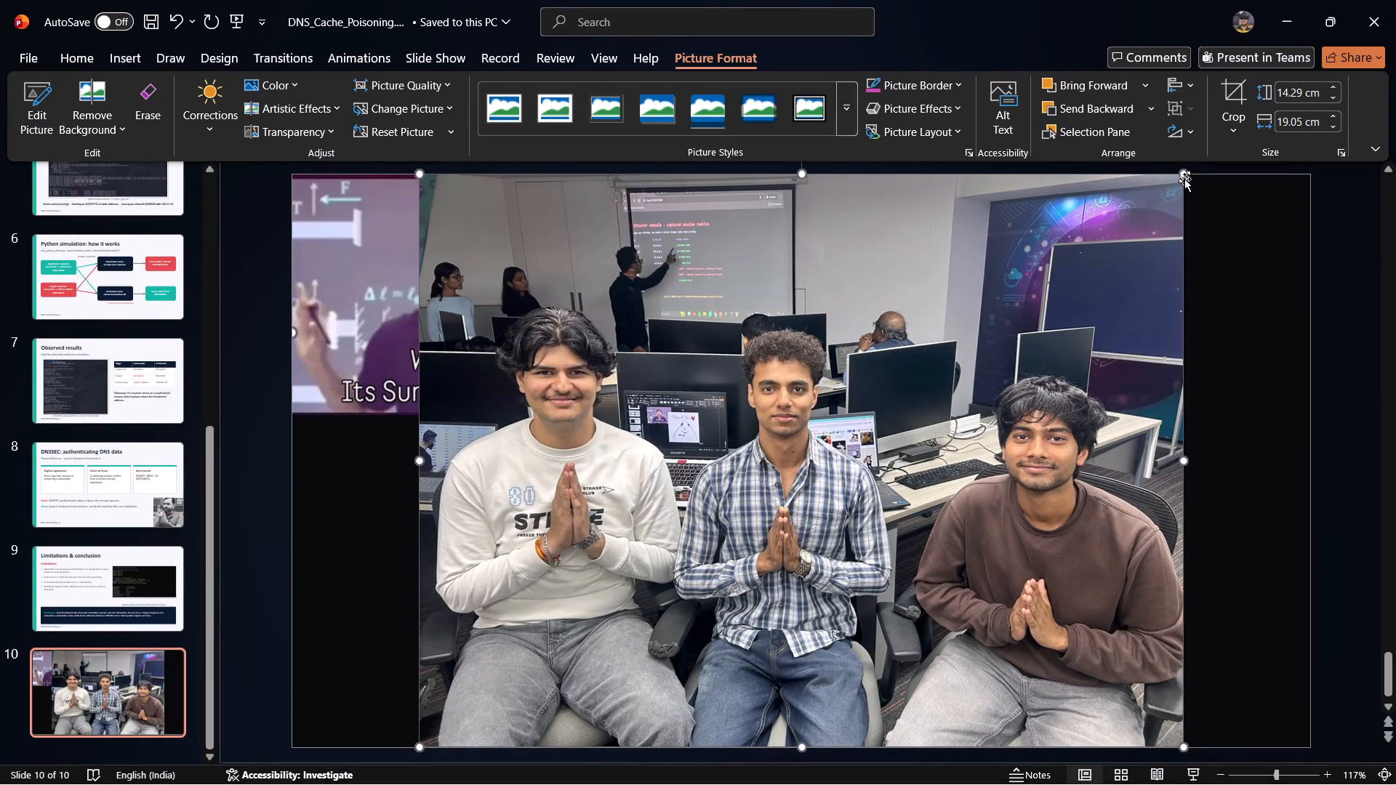
Shrink the group photo on slide 10 to about 7.32 cm by 9.76 cm and shift it left along the slide's bottom edge.
left_click_drag(1184, 177, 971, 425)
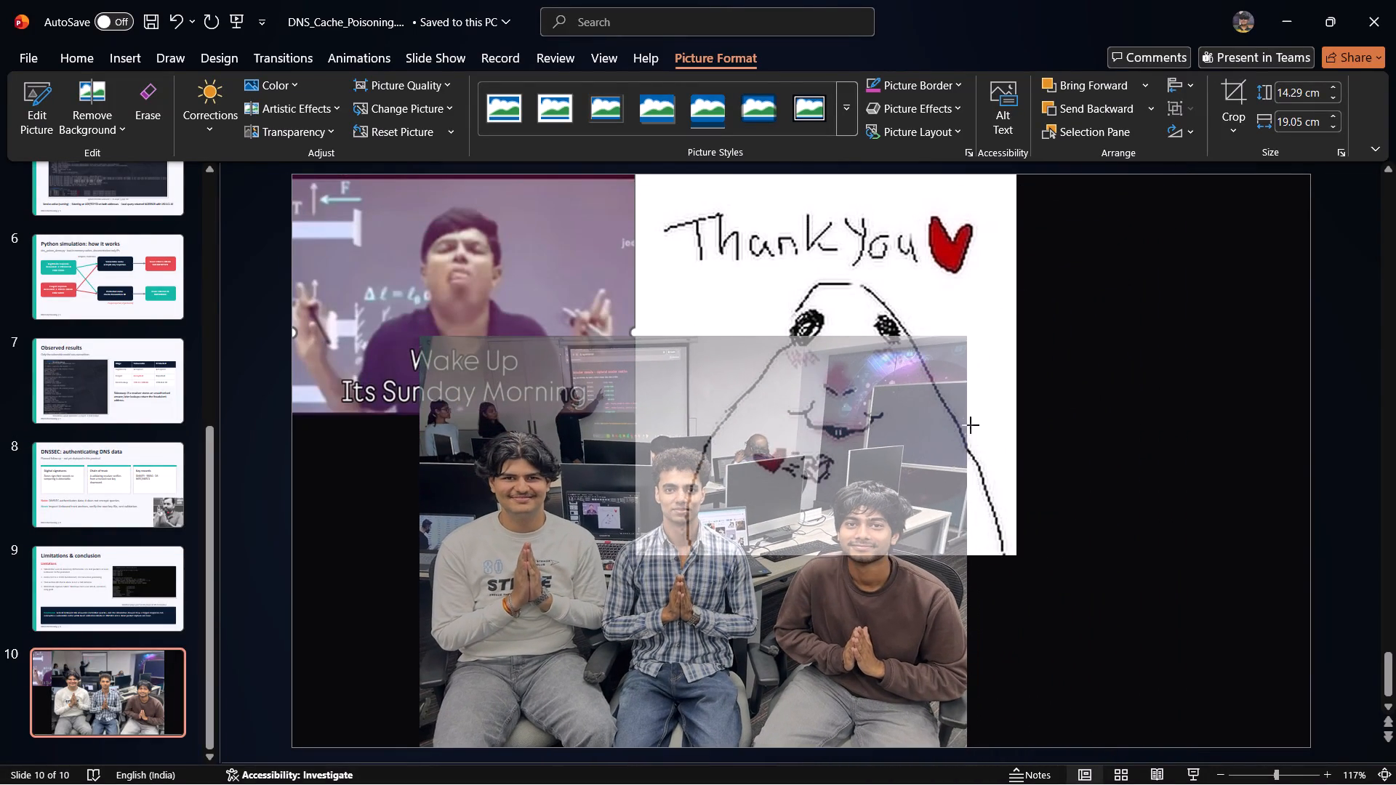
left_click_drag(971, 425, 923, 435)
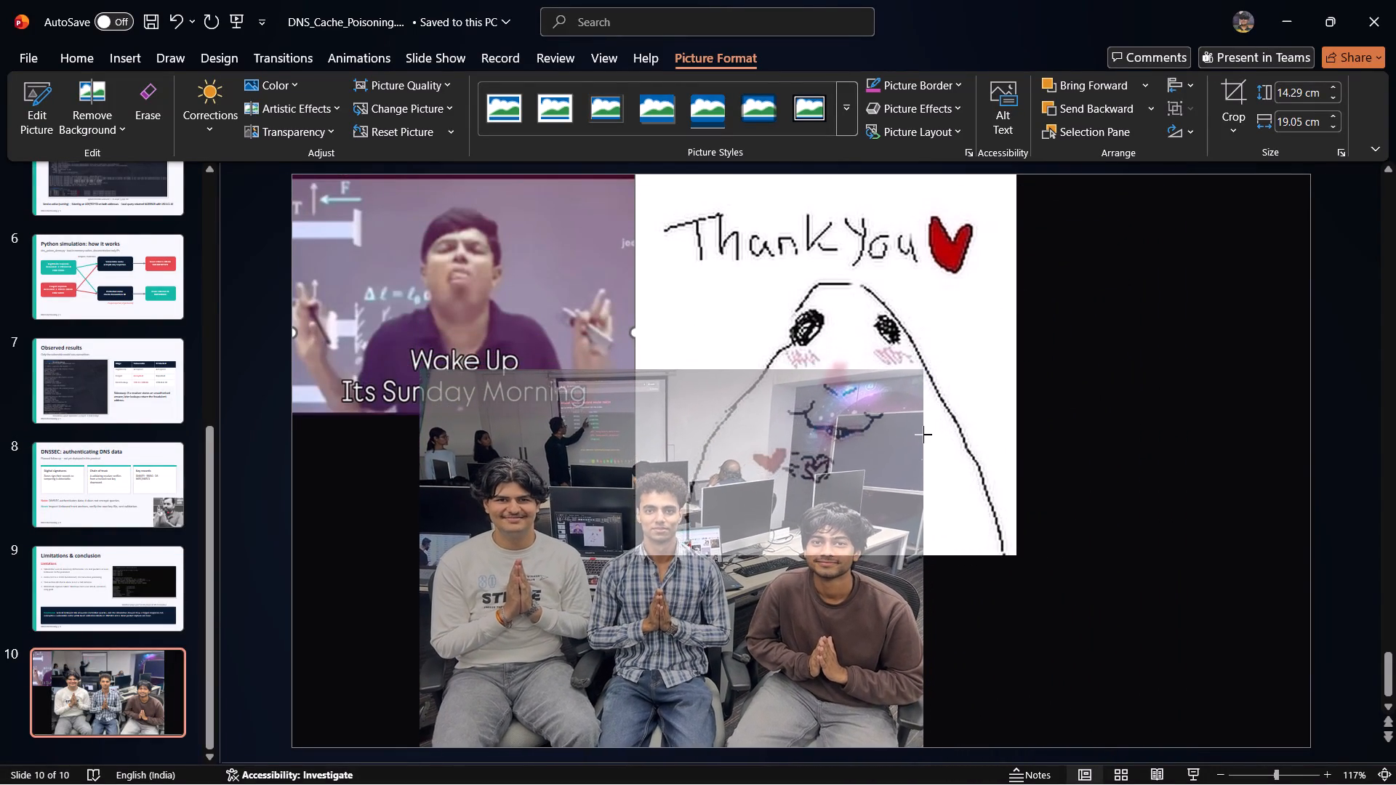
left_click_drag(923, 435, 924, 435)
left_click_drag(927, 364, 753, 451)
left_click_drag(713, 552, 667, 552)
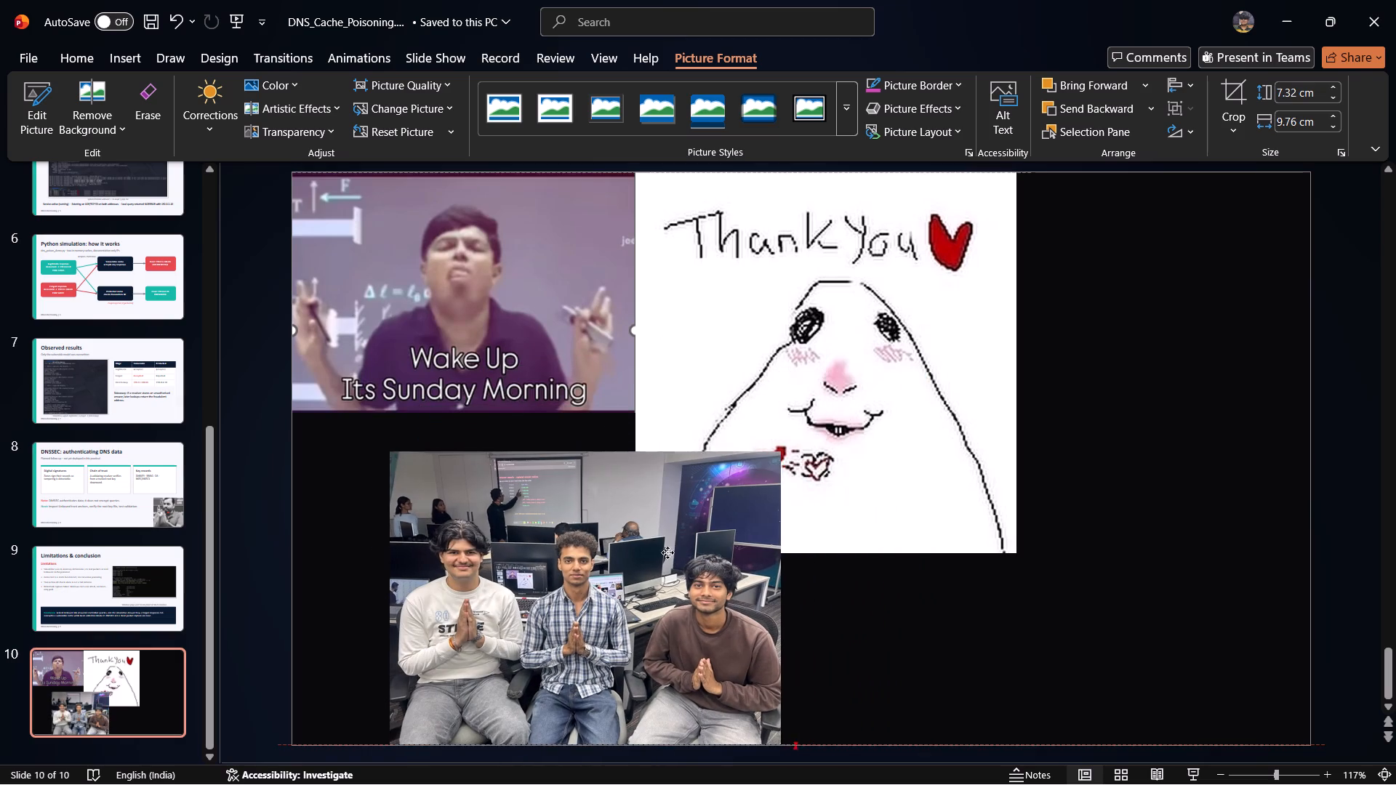
Move the group photo into the bottom-left corner of slide 10, beneath the "Wake Up Its Sunday Morning" meme.
left_click_drag(667, 552, 586, 546)
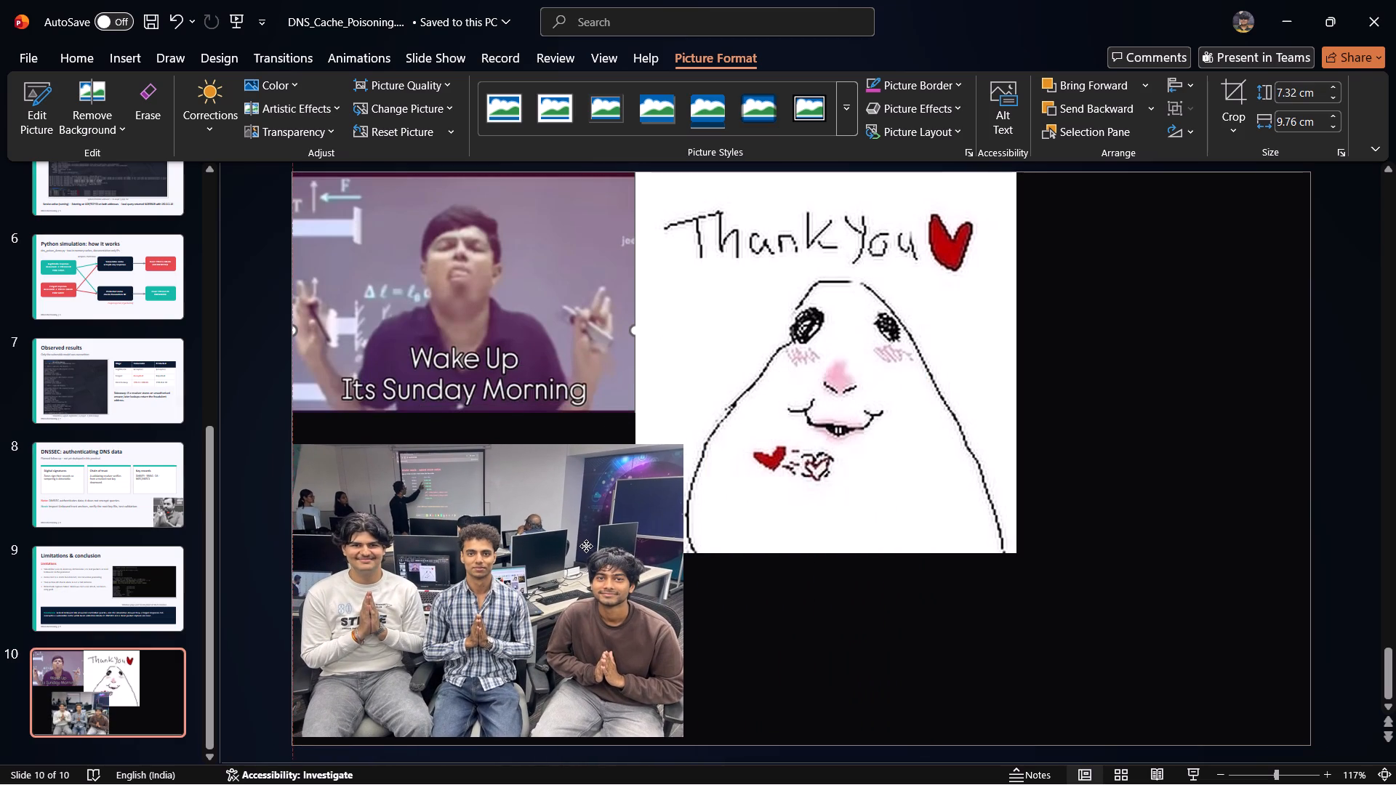
left_click_drag(586, 546, 586, 552)
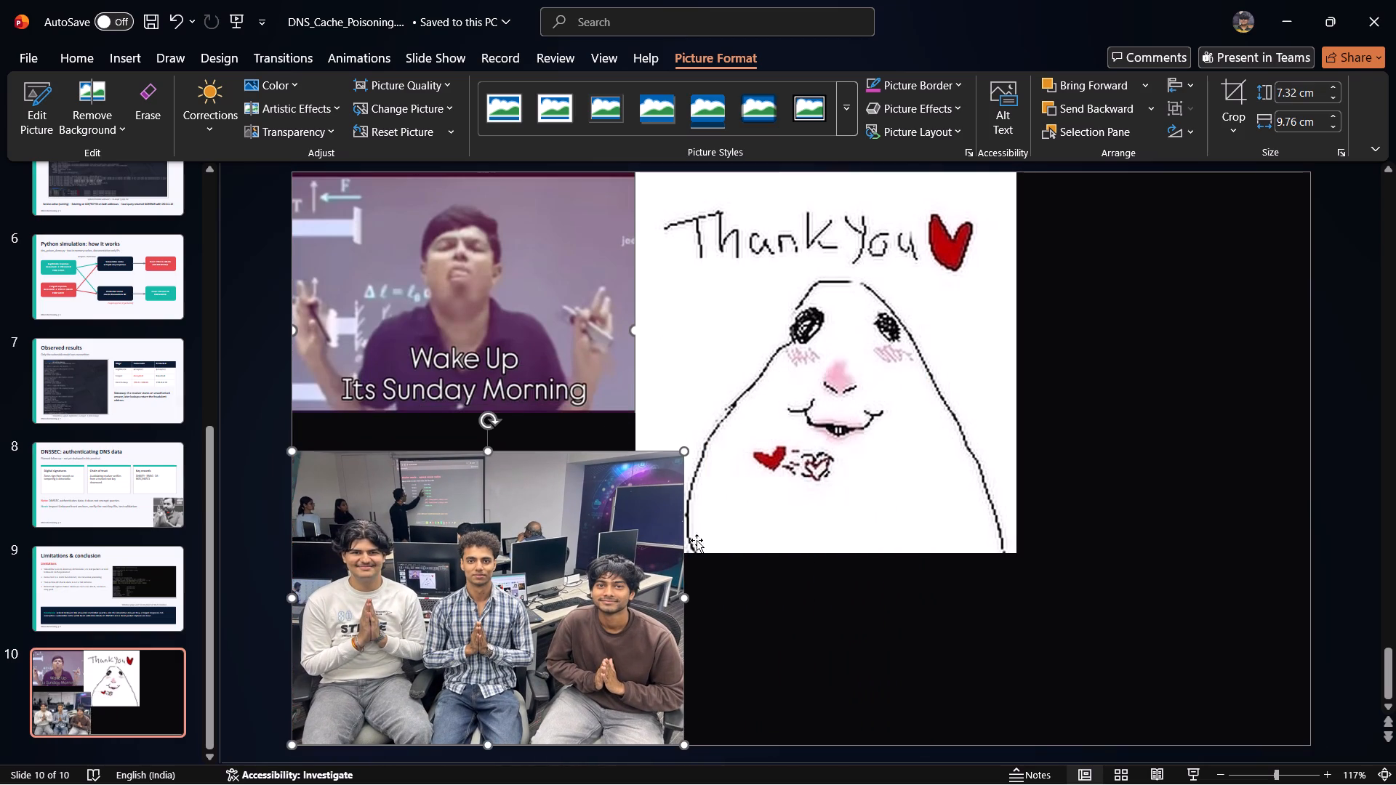
Move the thank-you hamster image away from the meme and the group photo, into the slide's empty right half.
left_click(777, 454)
left_click_drag(839, 494, 901, 526)
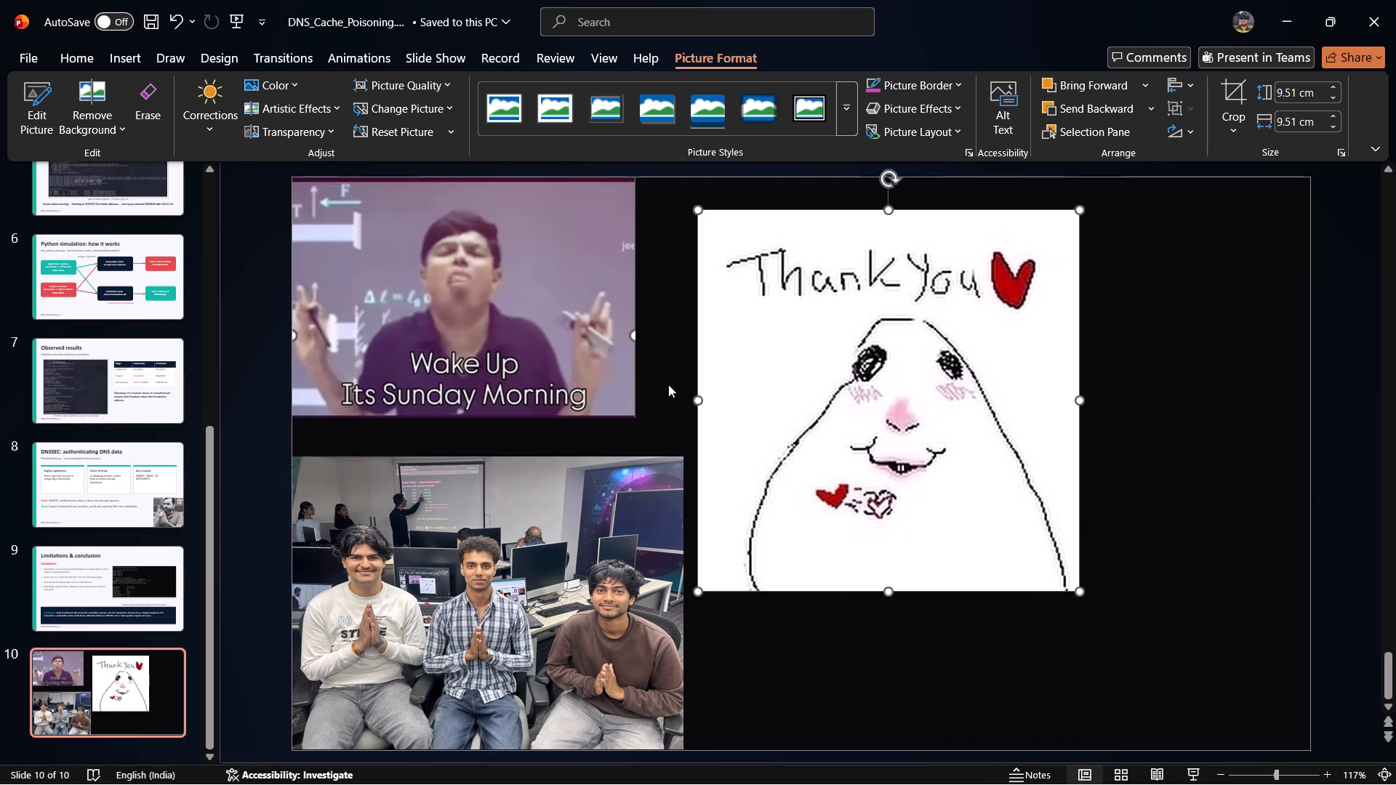
Stretch the "Wake Up Its Sunday Morning" meme to 9.76 cm wide, matching the group photo, and extend it down to the photo's top edge.
left_click(609, 310)
left_click_drag(635, 300, 688, 299)
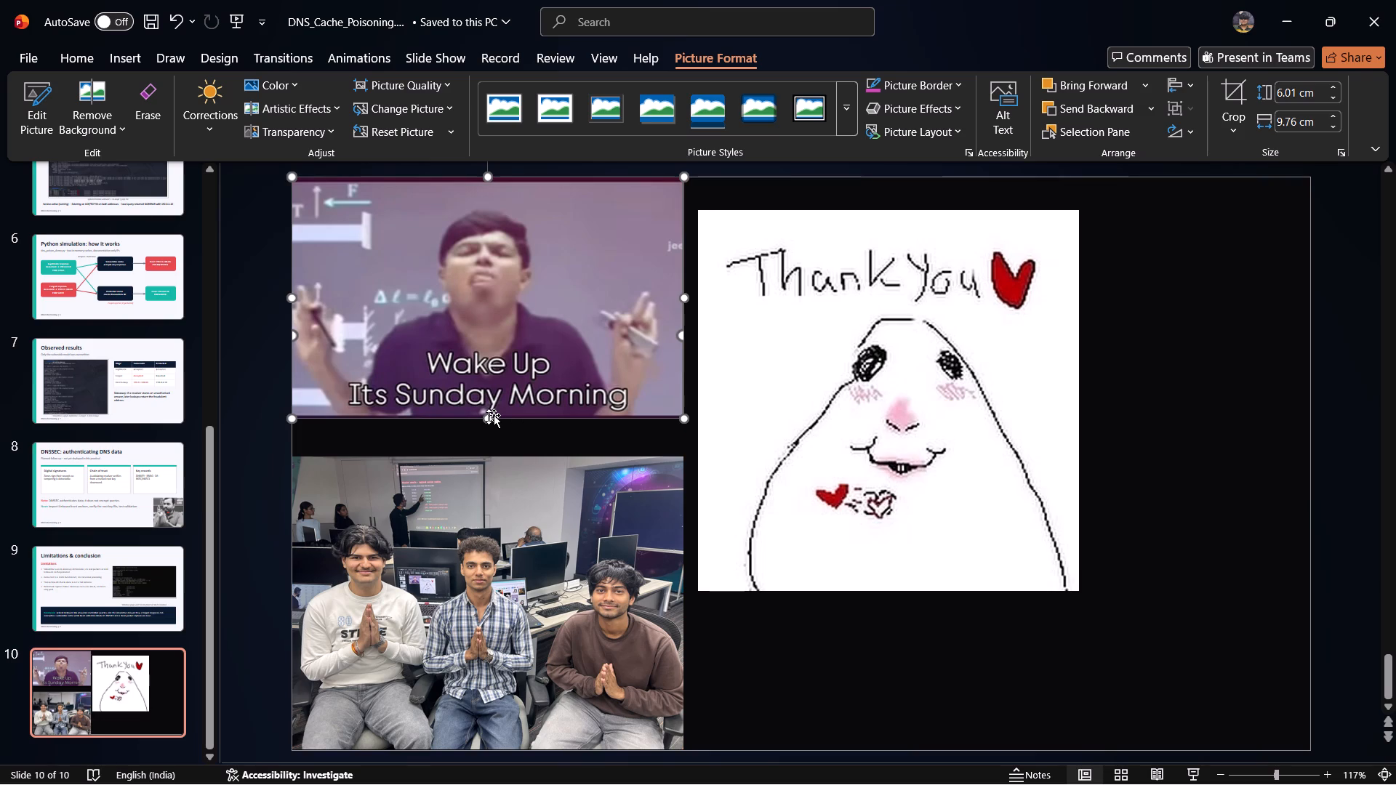
left_click_drag(487, 417, 487, 451)
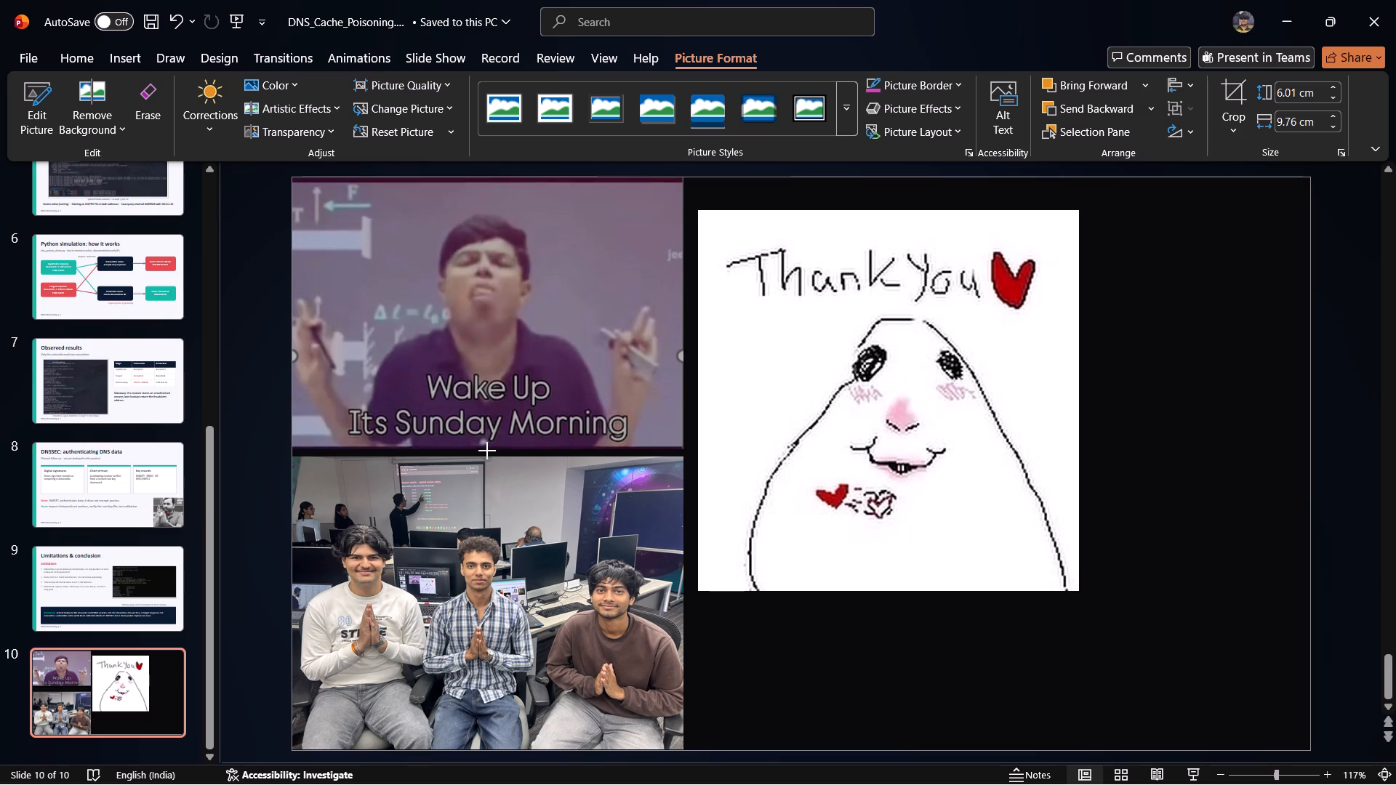
left_click_drag(487, 451, 489, 456)
left_click(888, 747)
Position the thank-you hamster image flush against the meme's right edge, near the top of the slide.
left_click_drag(863, 525, 854, 547)
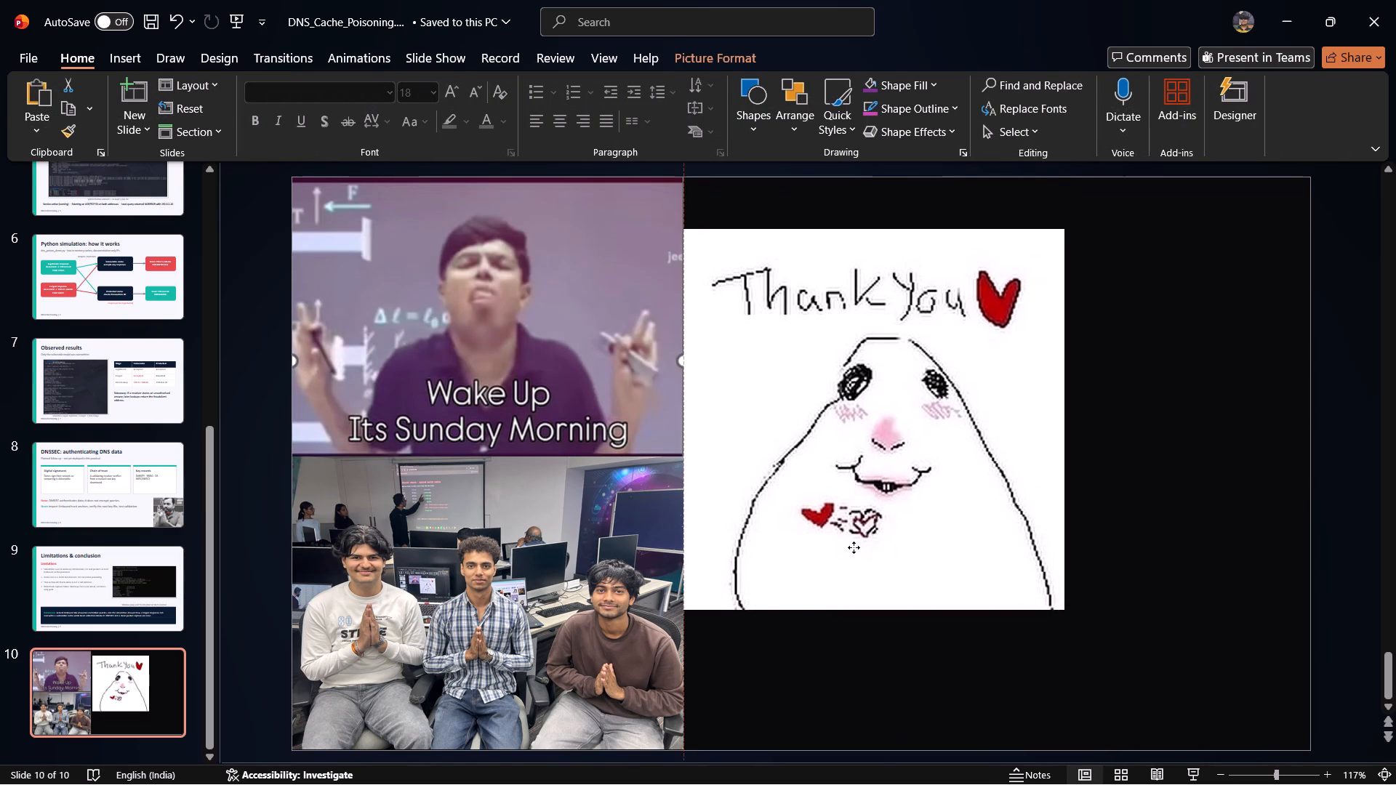
left_click_drag(854, 547, 852, 499)
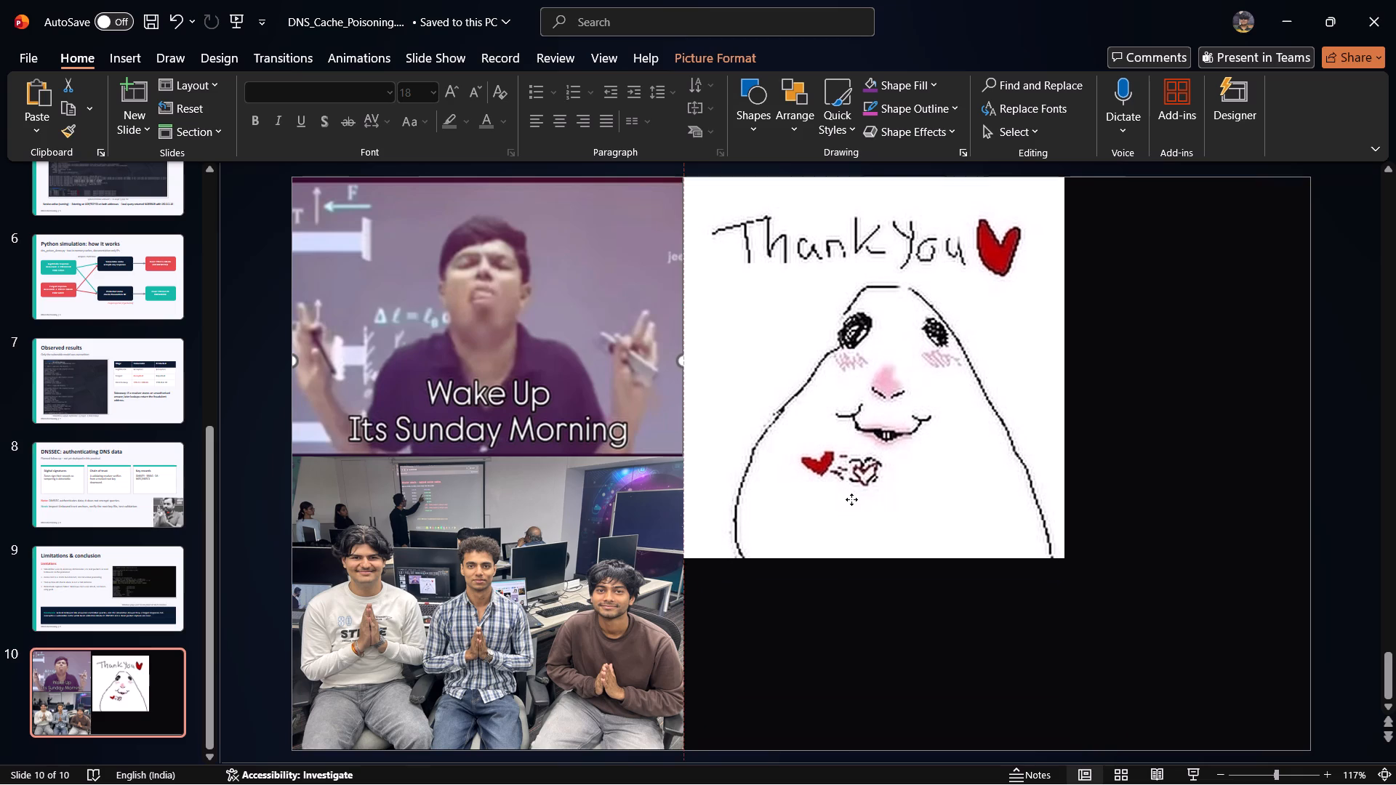
left_click_drag(852, 499, 851, 500)
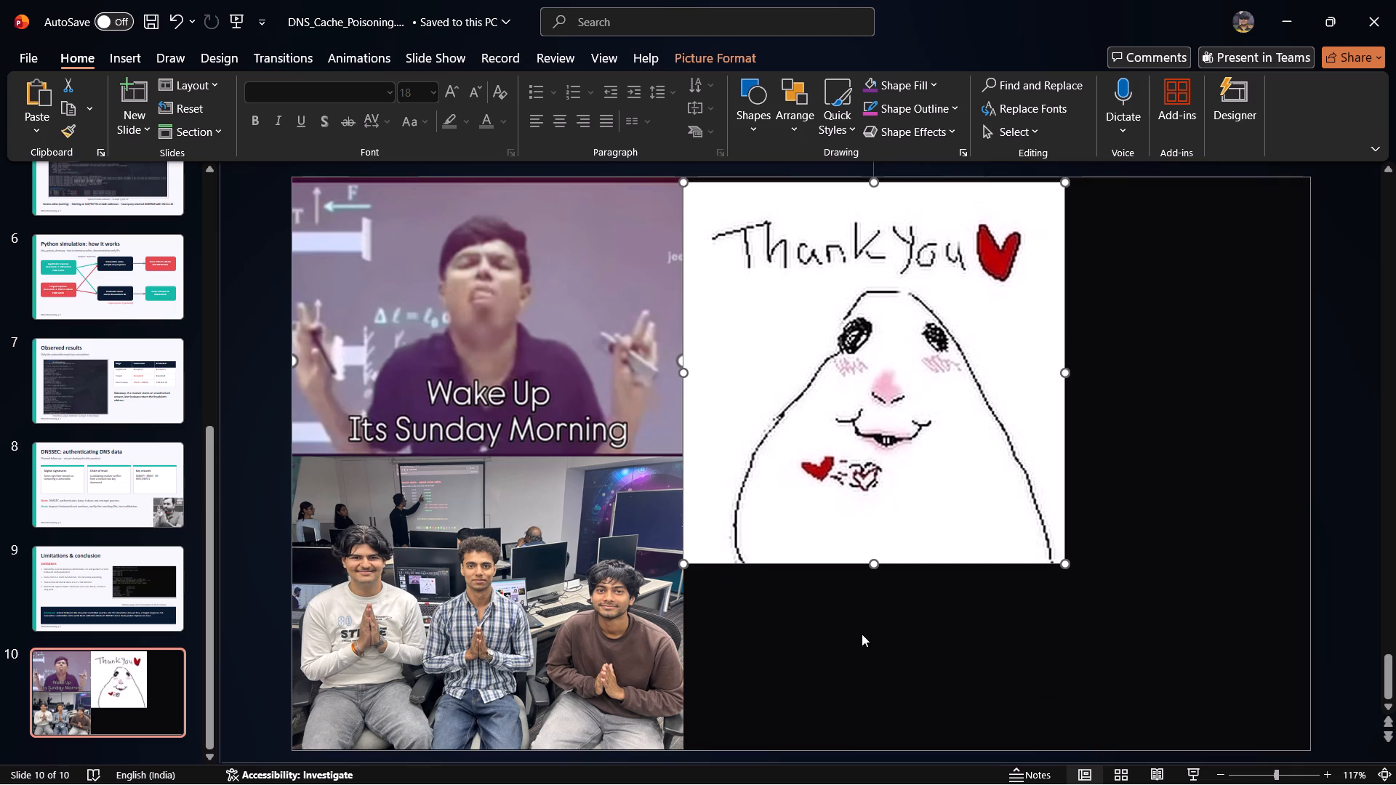
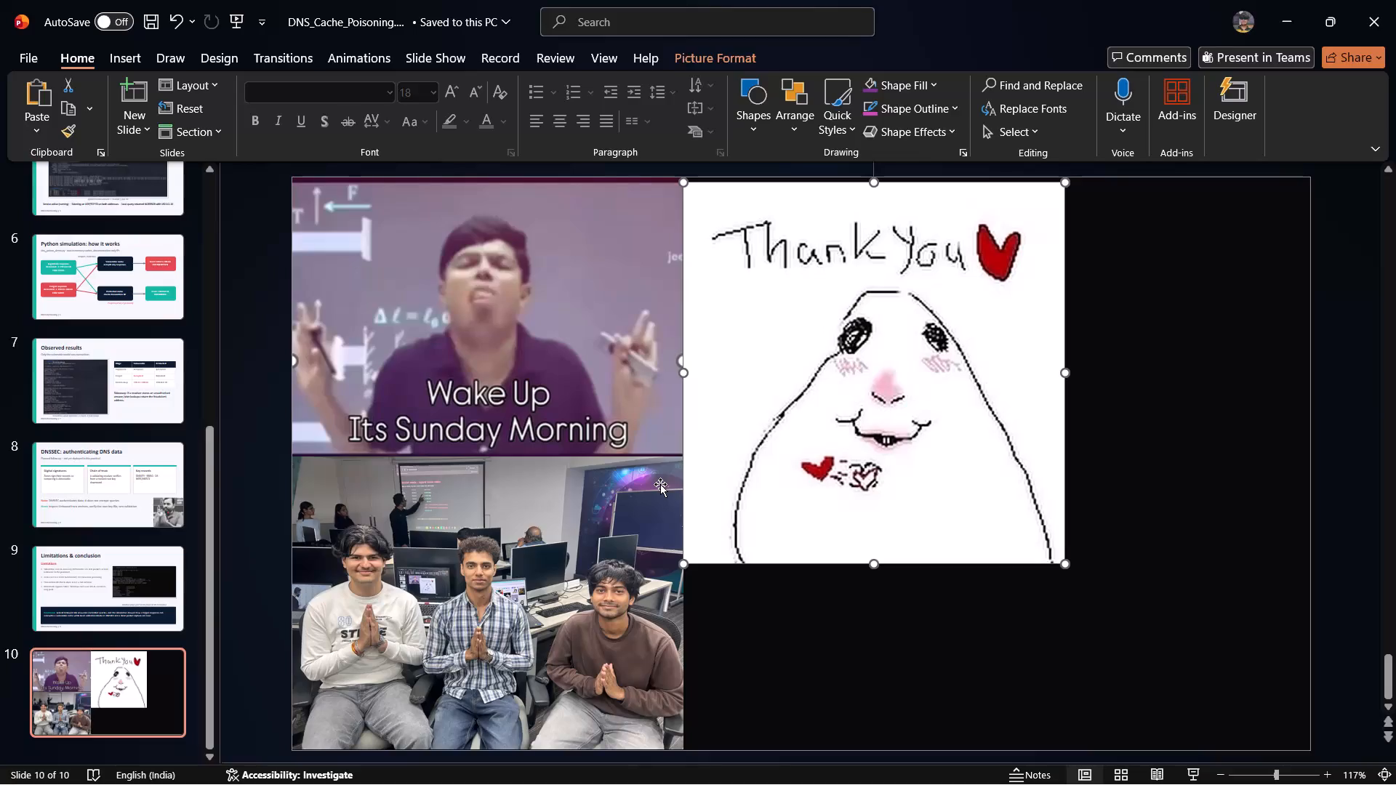
Switch to the browser, open the "sticker lucu | Tadaa" pin on Pinterest and copy its image of the man in a black suit.
key("alt+Tab")
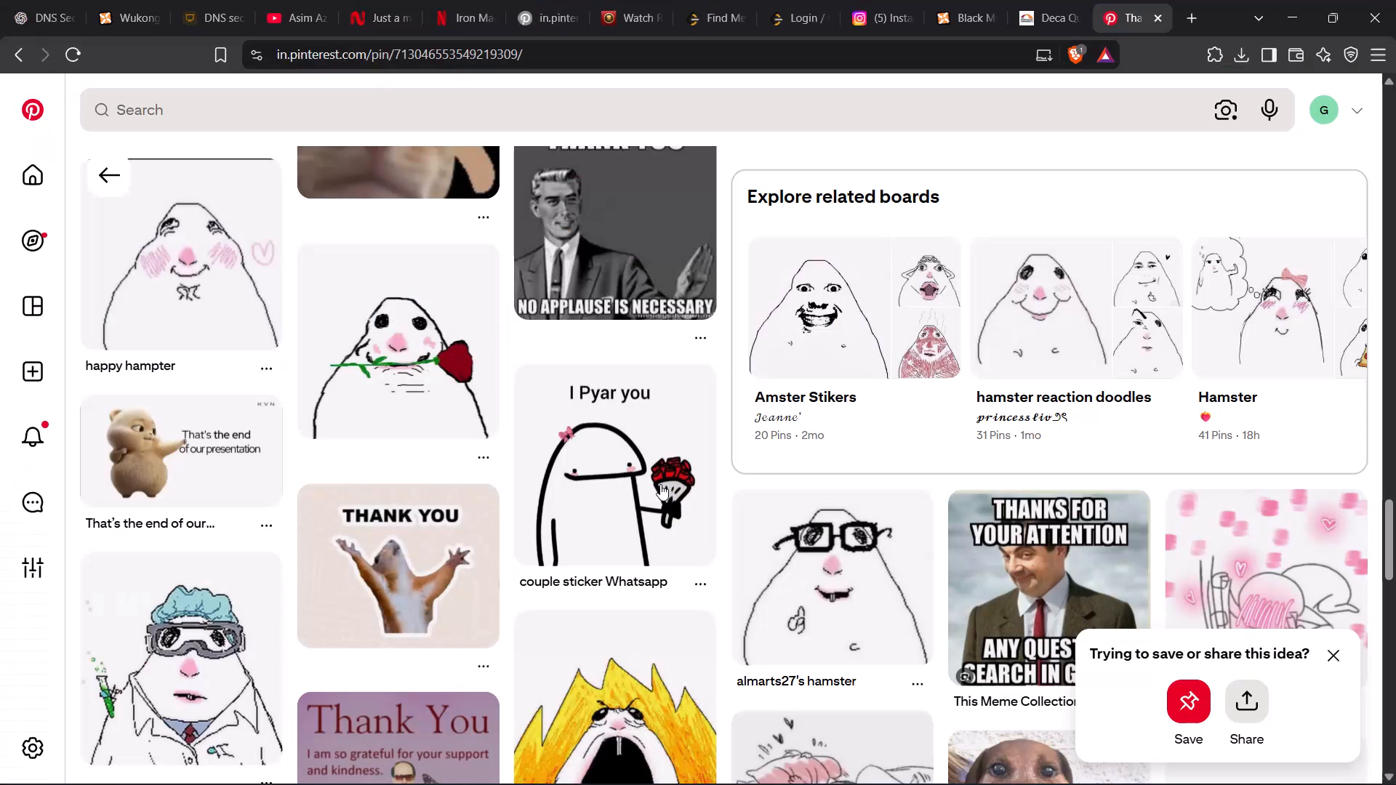
scroll(660, 484, "down", 2)
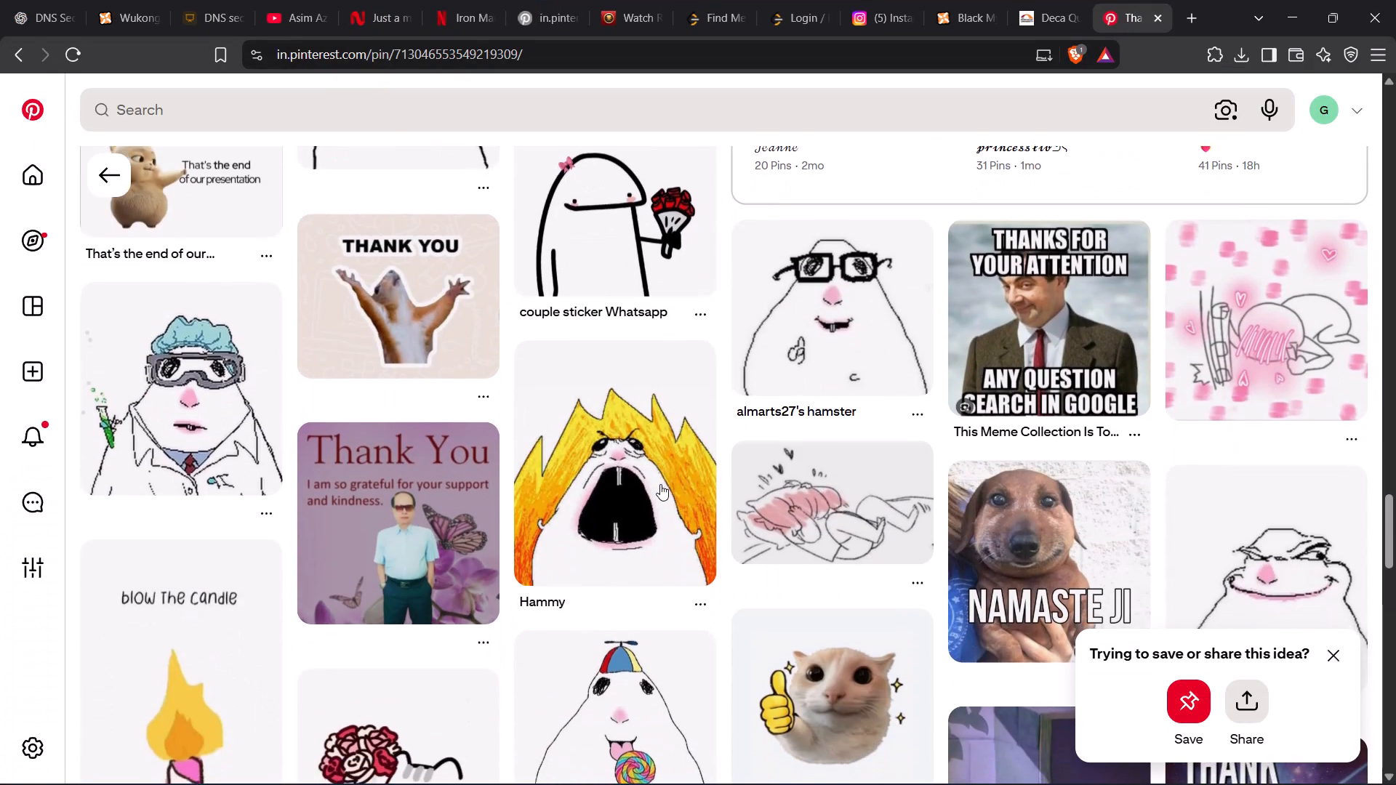
scroll(660, 484, "down", 2)
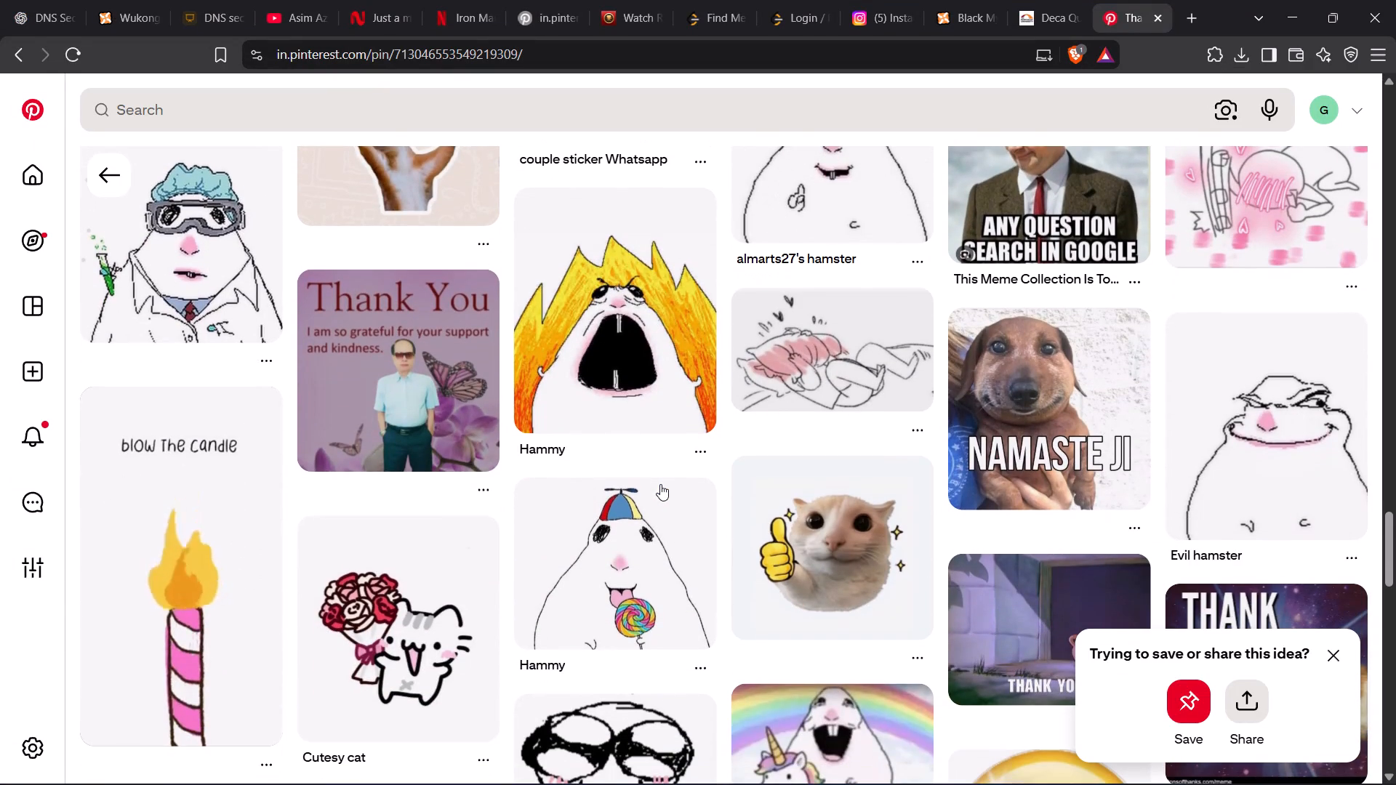
scroll(755, 323, "down", 3)
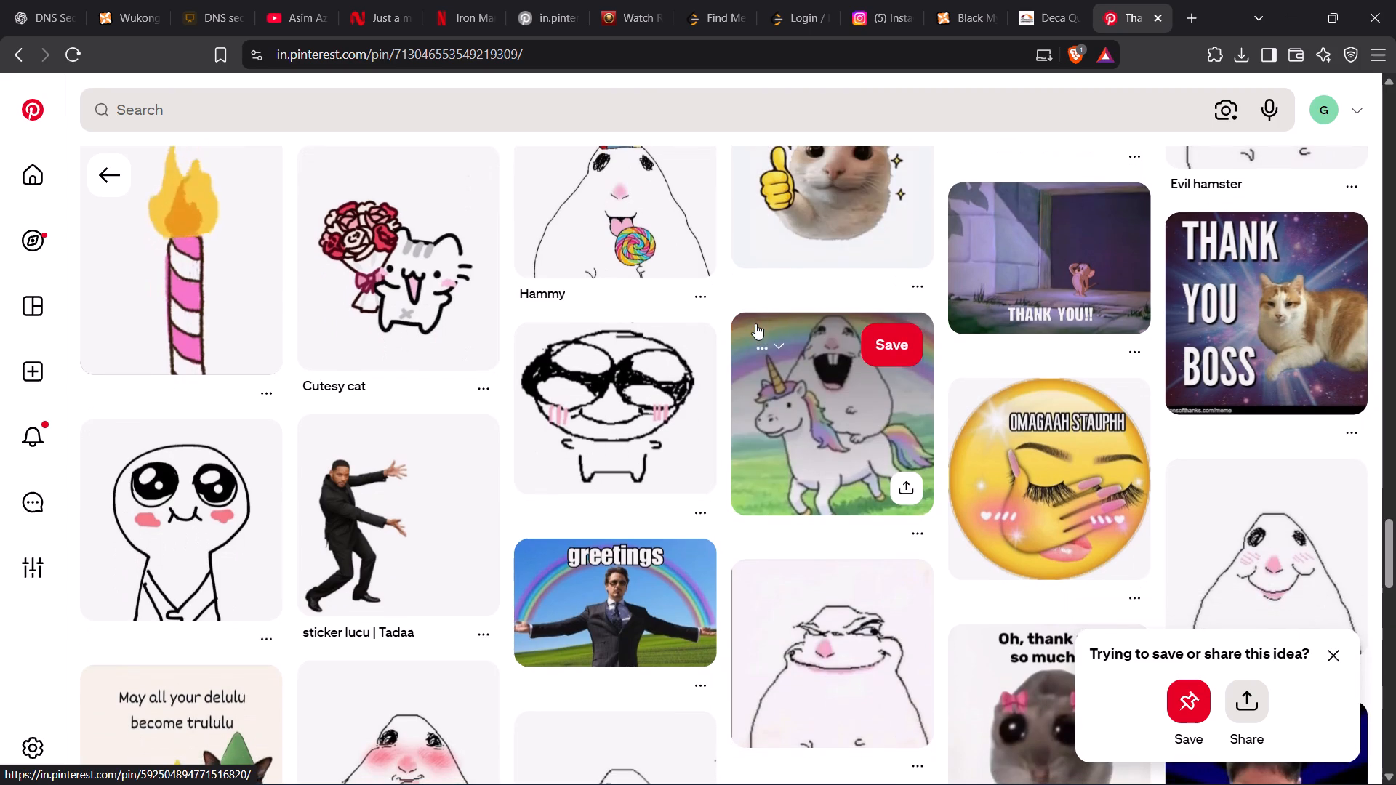
scroll(755, 323, "down", 1)
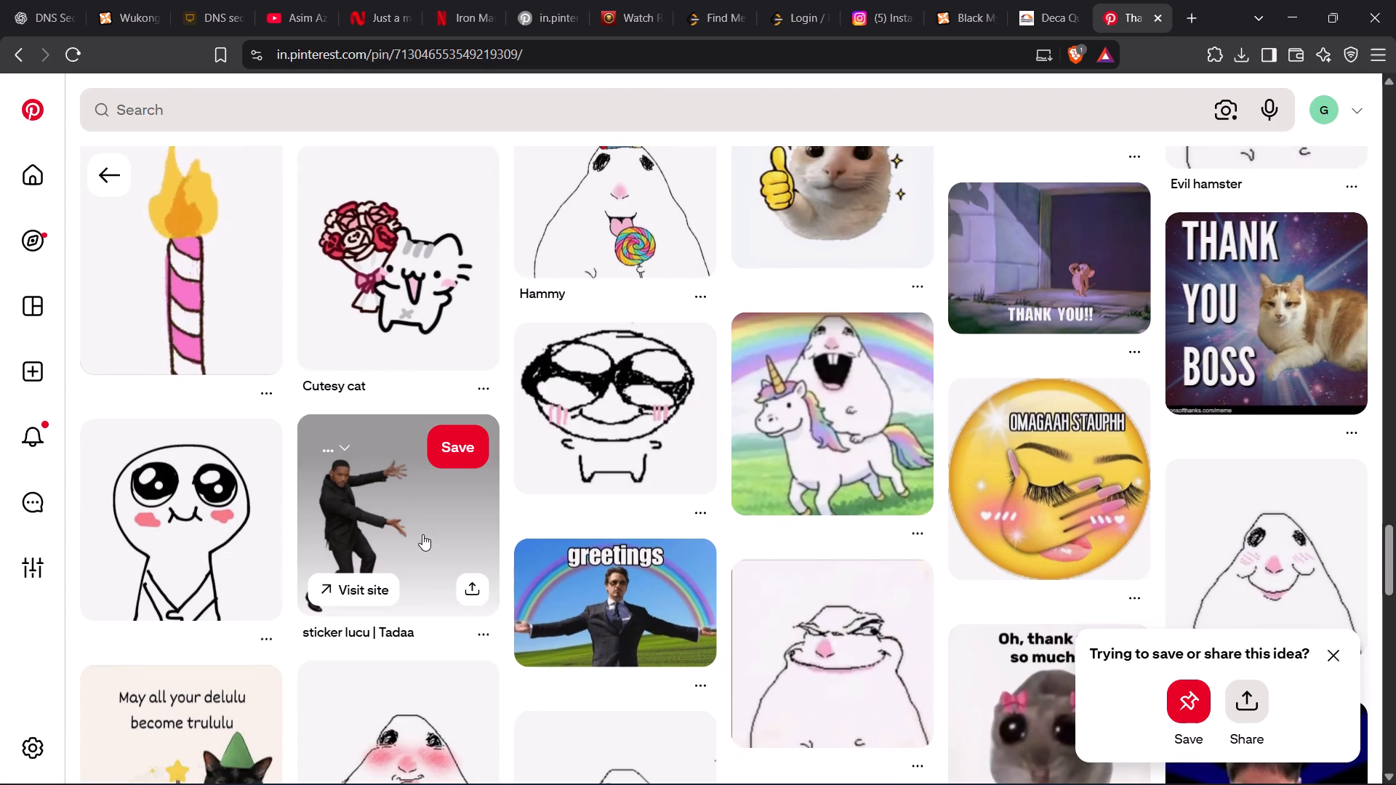
right_click(422, 534)
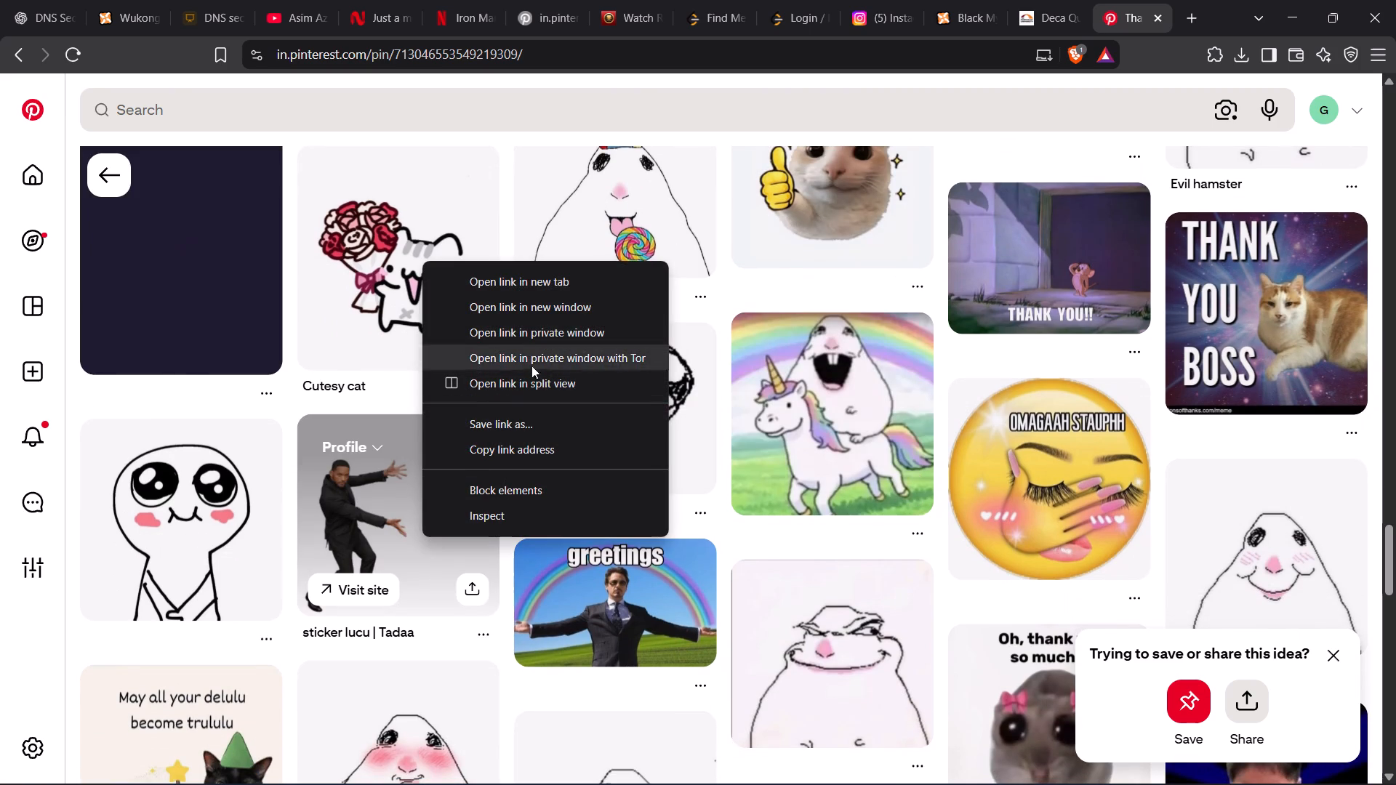
right_click(381, 493)
left_click(378, 493)
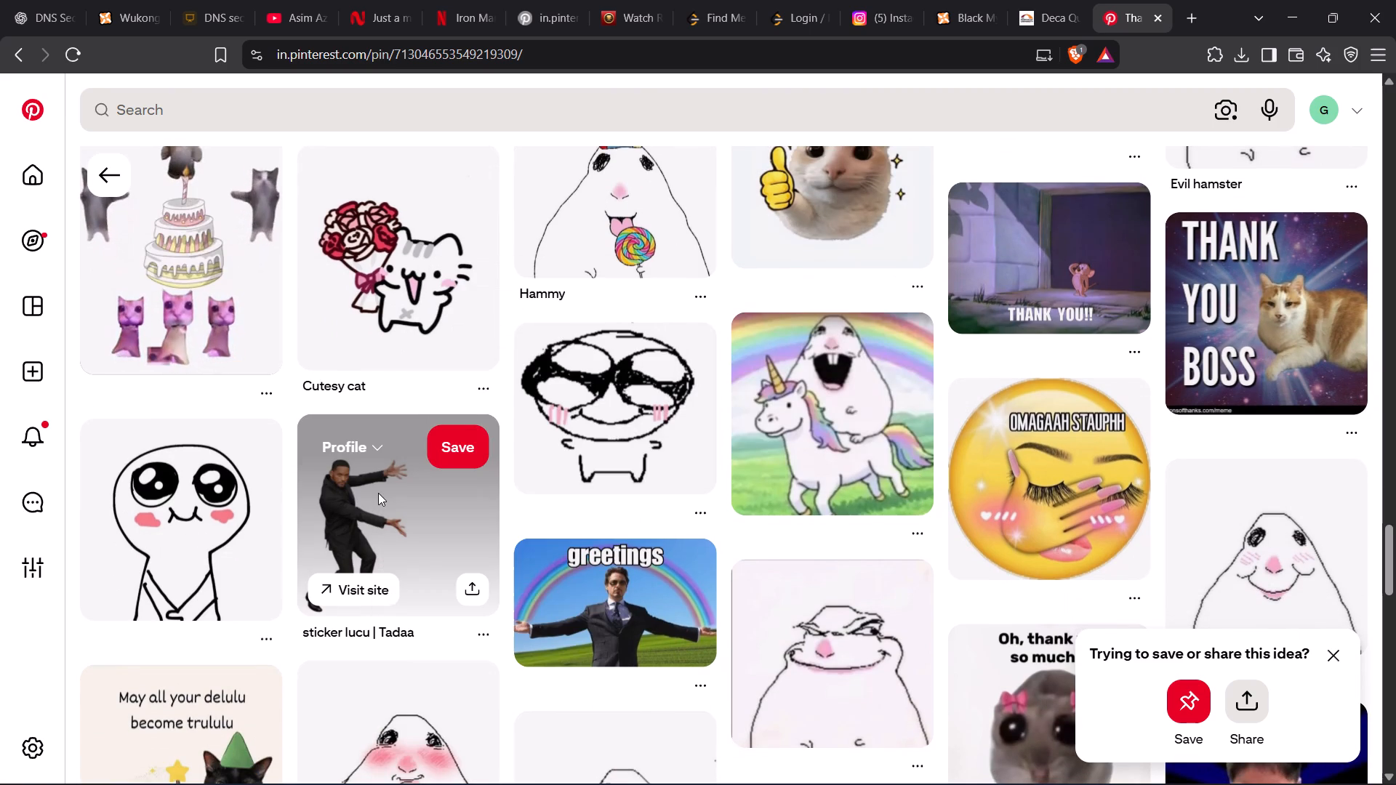
left_click(393, 518)
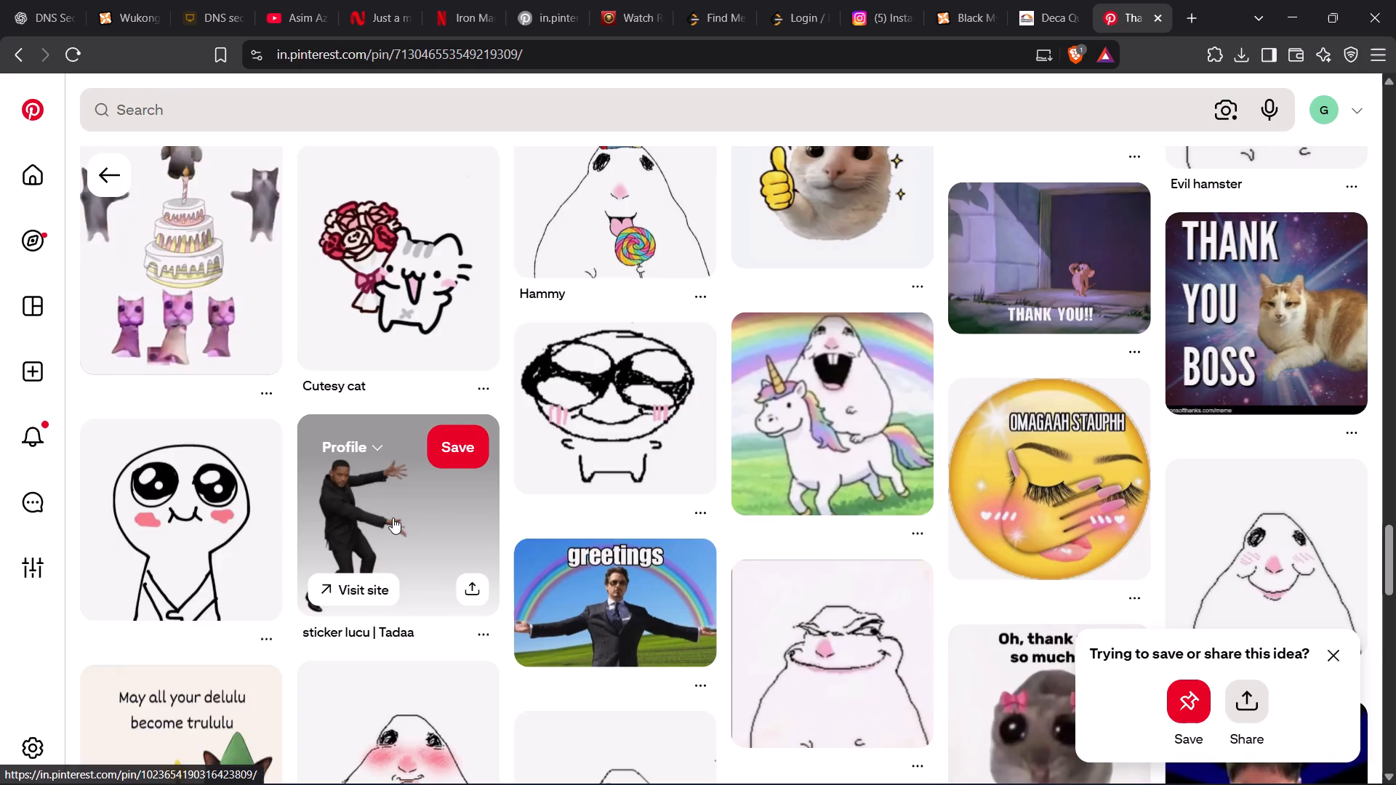
right_click(278, 341)
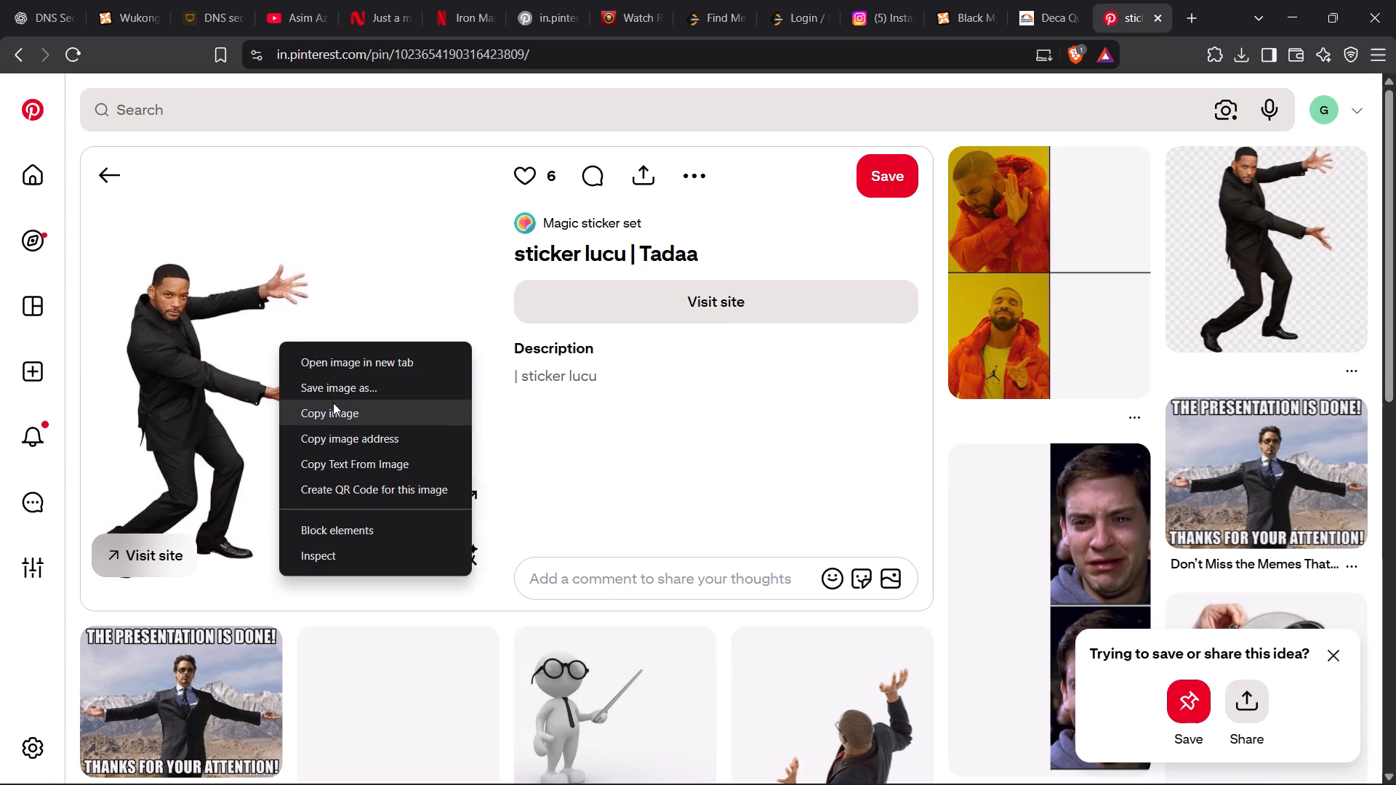
left_click(334, 406)
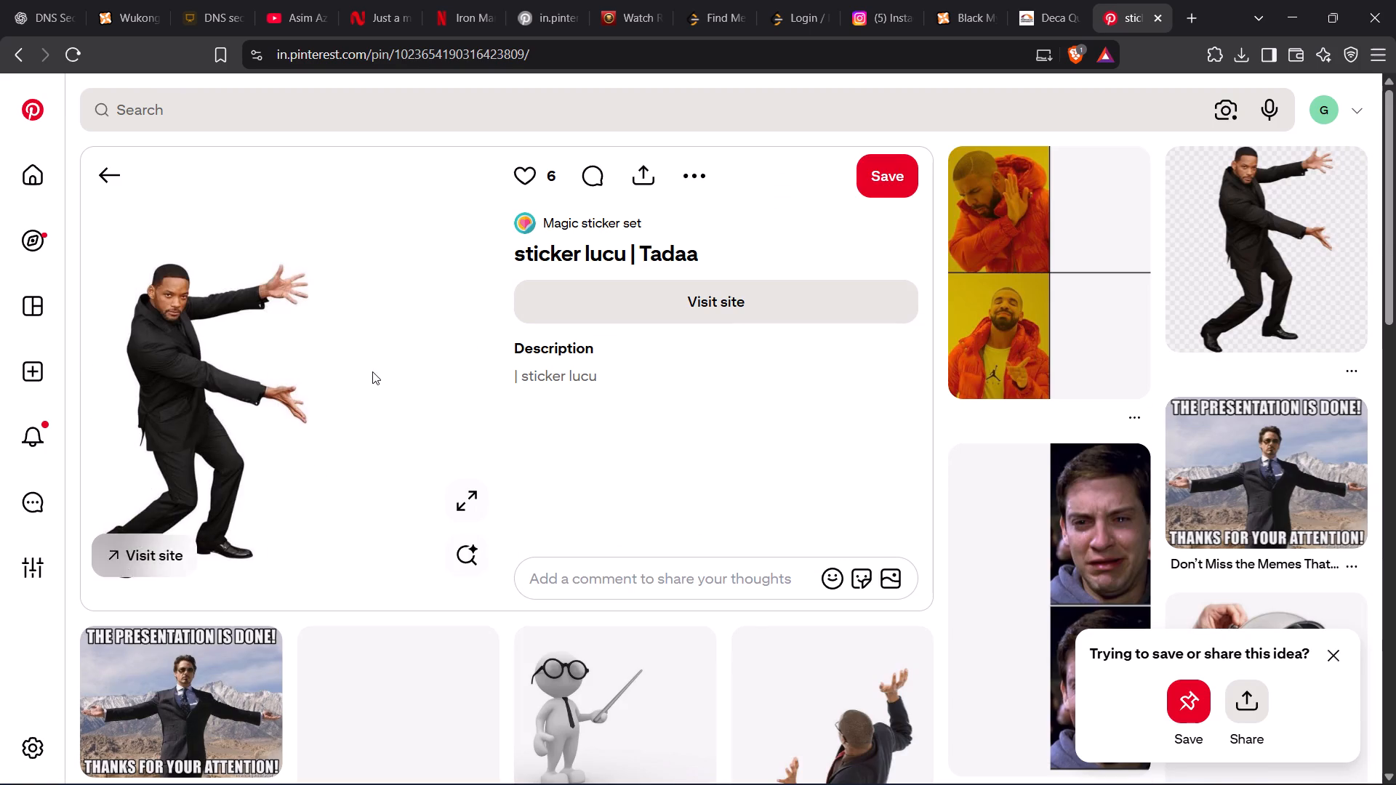
Switch back to PowerPoint, paste the Tadaa image onto slide 10 and move it over the slide's left edge.
key("alt+Tab")
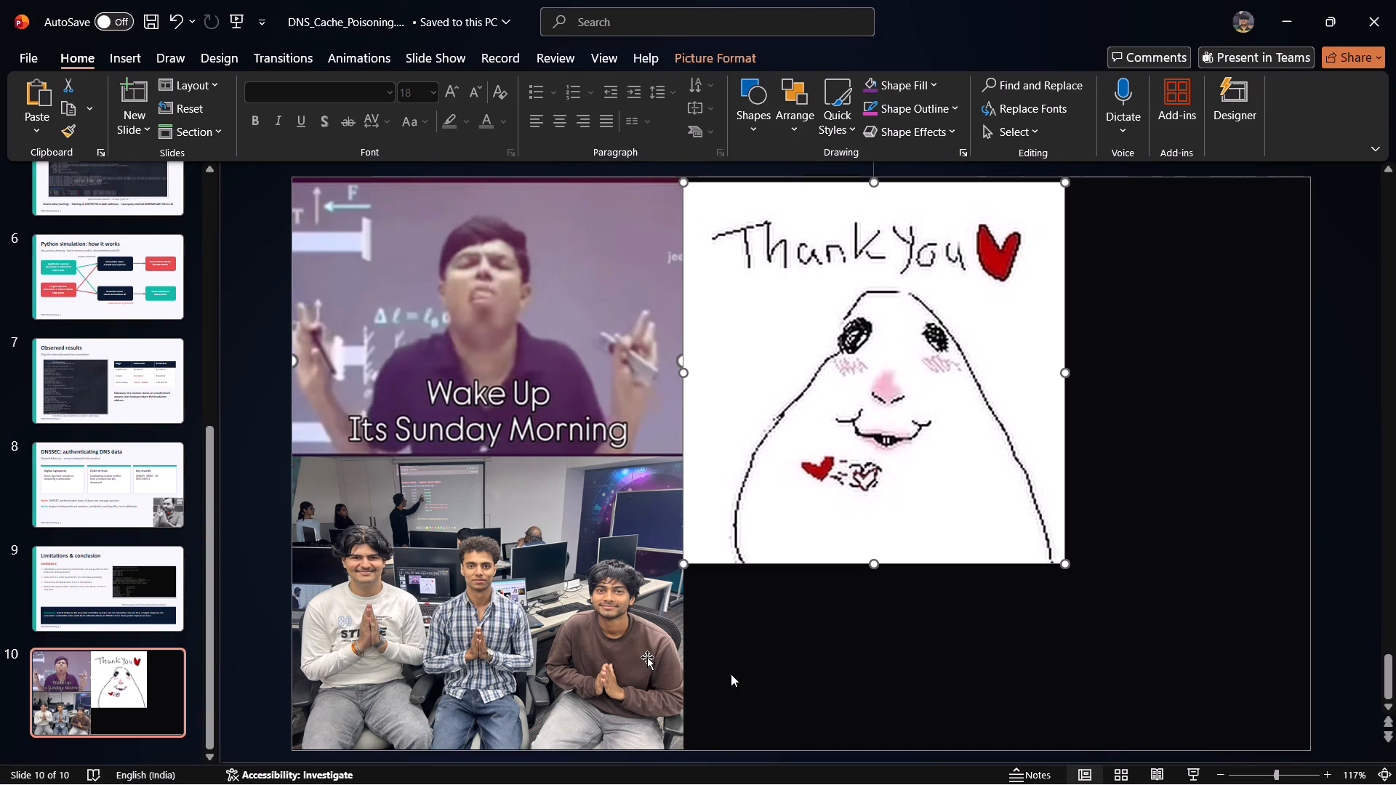
key("ctrl+v")
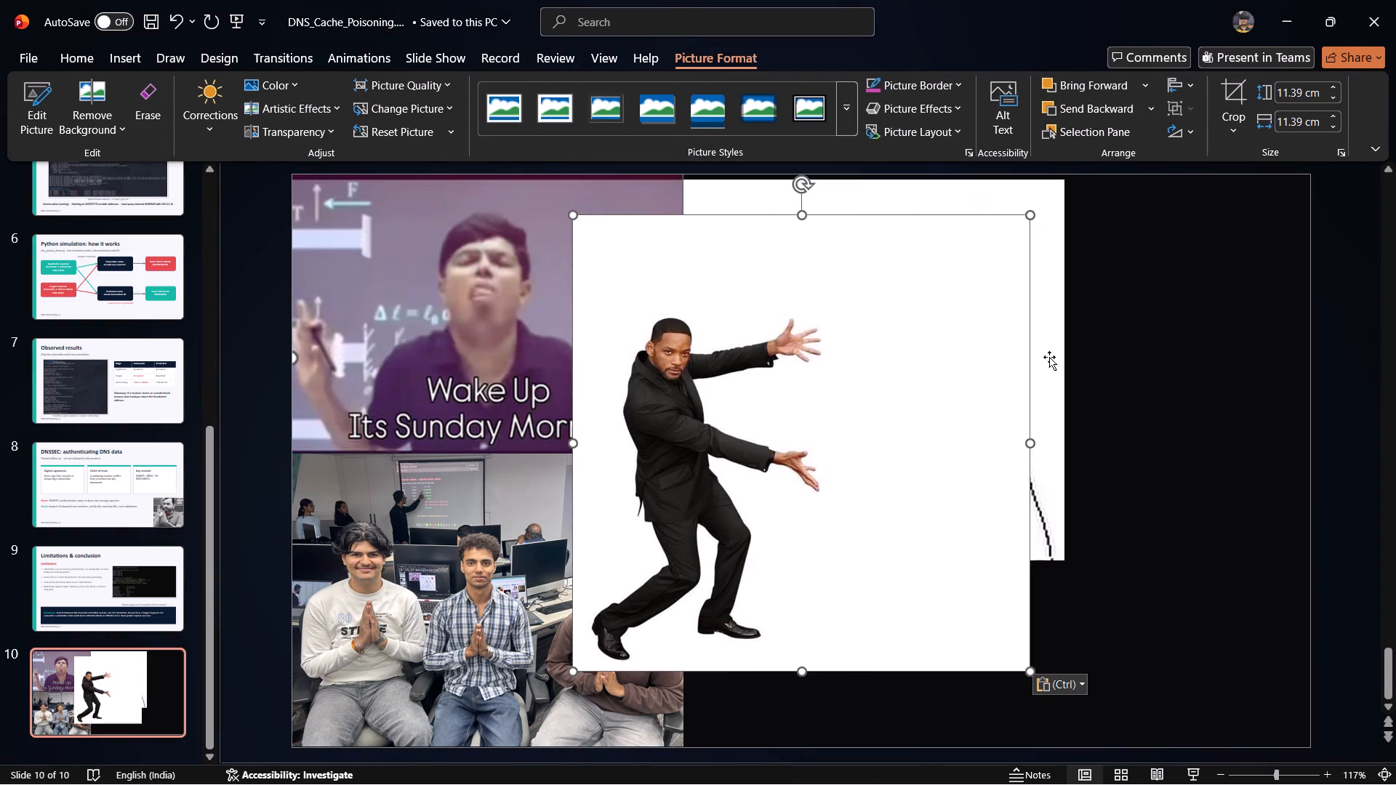
left_click_drag(970, 393, 591, 404)
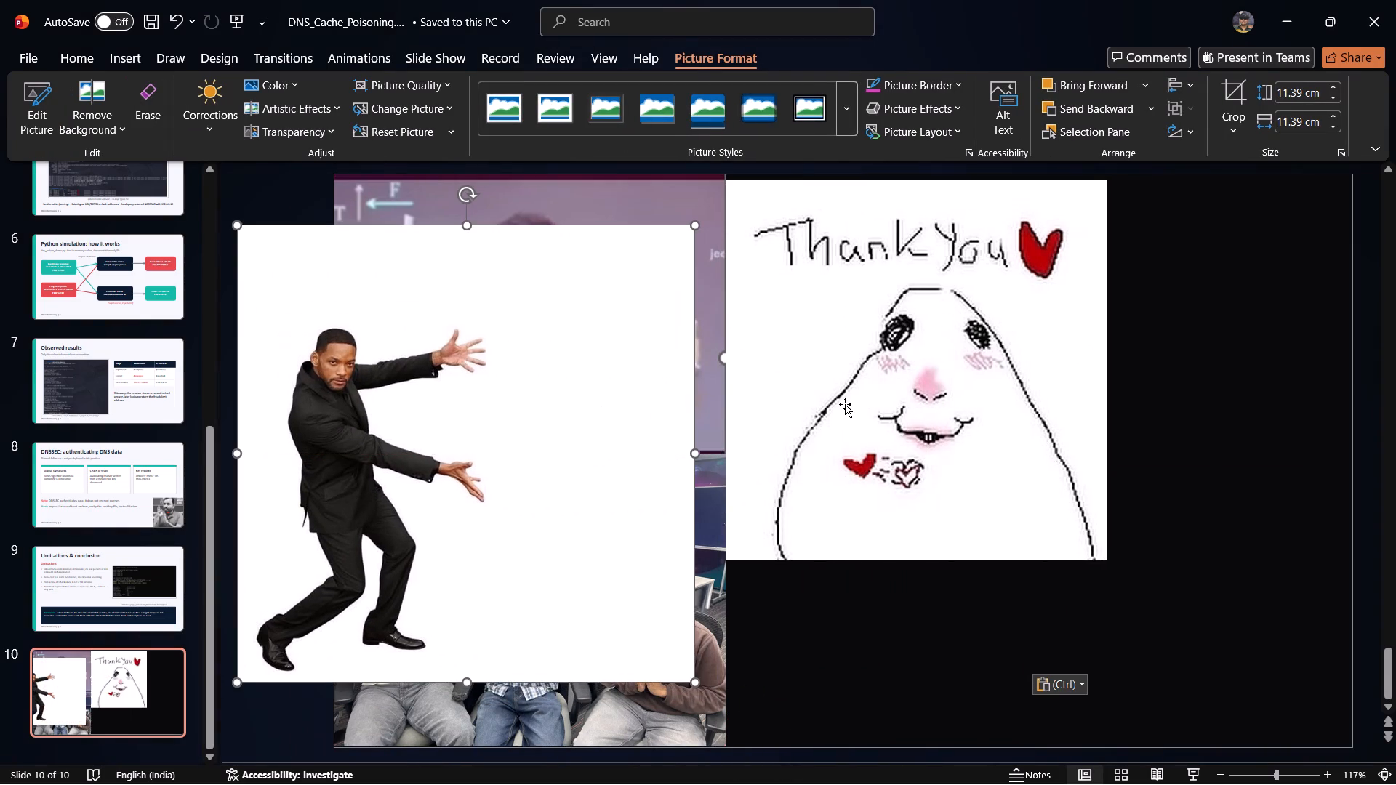
Move the thank-you hamster image flush to the slide's right edge and stretch it to the full slide height, 14.29 cm.
left_click_drag(845, 404, 1089, 469)
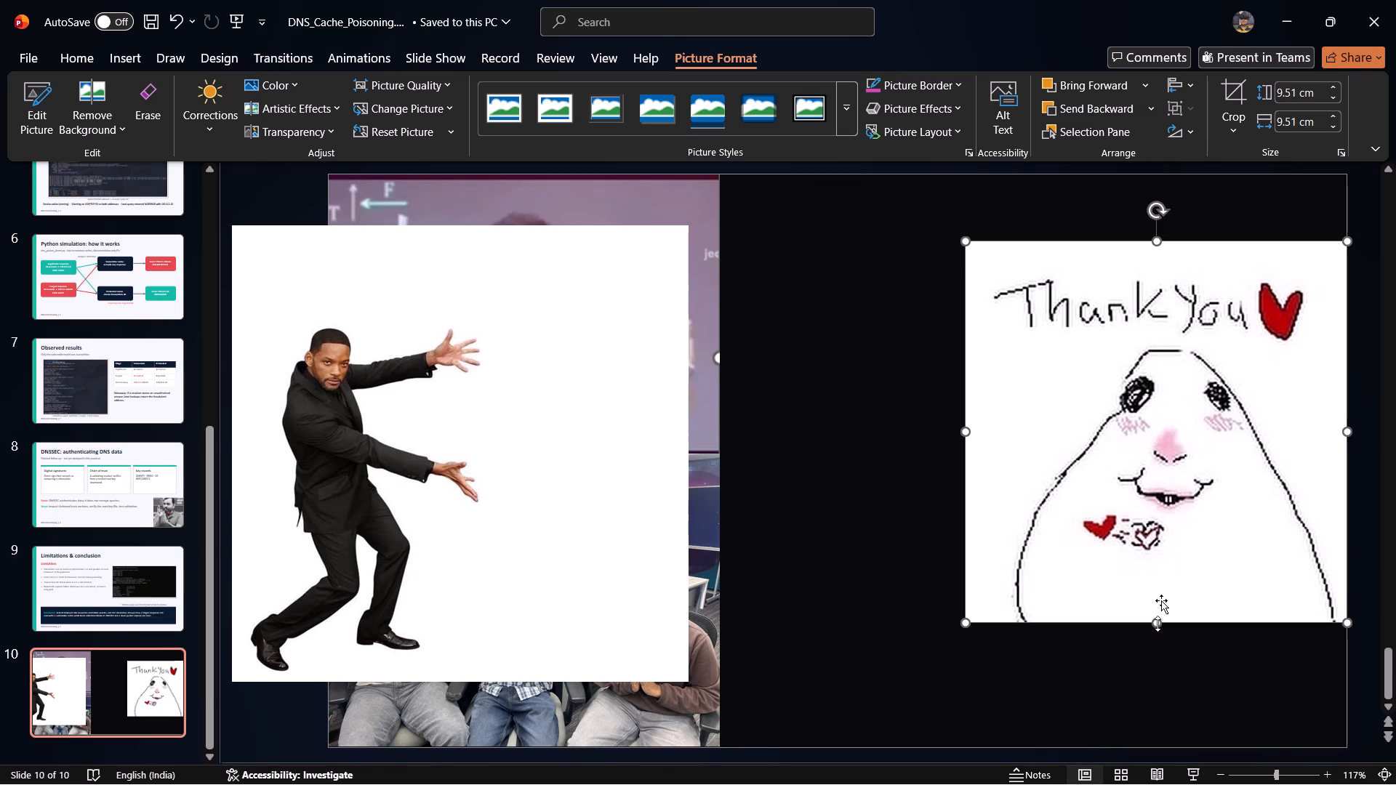
left_click(1157, 624)
left_click_drag(1159, 624, 1165, 752)
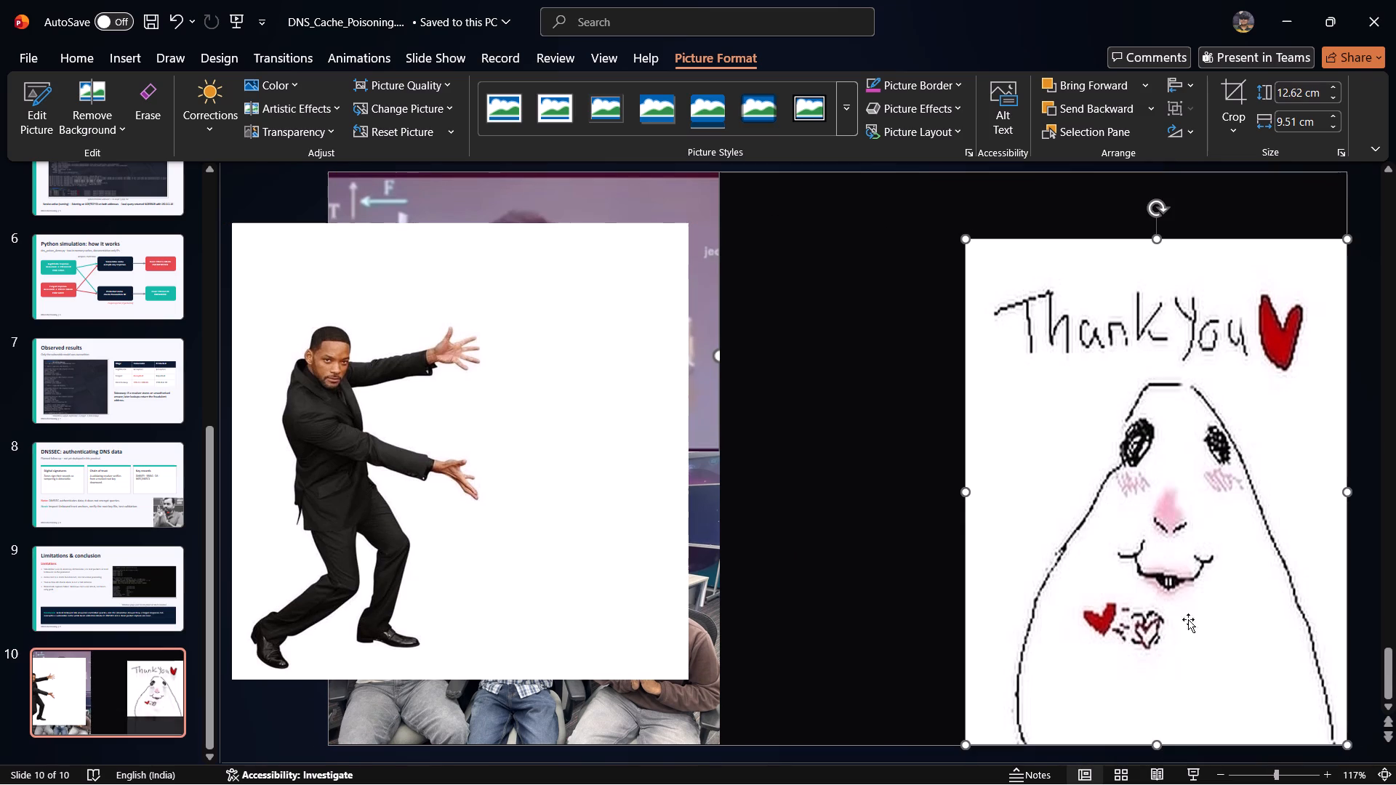
left_click(1155, 242)
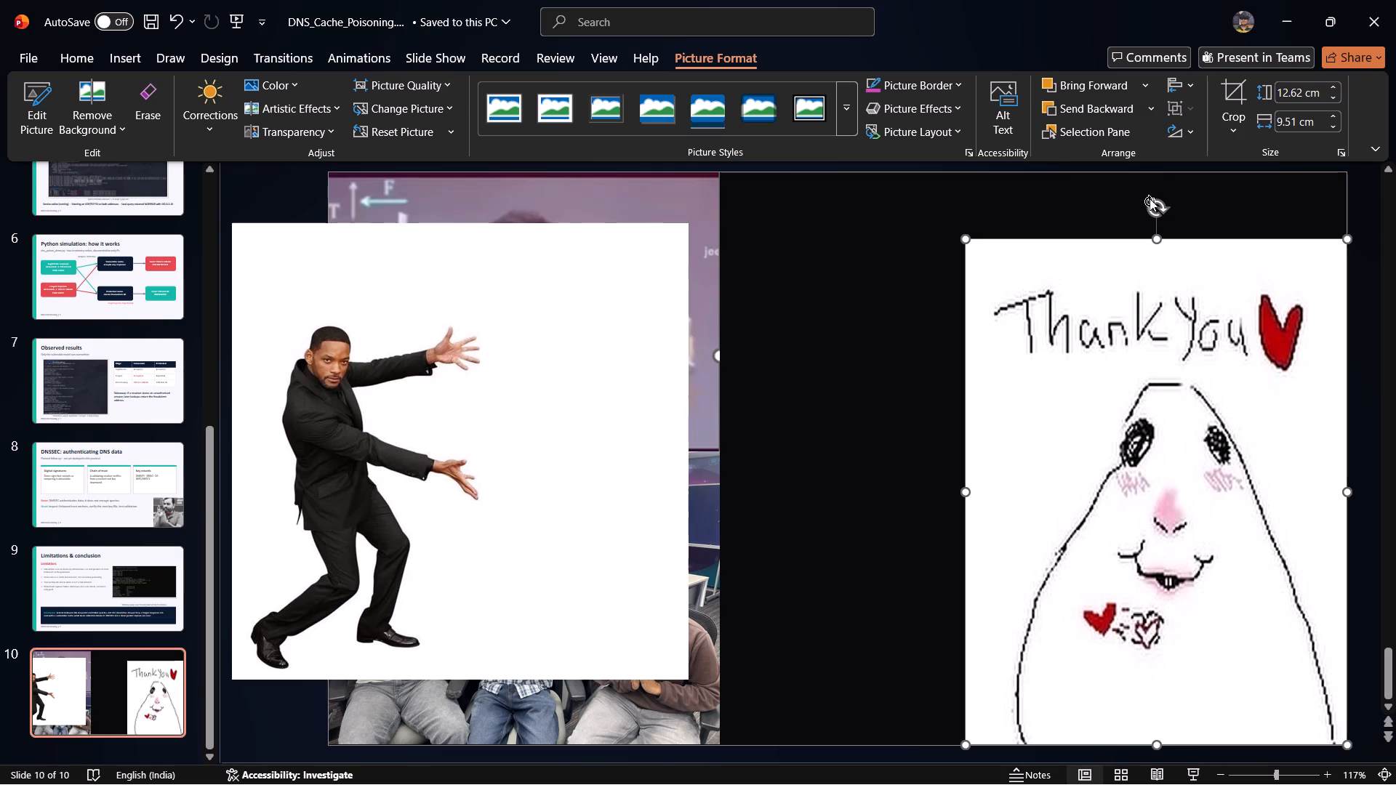
left_click_drag(1160, 243, 1156, 174)
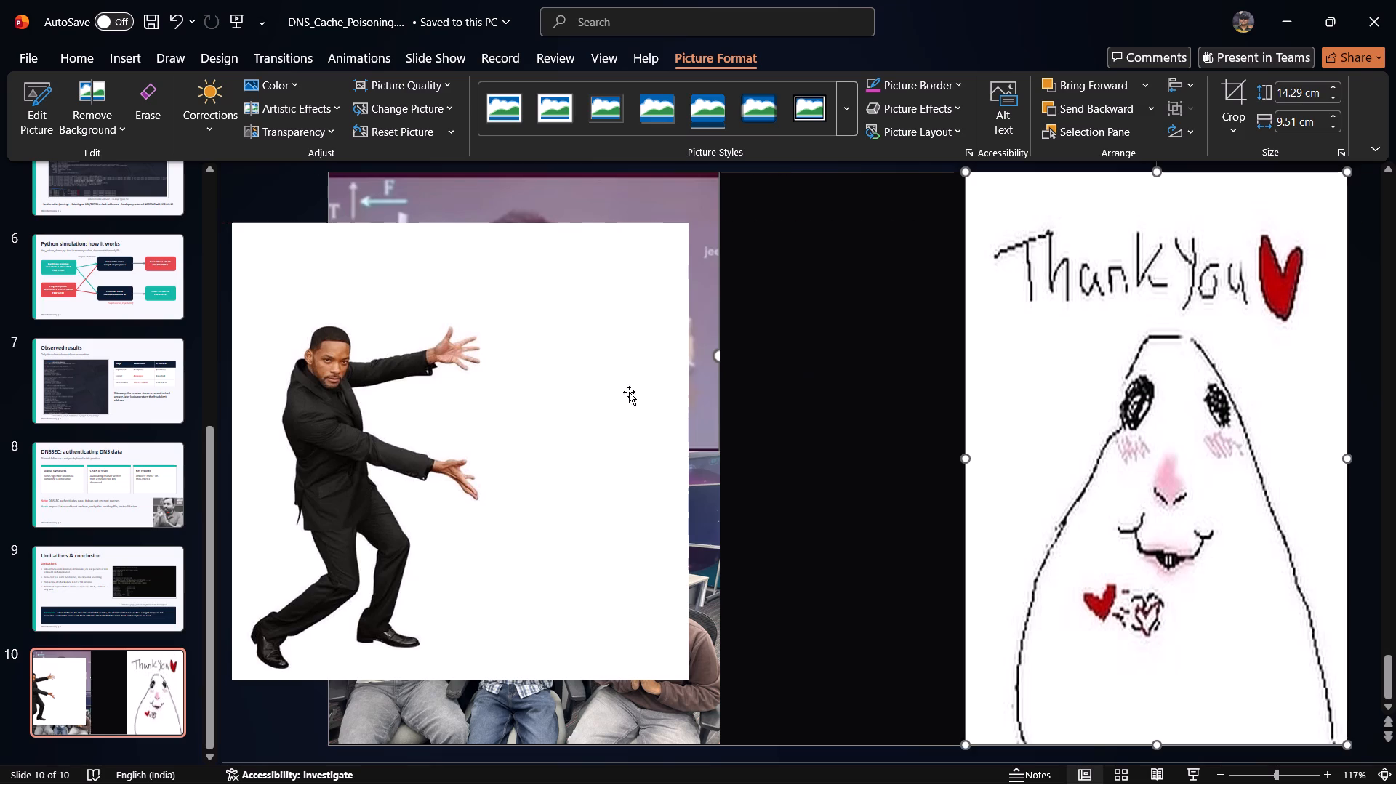
Shift the "Wake Up Its Sunday Morning" meme and the group photo beneath it across the slide, flush against the hamster image's left edge.
left_click_drag(699, 355, 732, 352)
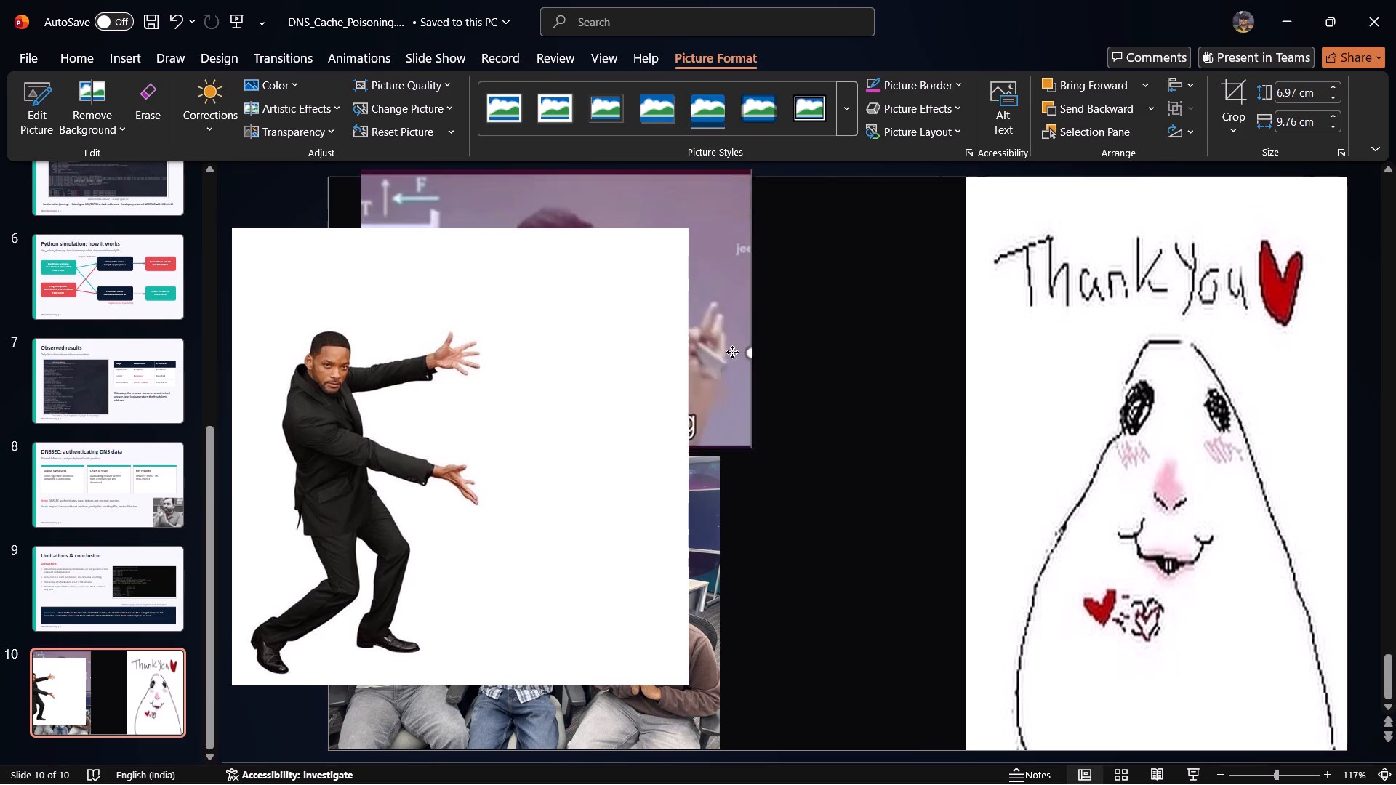
left_click_drag(732, 352, 949, 351)
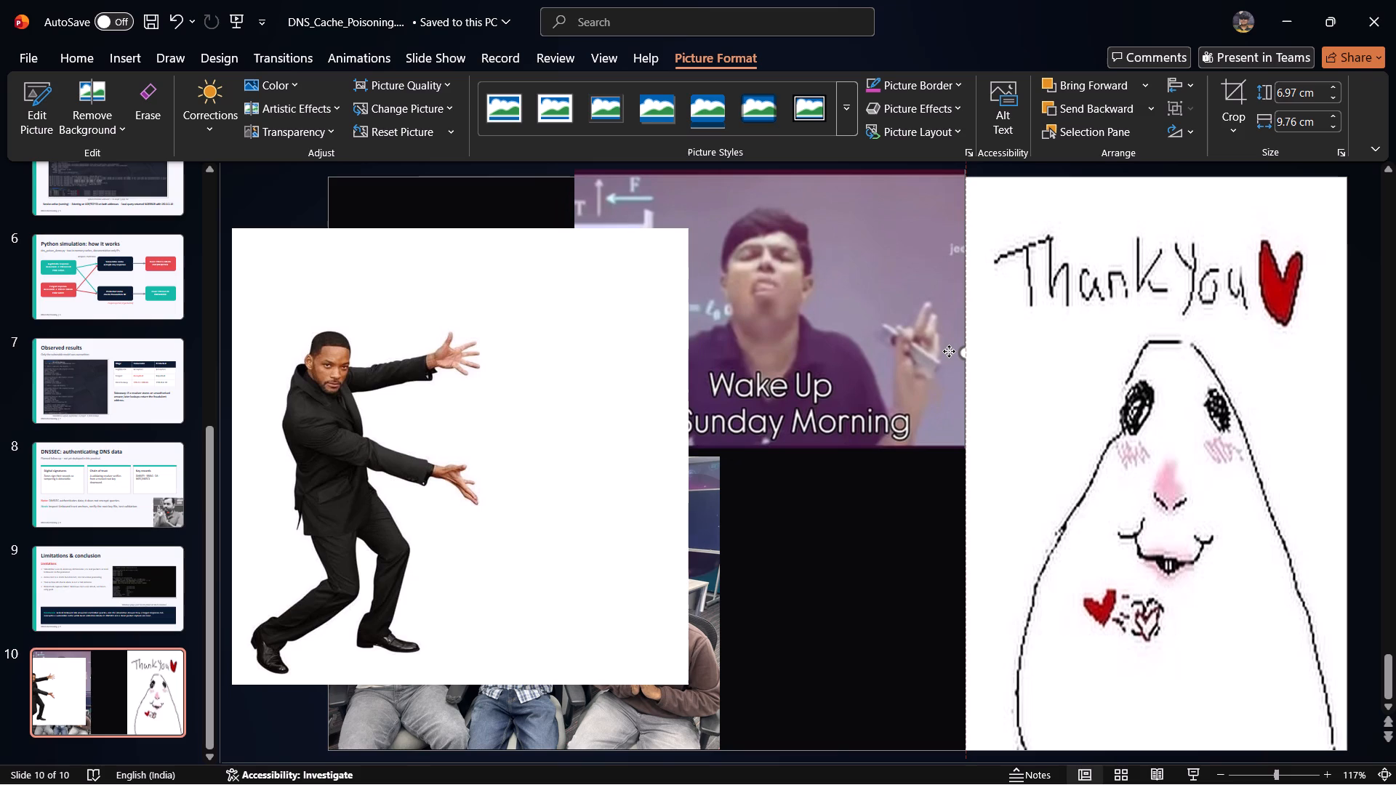
left_click_drag(949, 351, 948, 355)
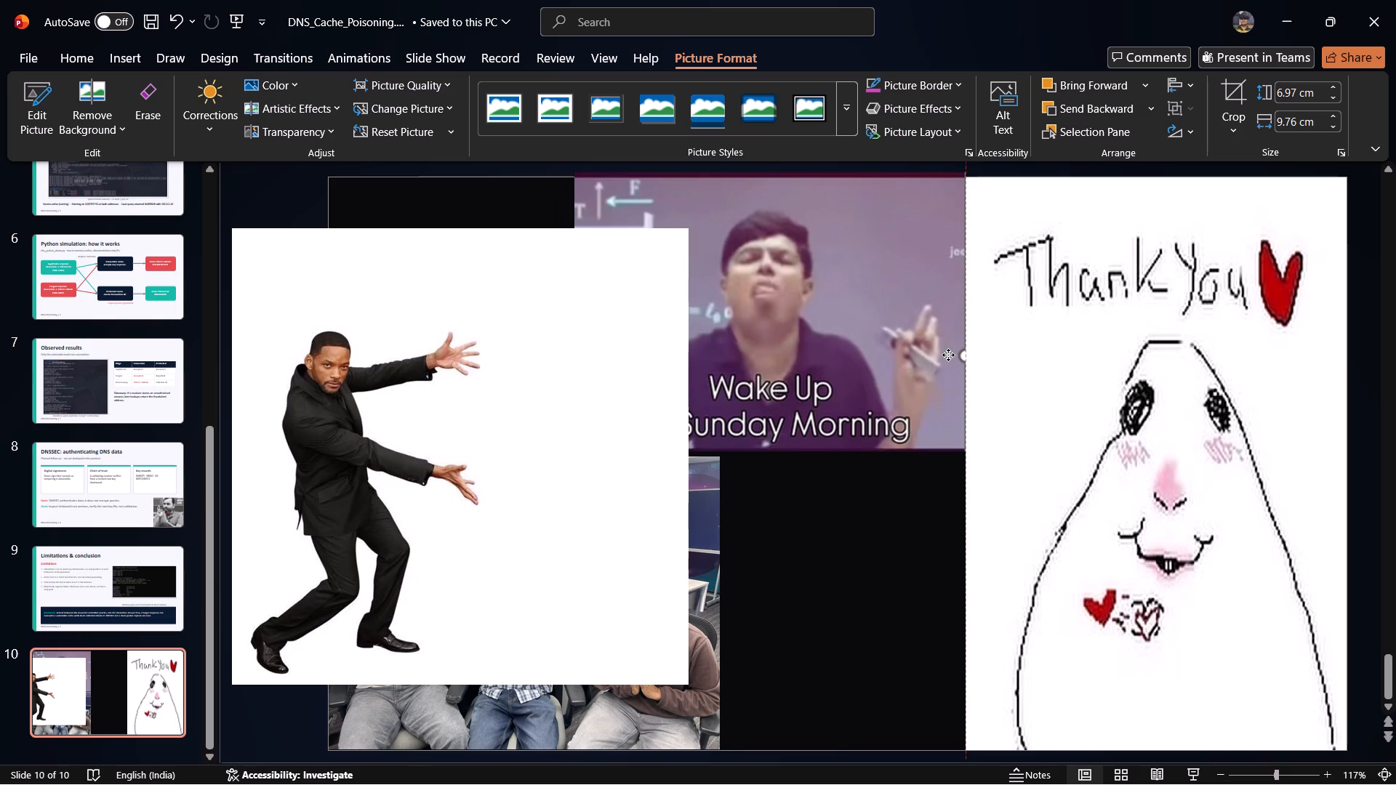
left_click_drag(948, 355, 947, 355)
left_click(942, 358)
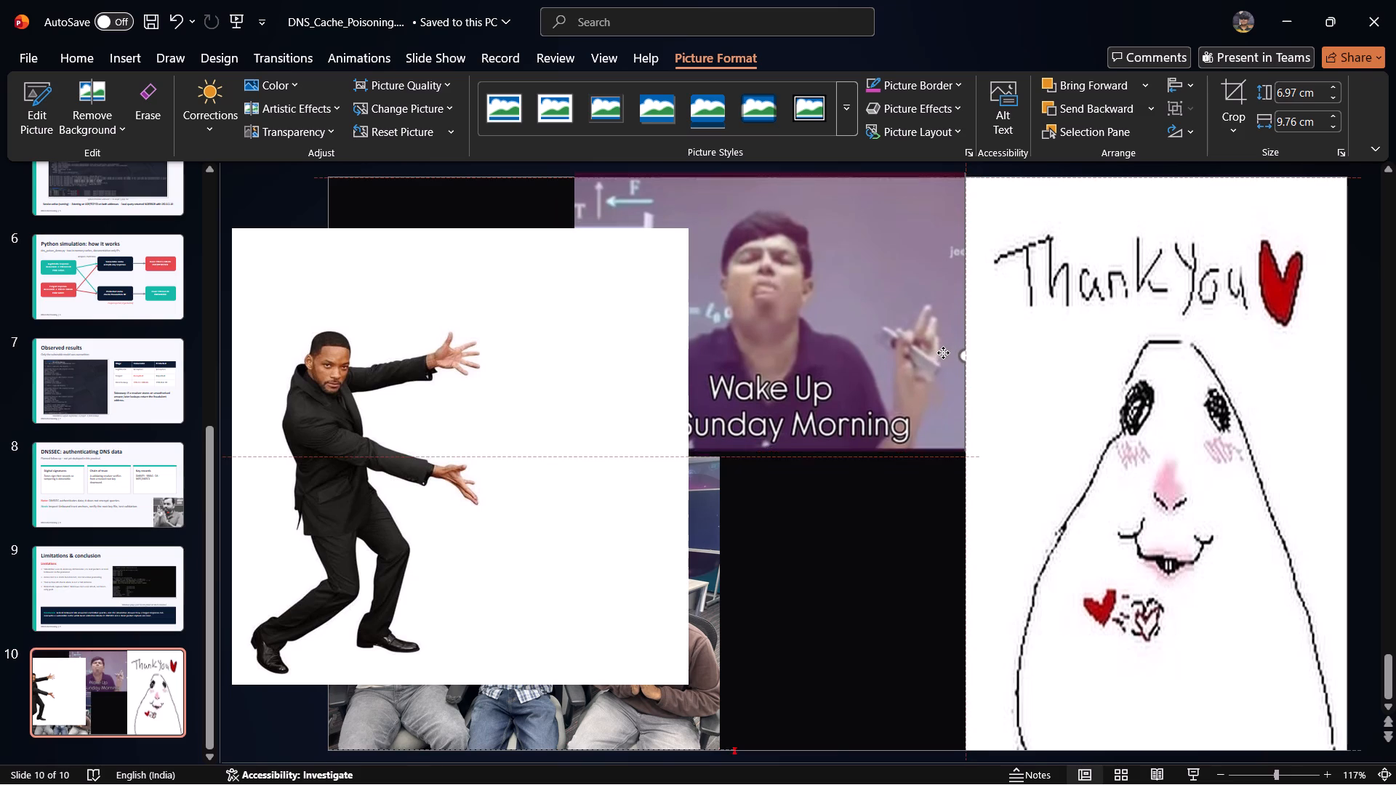
left_click_drag(715, 524, 963, 523)
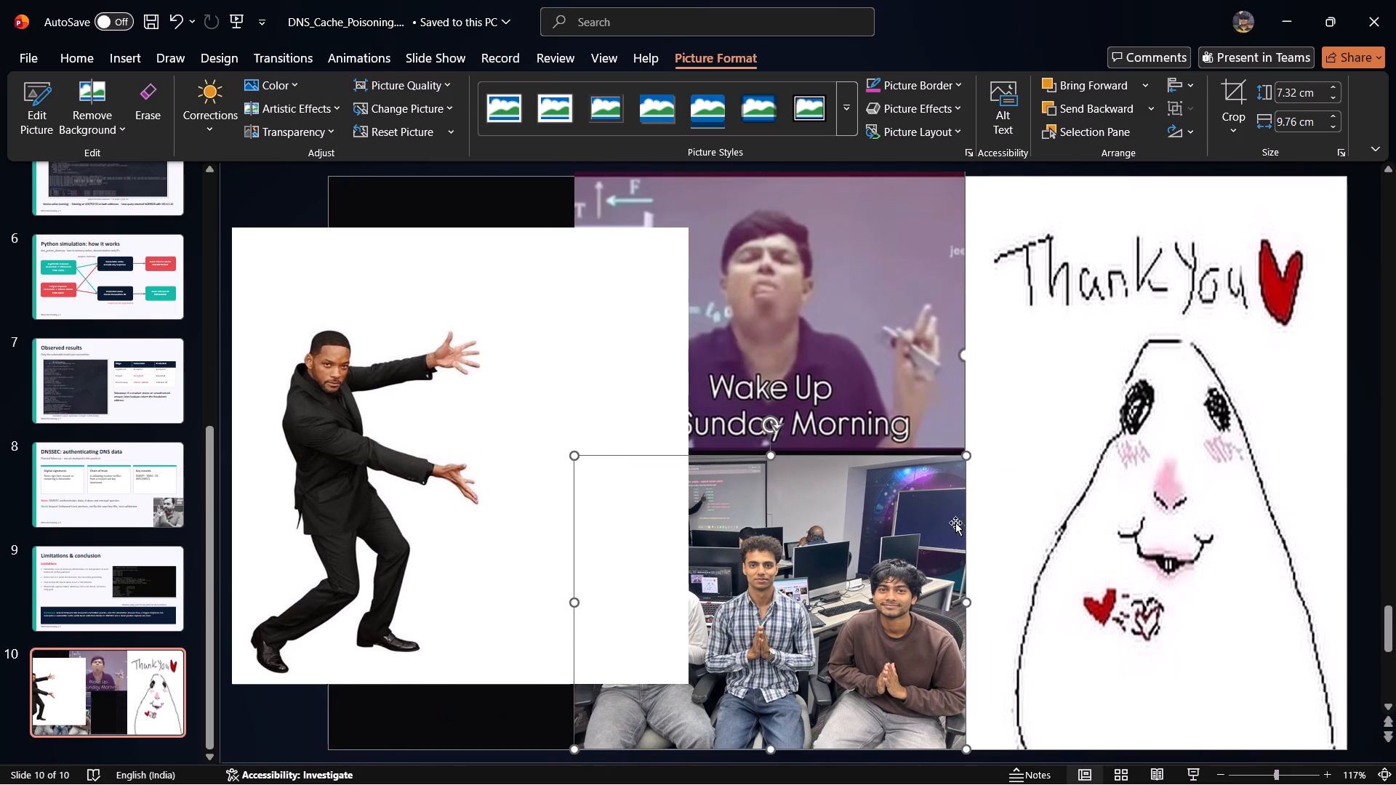
Shrink the Tadaa image proportionally to 8.49 cm square and align it with the slide's left edge.
left_click(586, 455)
left_click(603, 420)
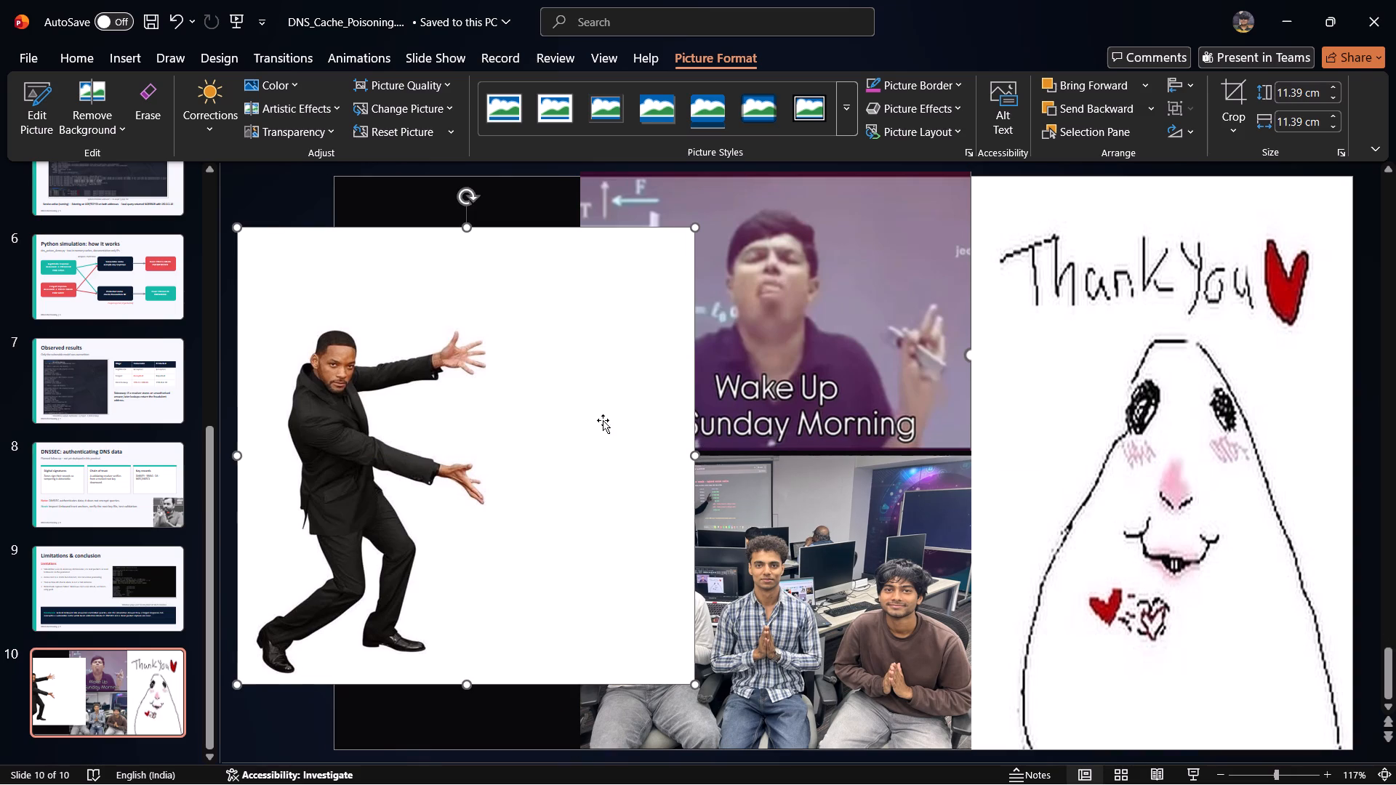
left_click_drag(693, 230, 542, 319)
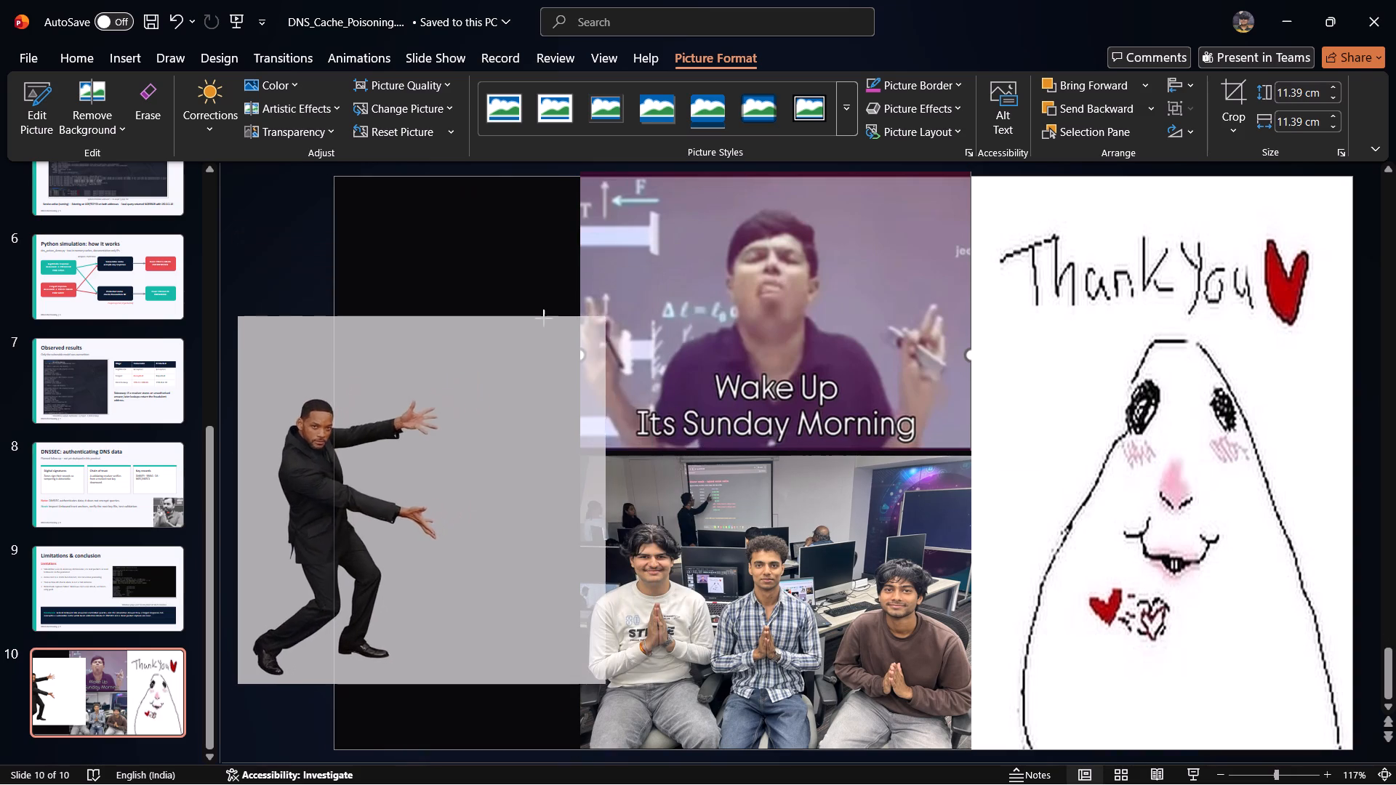
left_click_drag(542, 319, 489, 344)
left_click_drag(427, 461, 526, 440)
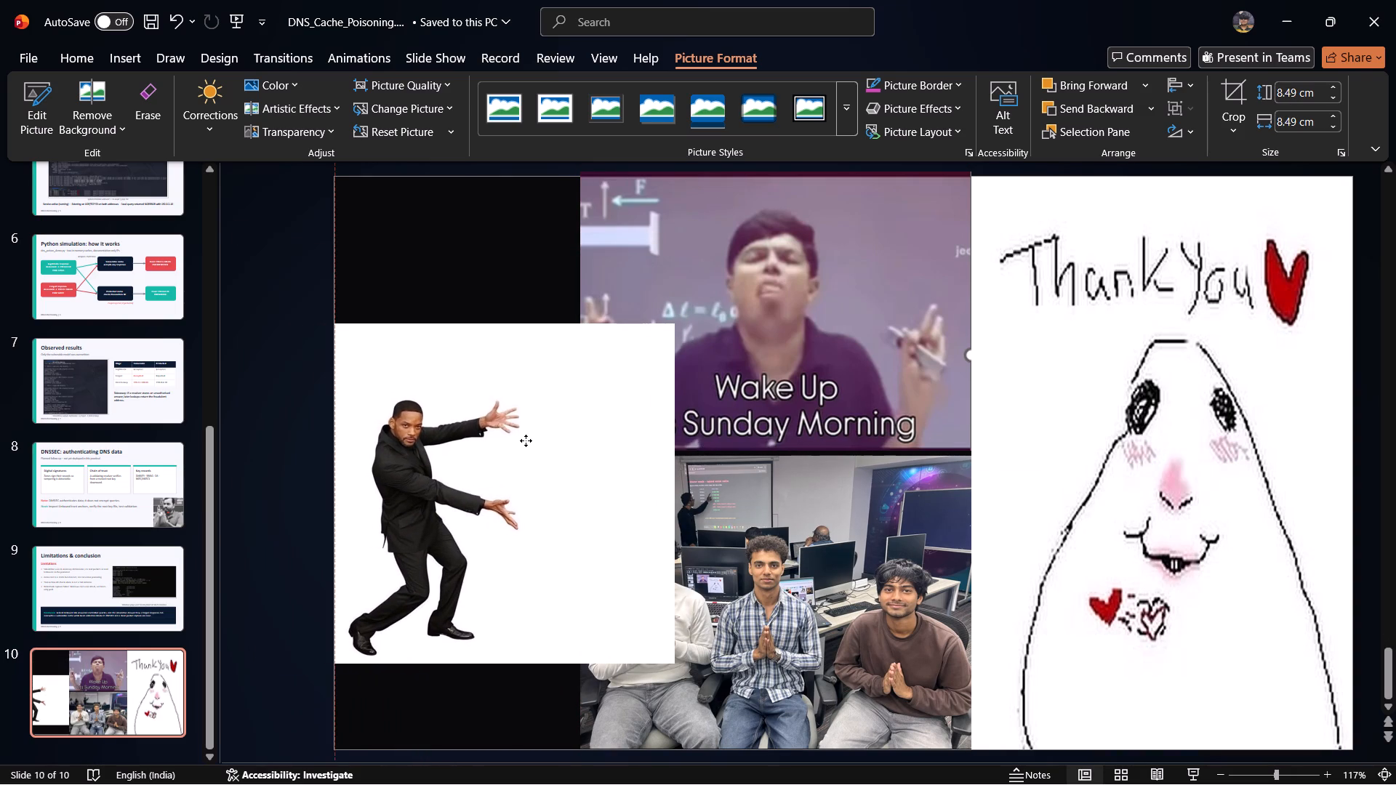
left_click_drag(526, 440, 526, 440)
Send the Tadaa image to the back and move it near the slide's bottom, so its blank part sits behind the group photo.
right_click(526, 440)
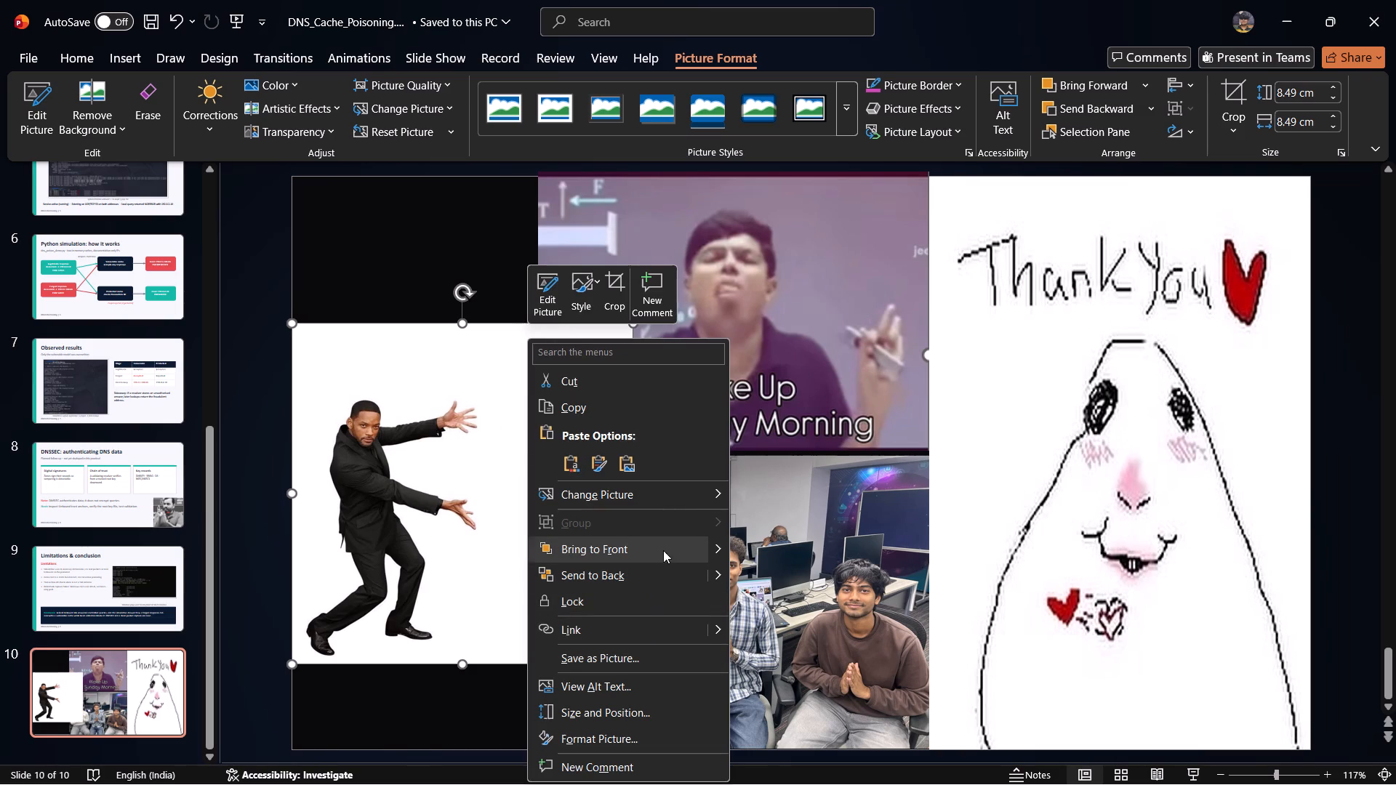
left_click(655, 569)
left_click_drag(479, 547, 490, 640)
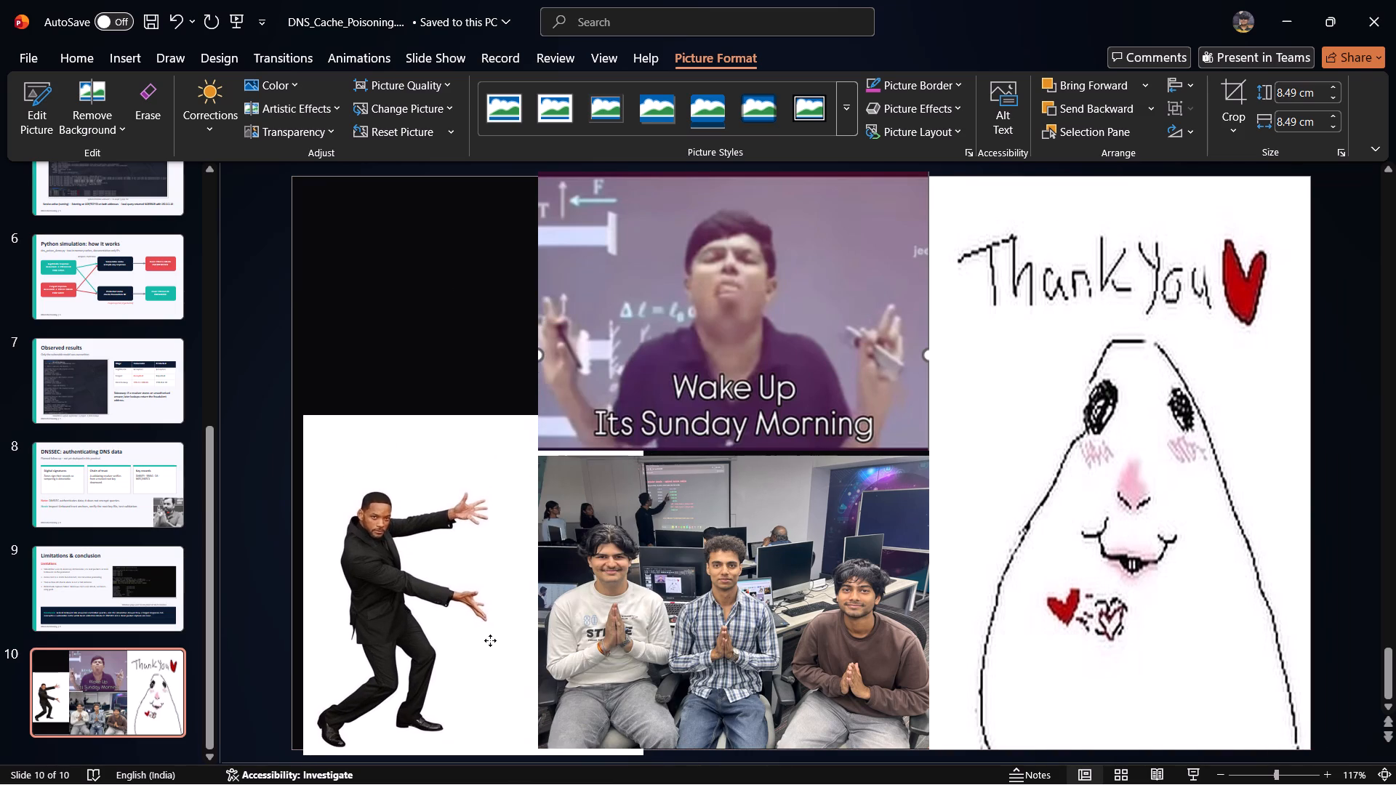
left_click_drag(490, 640, 538, 648)
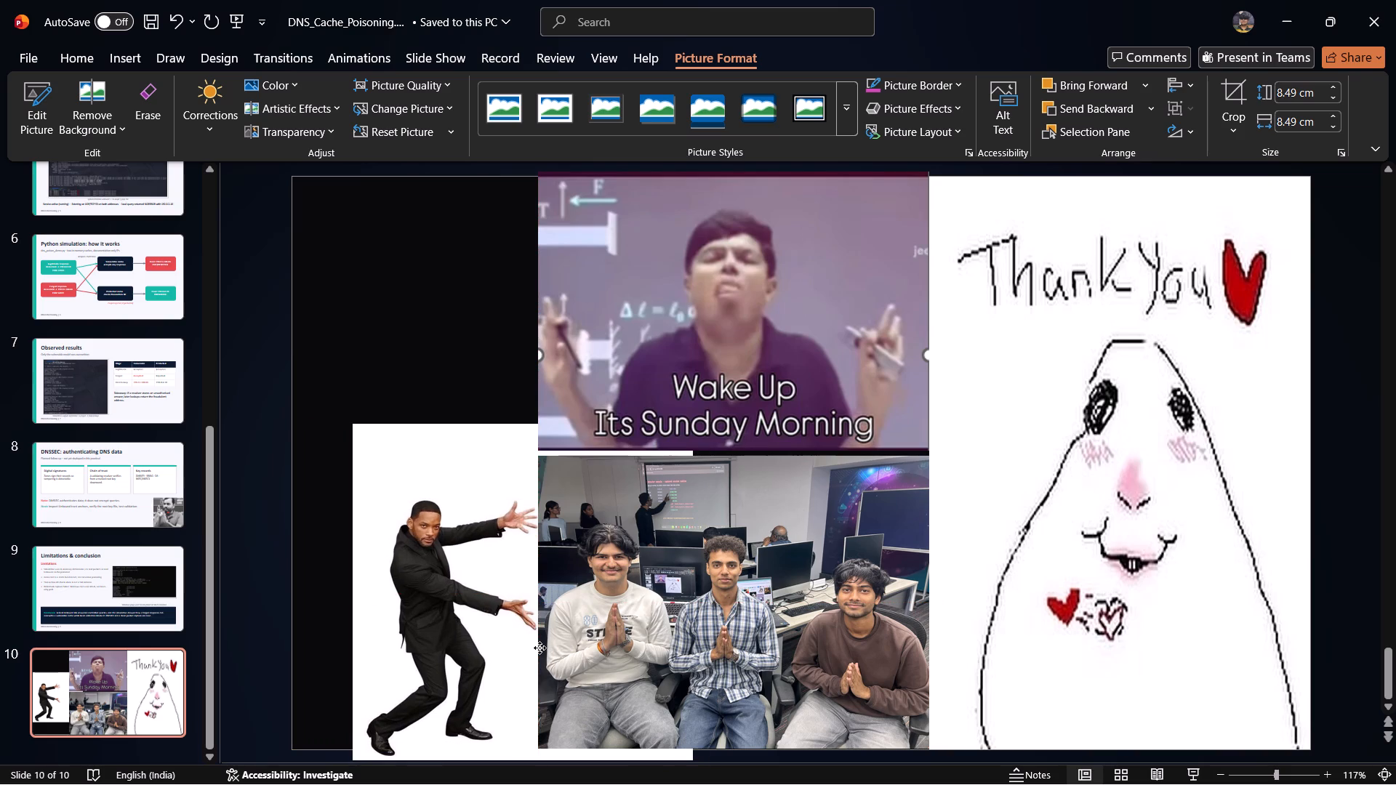
left_click_drag(538, 648, 542, 643)
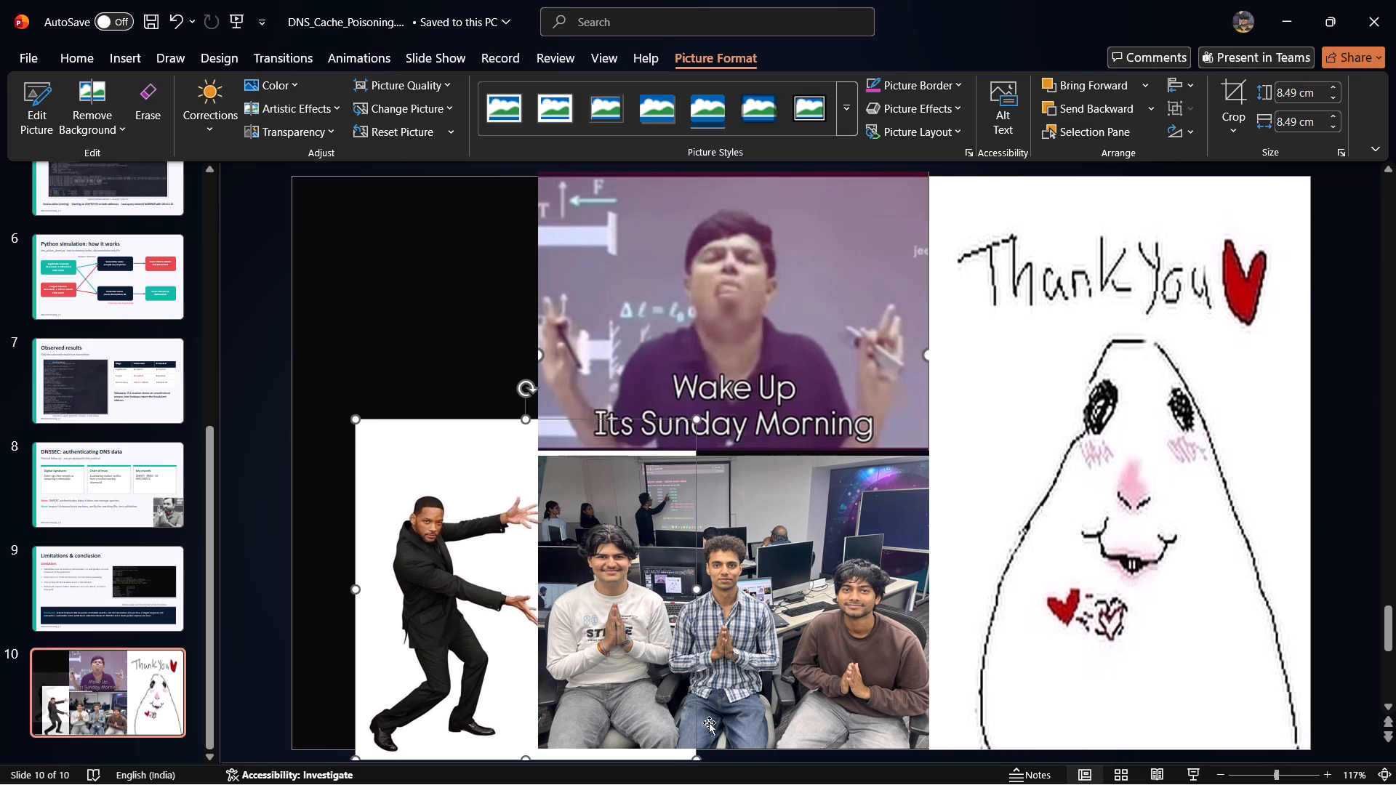
Stretch the group photo slightly downward so its lower edge reaches just past the slide's bottom edge.
left_click(712, 726)
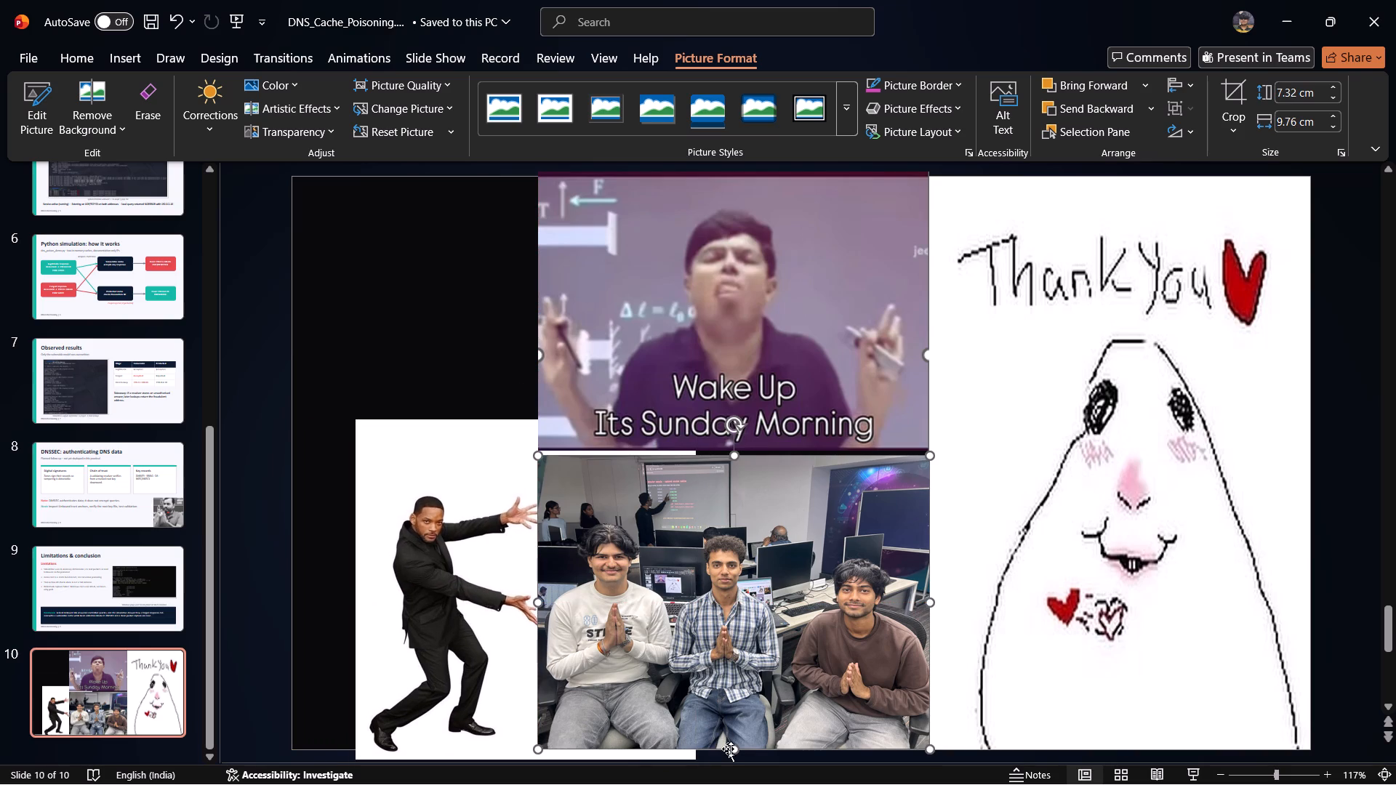
left_click(734, 747)
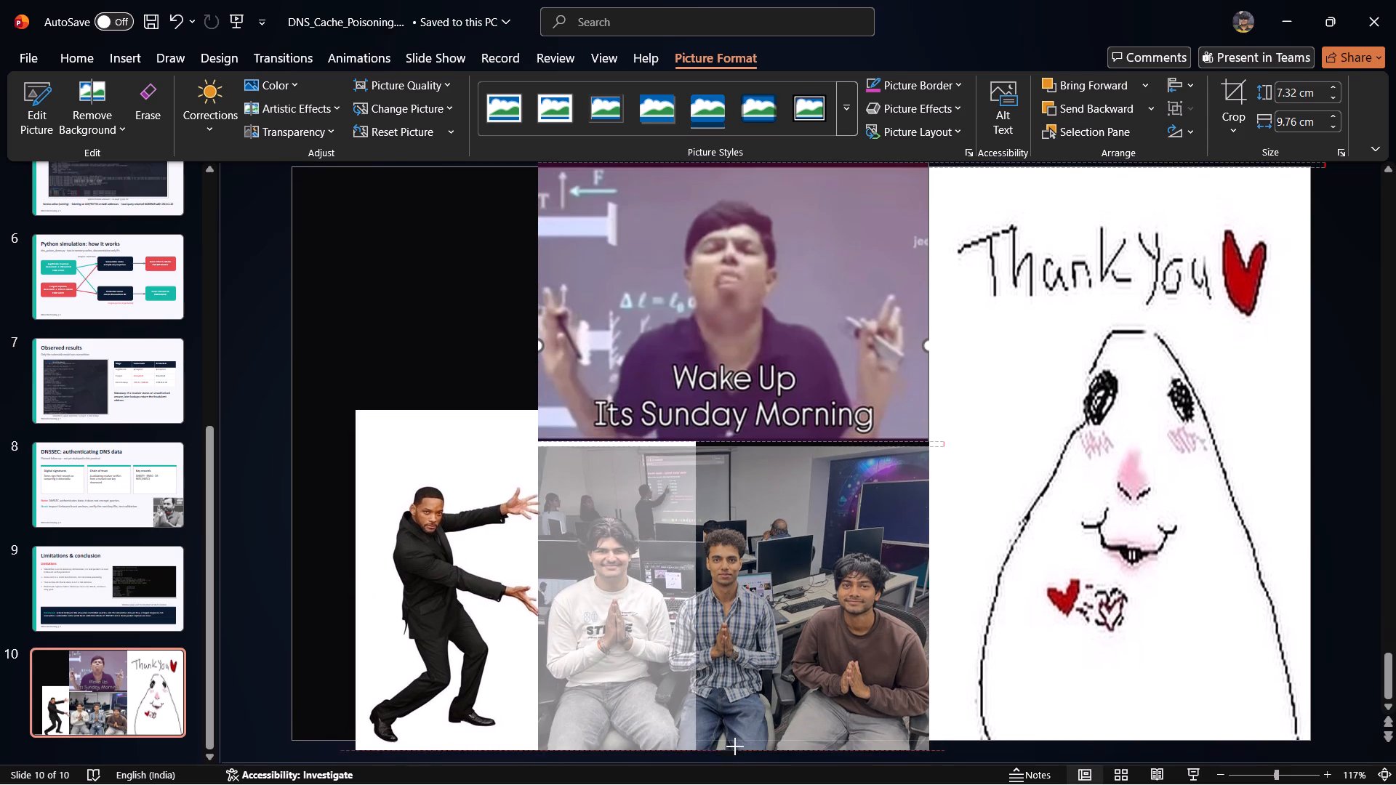
left_click(1050, 676)
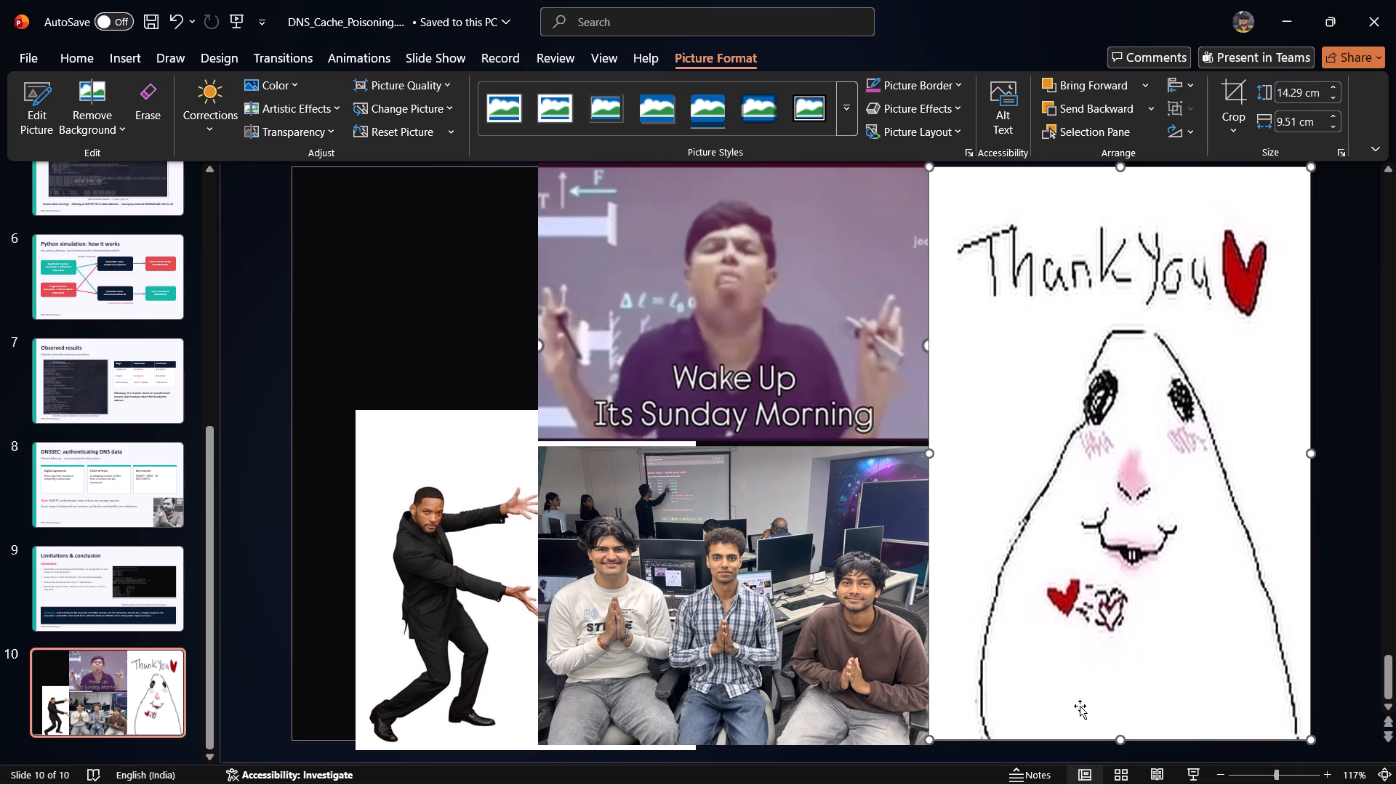
Stretch the "Wake Up Its Sunday Morning" meme downward to 7.09 cm high, closing the gap above the group photo.
left_click(709, 379)
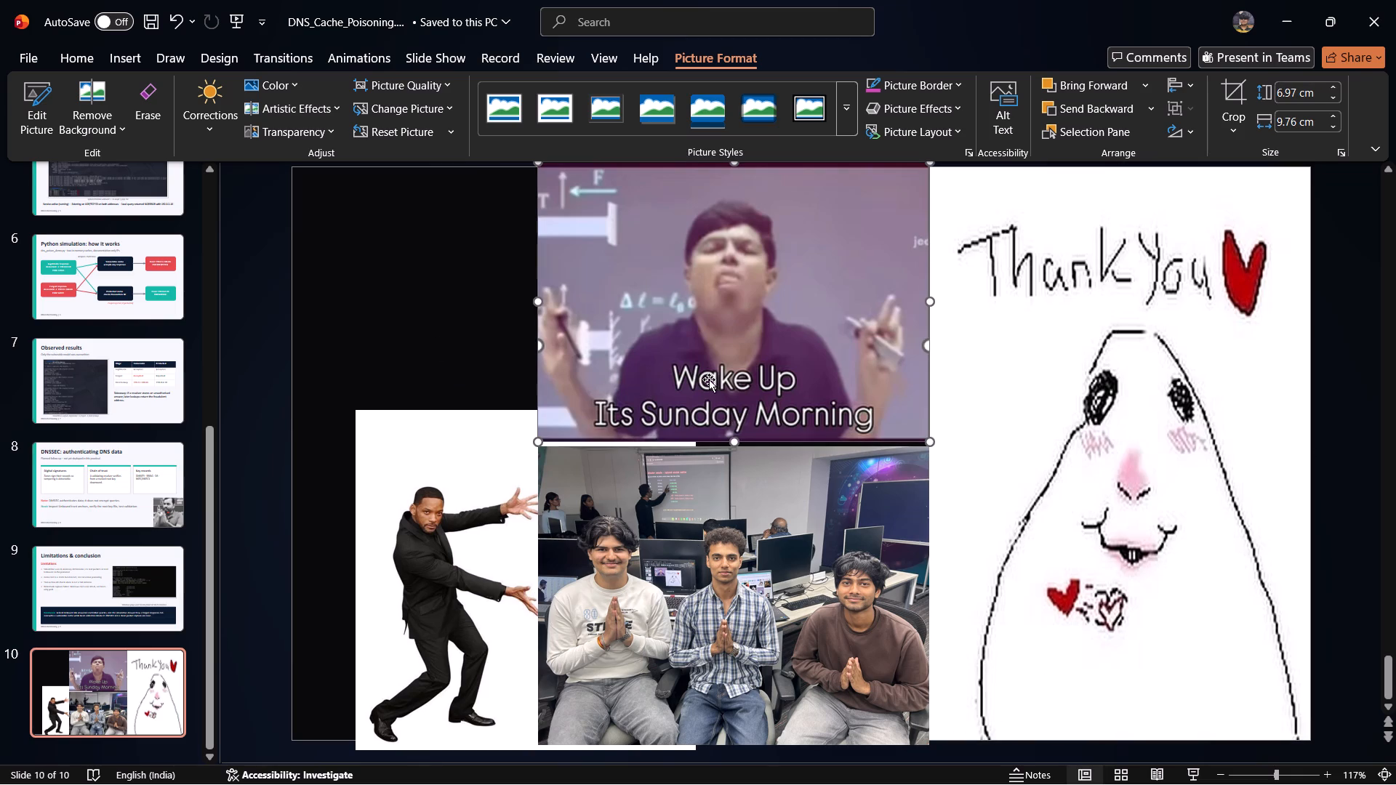
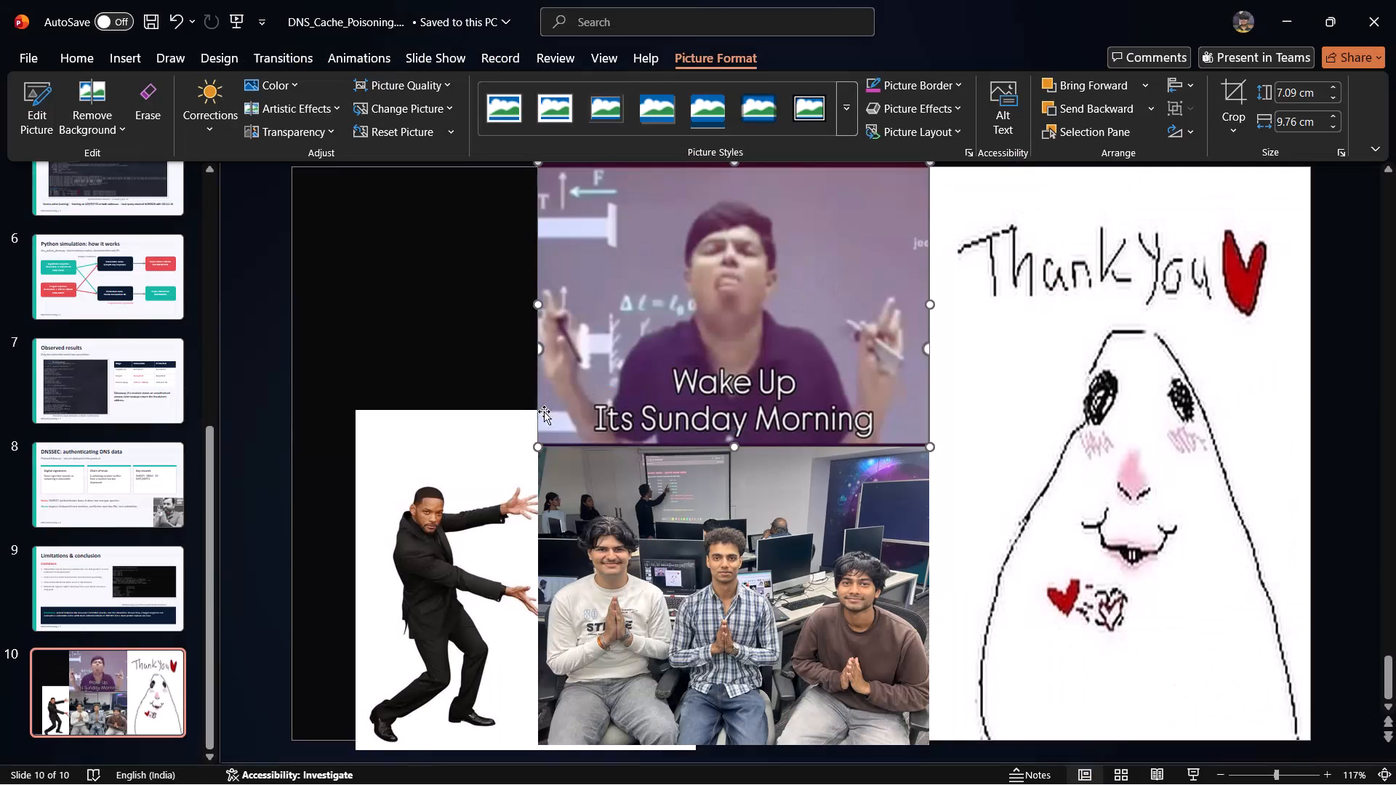
Stretch the Tadaa image up to the slide's top edge and out to its left edge, making it 14.55 cm high and 10.07 cm wide.
left_click(513, 455)
left_click_drag(523, 406, 487, 189)
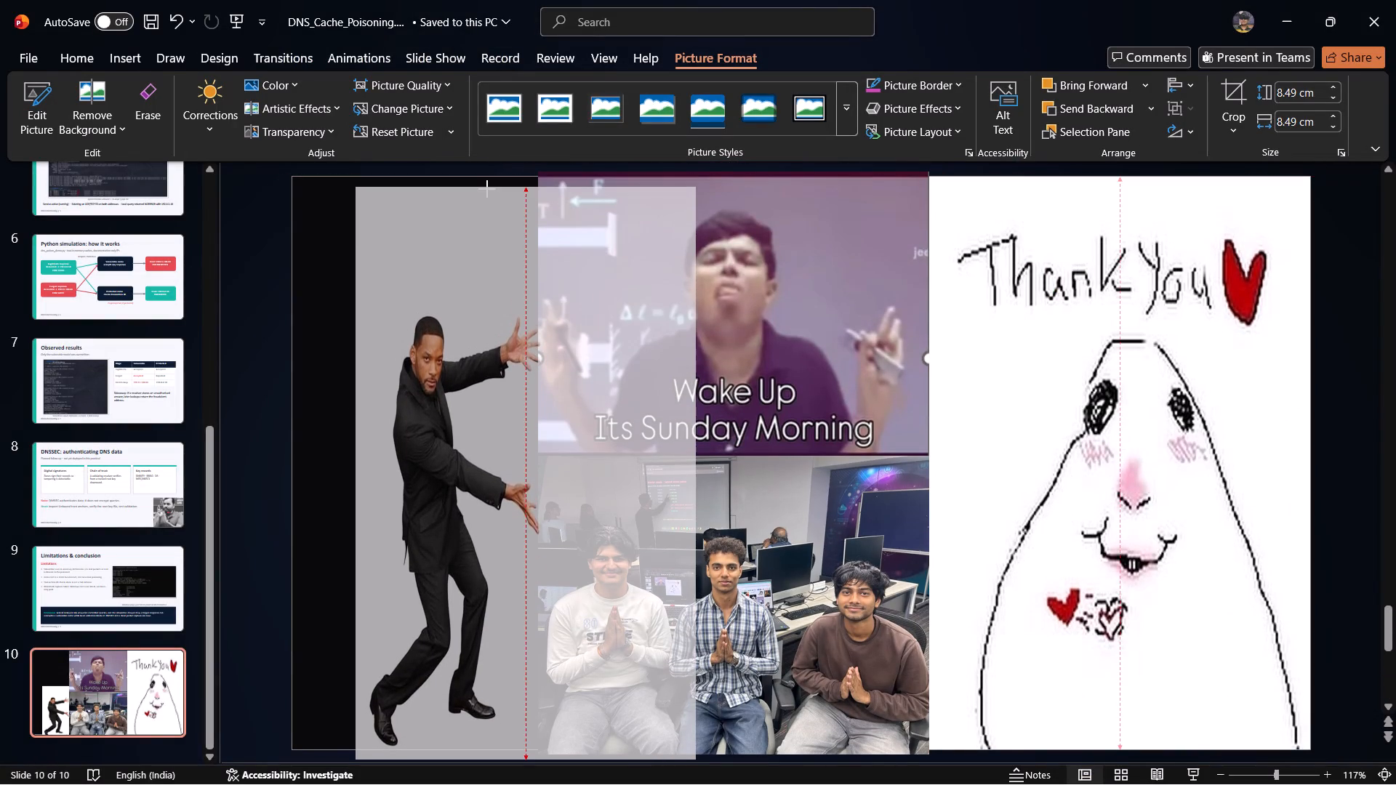
left_click_drag(487, 189, 486, 185)
left_click_drag(486, 185, 486, 182)
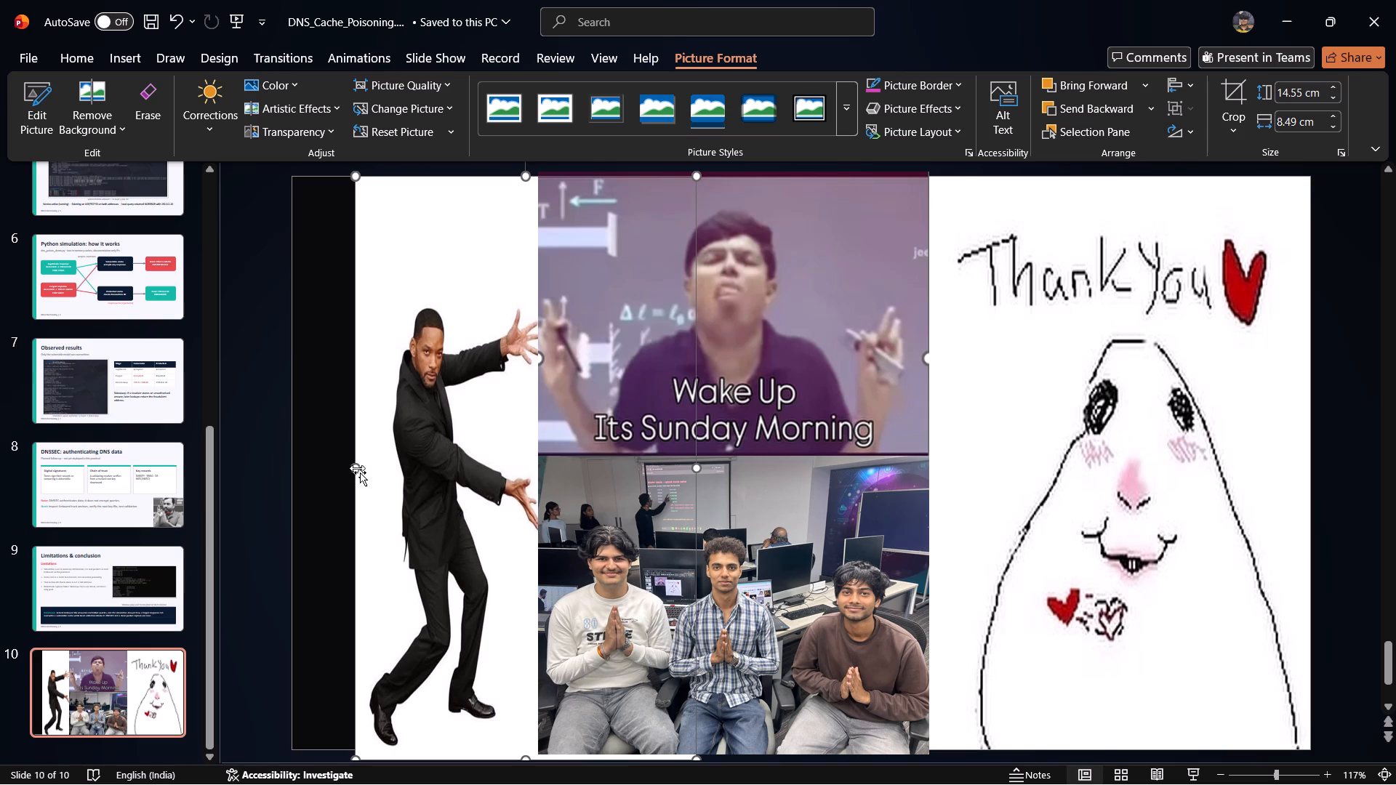
left_click_drag(356, 467, 293, 468)
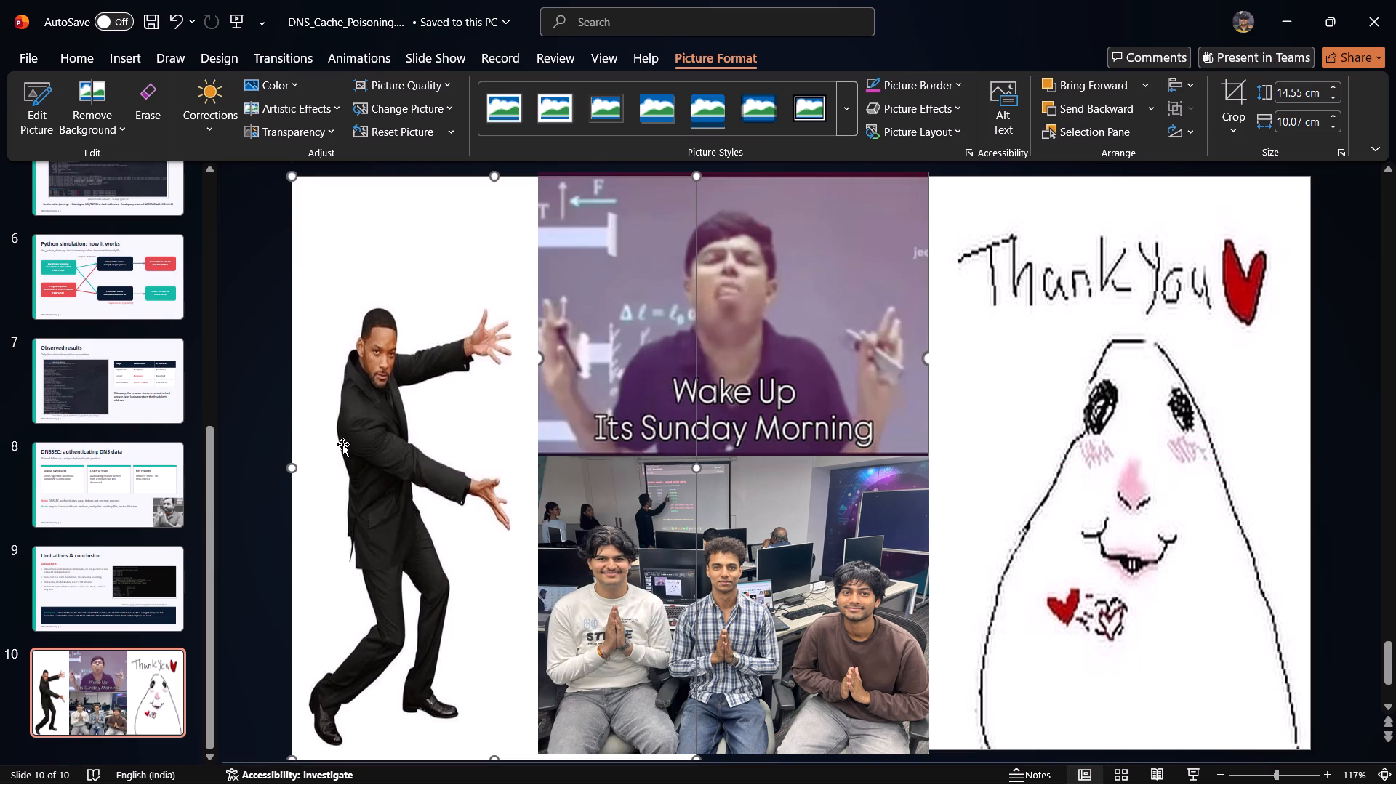
Move the group photo down past the slide's bottom edge and stretch its top up to the "Wake Up Its Sunday Morning" meme.
left_click(238, 391)
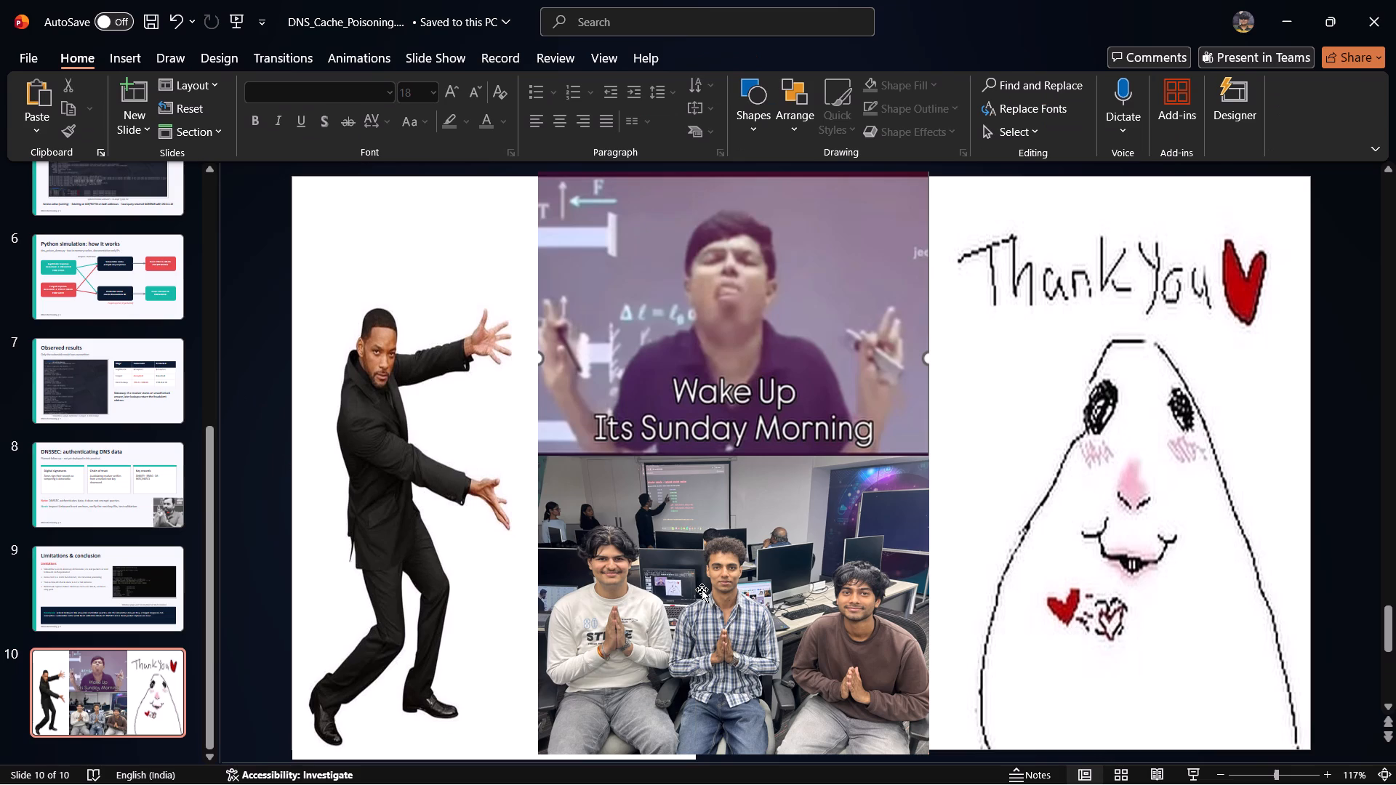
left_click_drag(811, 637, 811, 704)
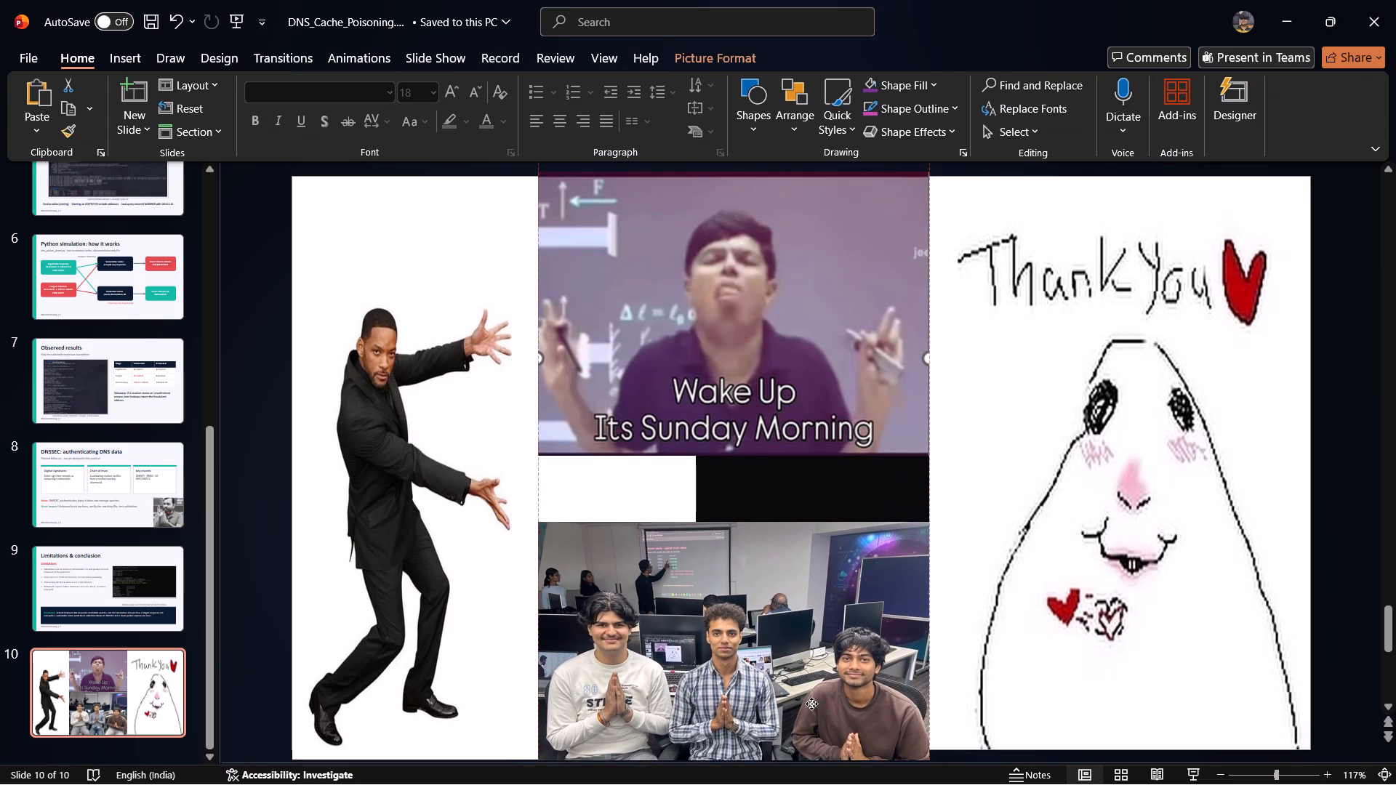
left_click_drag(811, 704, 814, 707)
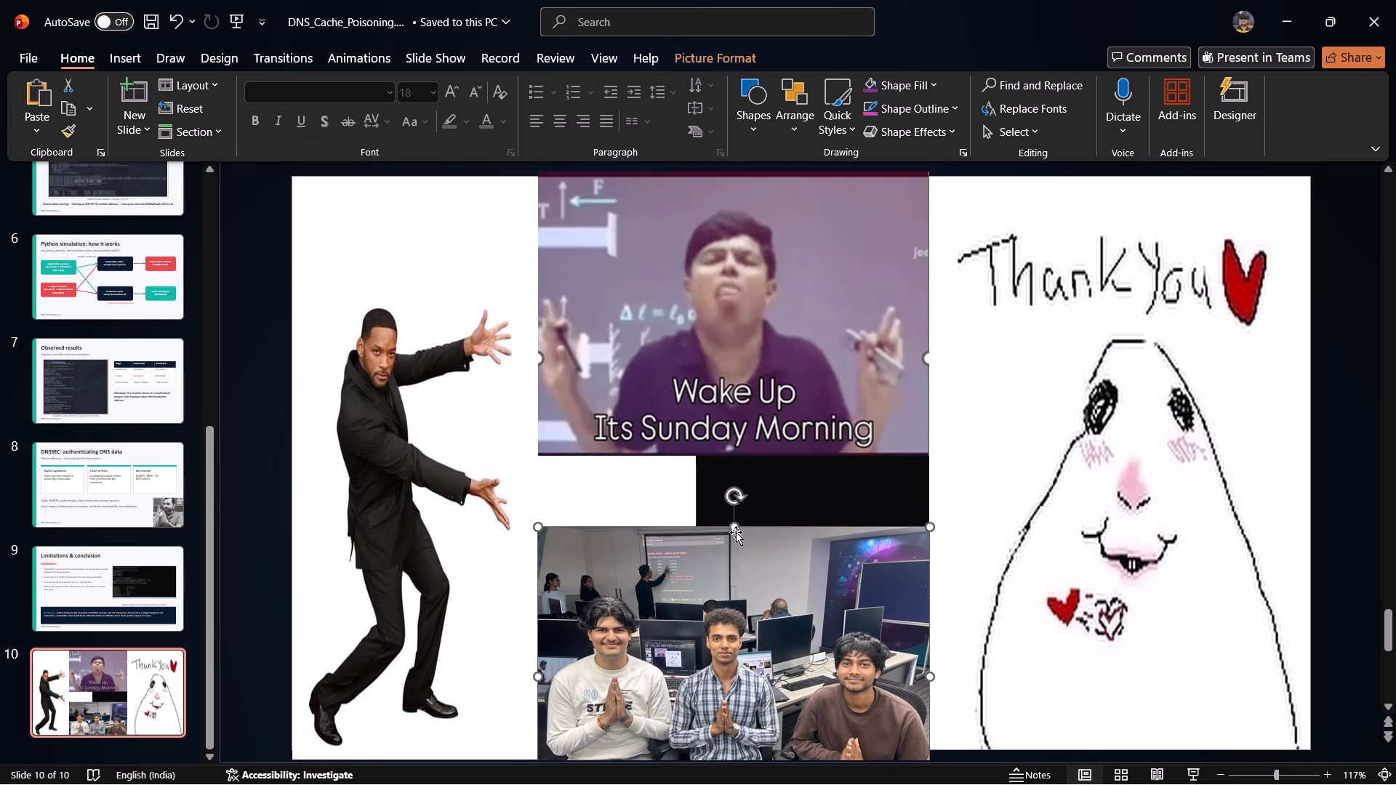
left_click_drag(734, 529, 729, 455)
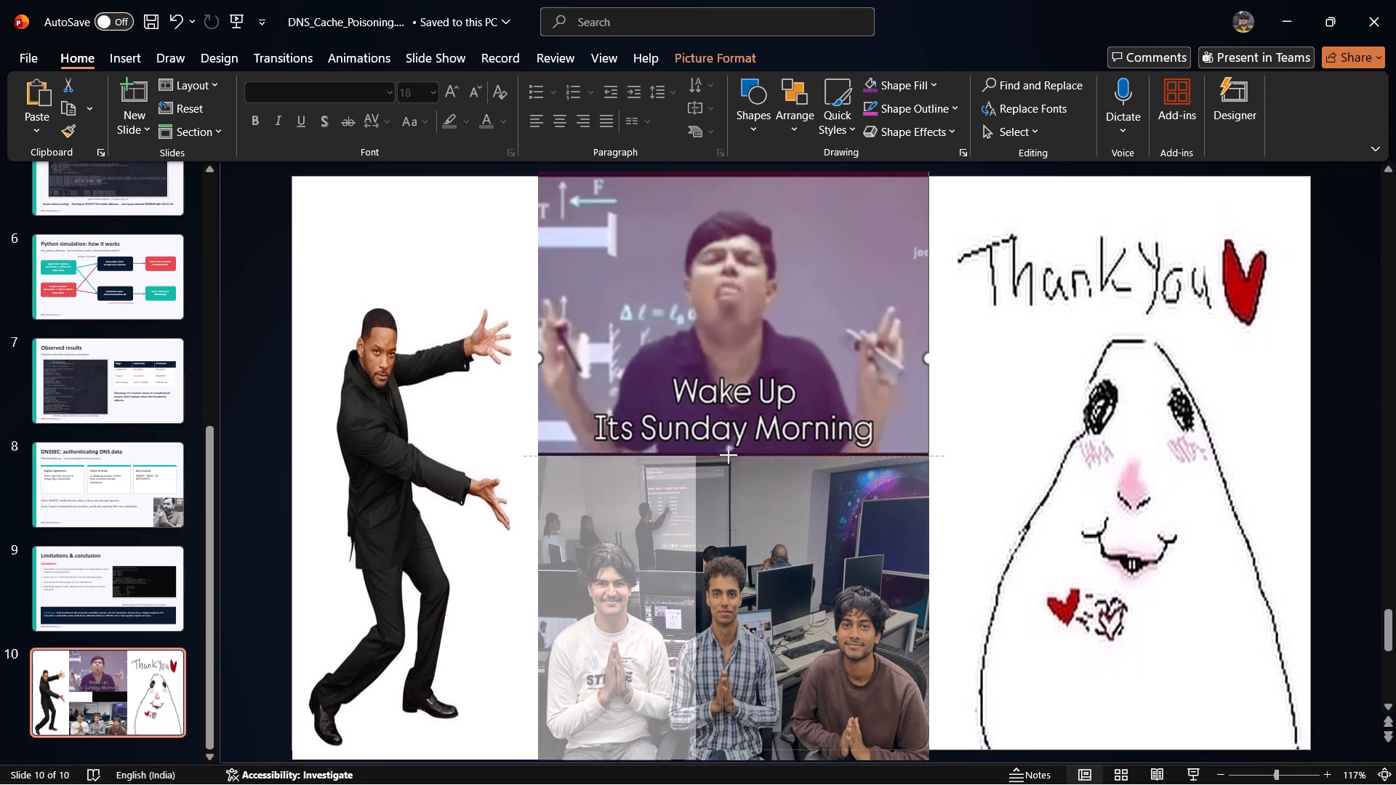
left_click_drag(729, 455, 728, 454)
left_click(1366, 470)
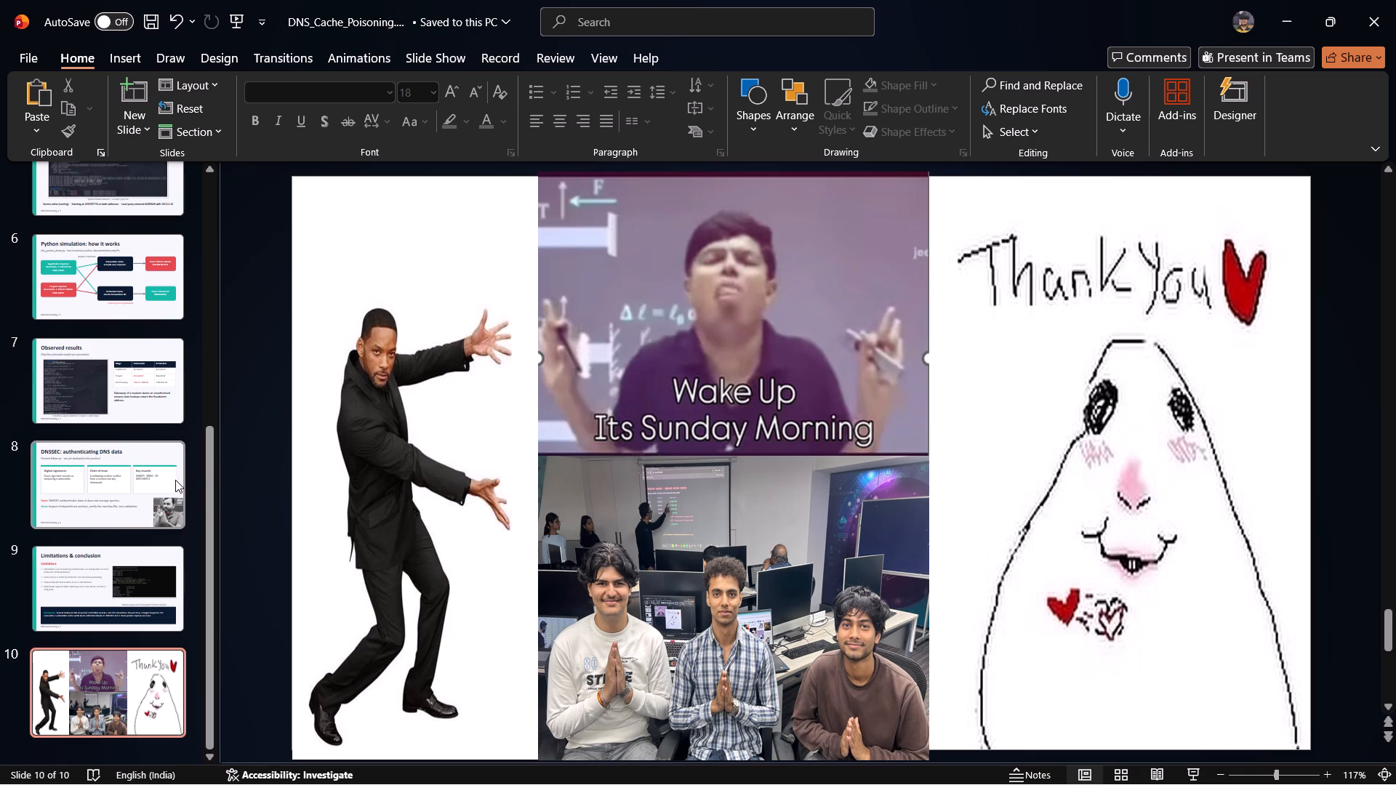
Shorten the group photo from below so its lower edge lines up with the slide's bottom edge.
left_click(633, 596)
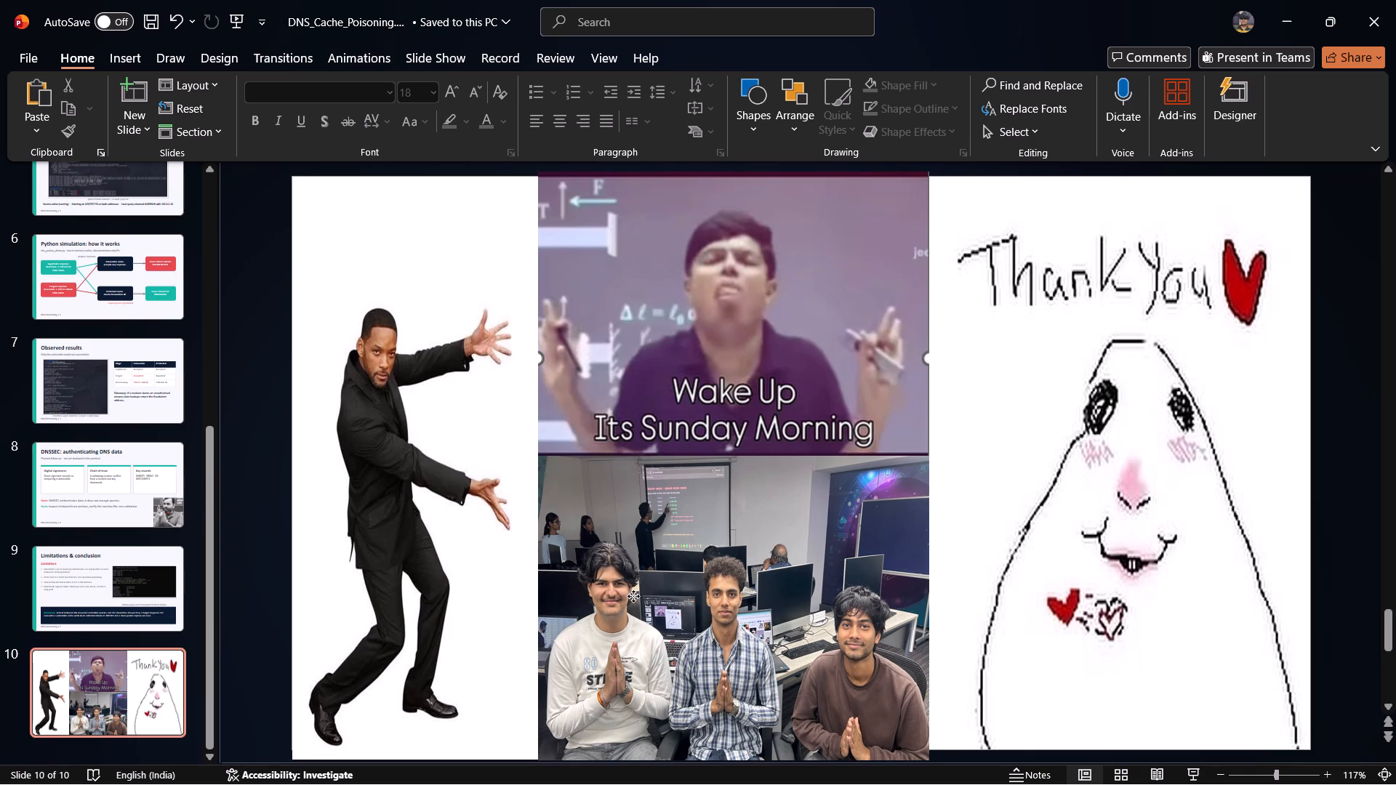
scroll(633, 596, "down", 2)
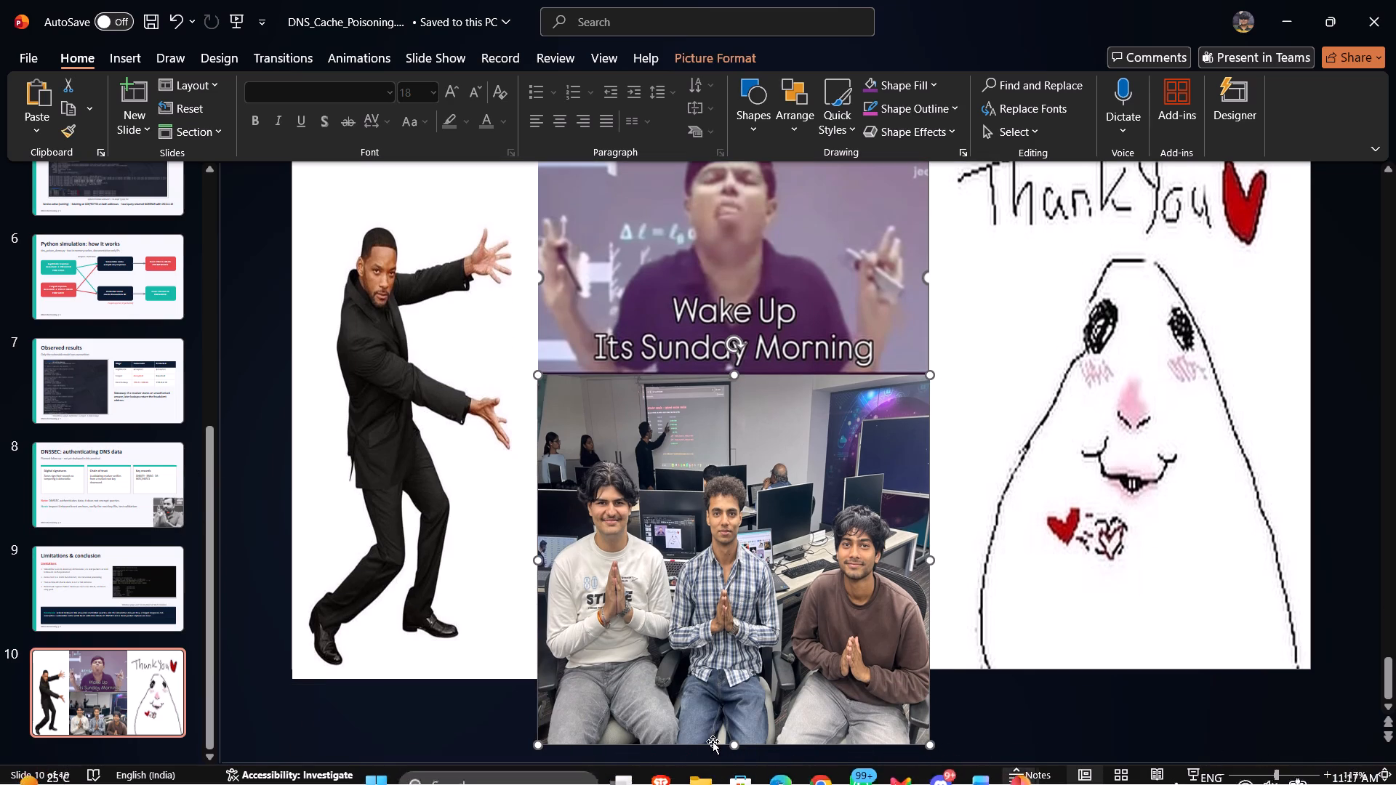
left_click_drag(737, 748, 740, 675)
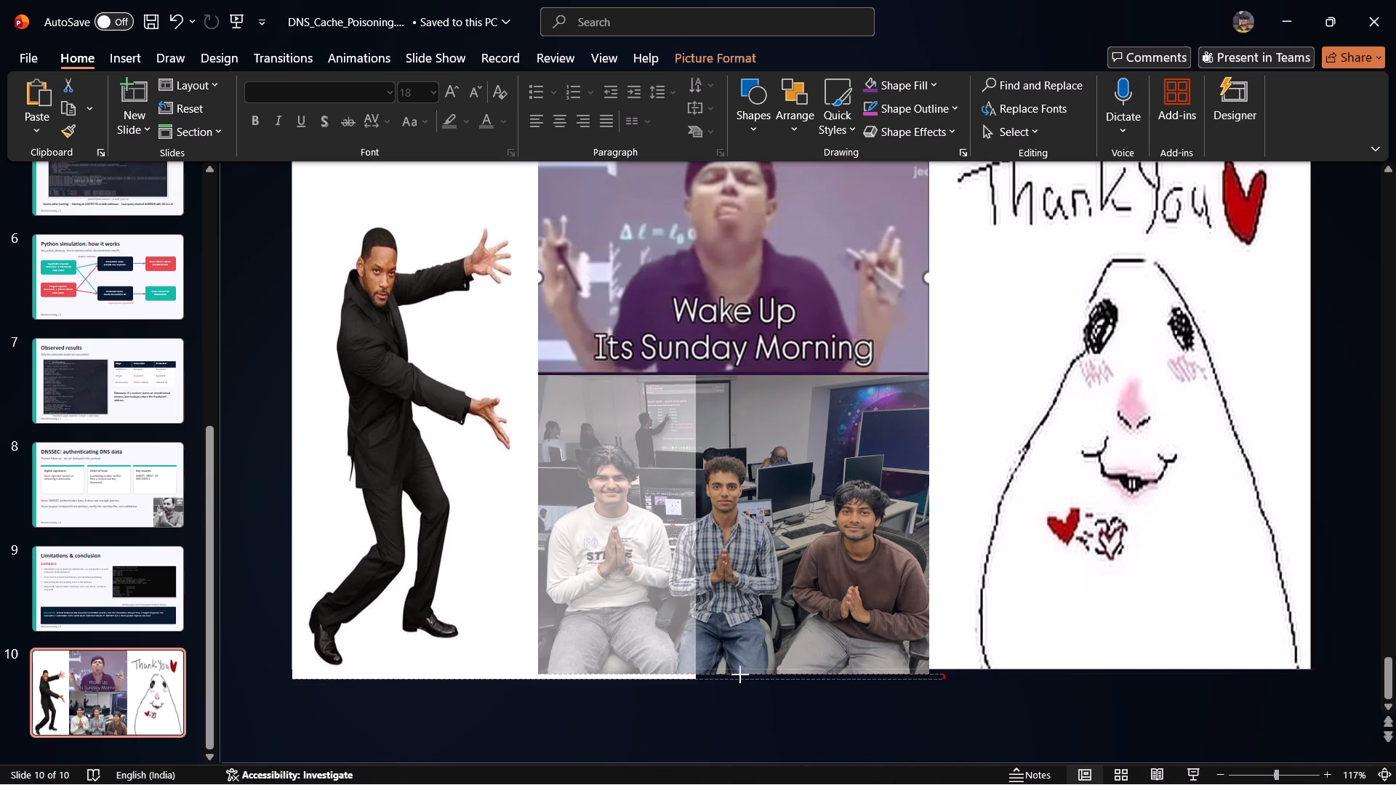
left_click_drag(740, 675, 740, 678)
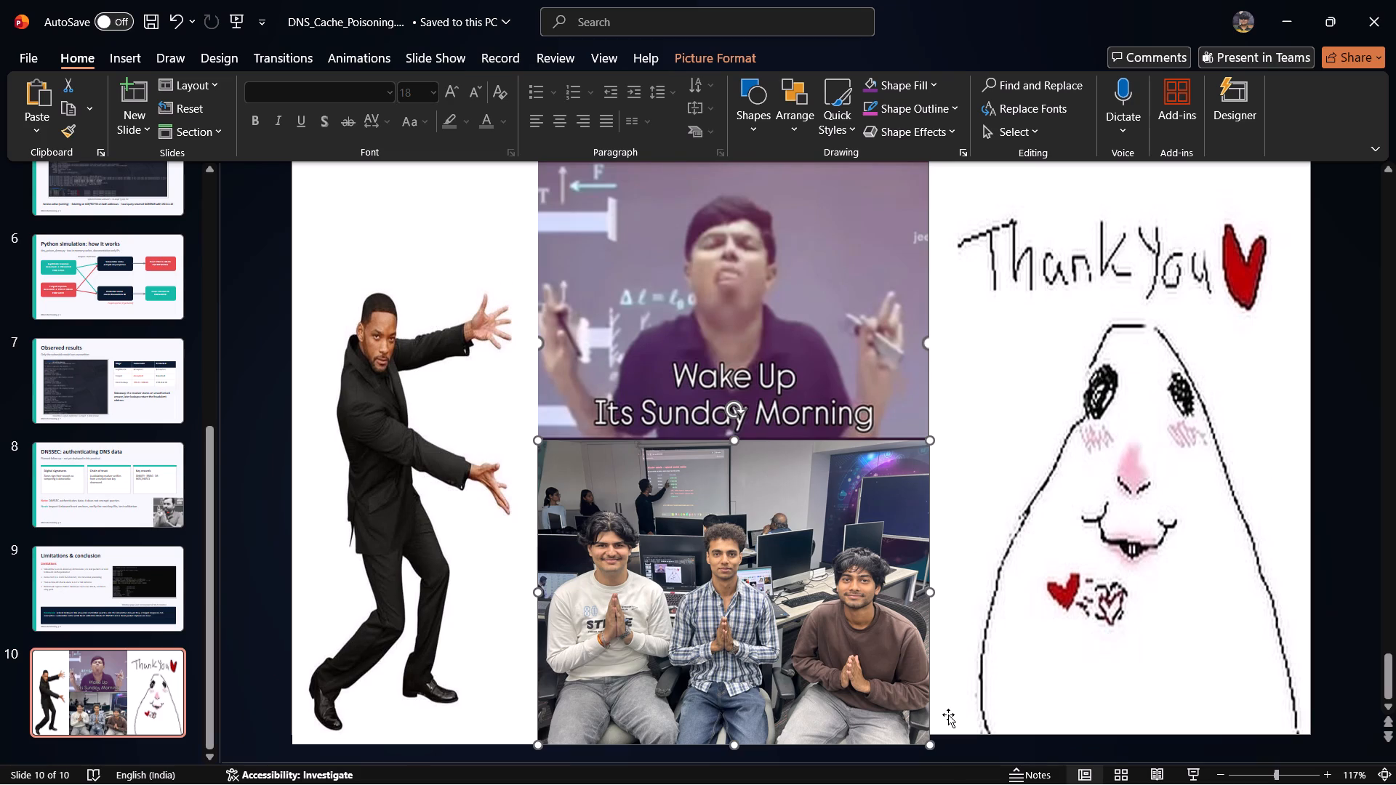
Shift the group photo slightly below the slide's bottom edge and stretch its top back up to meet the meme.
scroll(760, 694, "down", 1)
left_click_drag(766, 669, 771, 713)
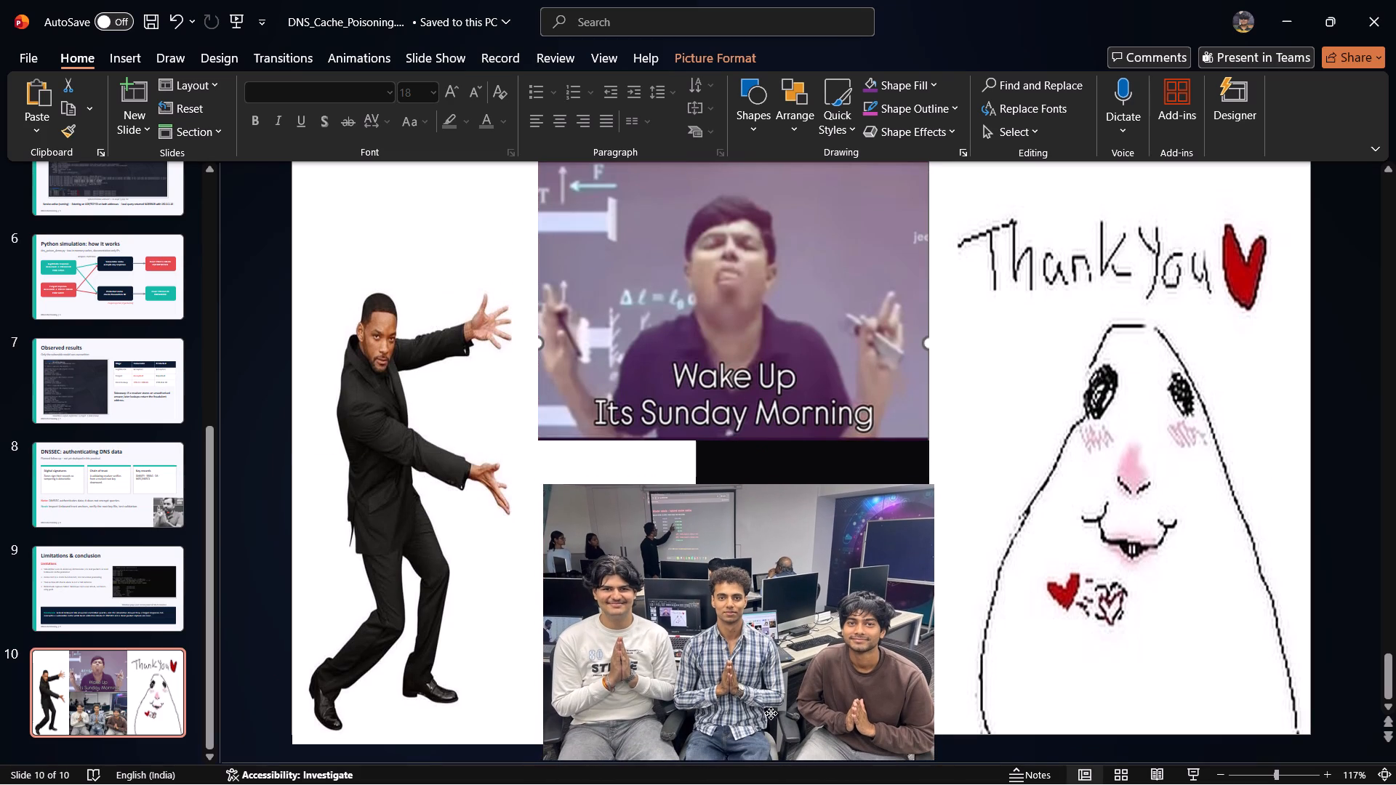
left_click_drag(771, 713, 770, 701)
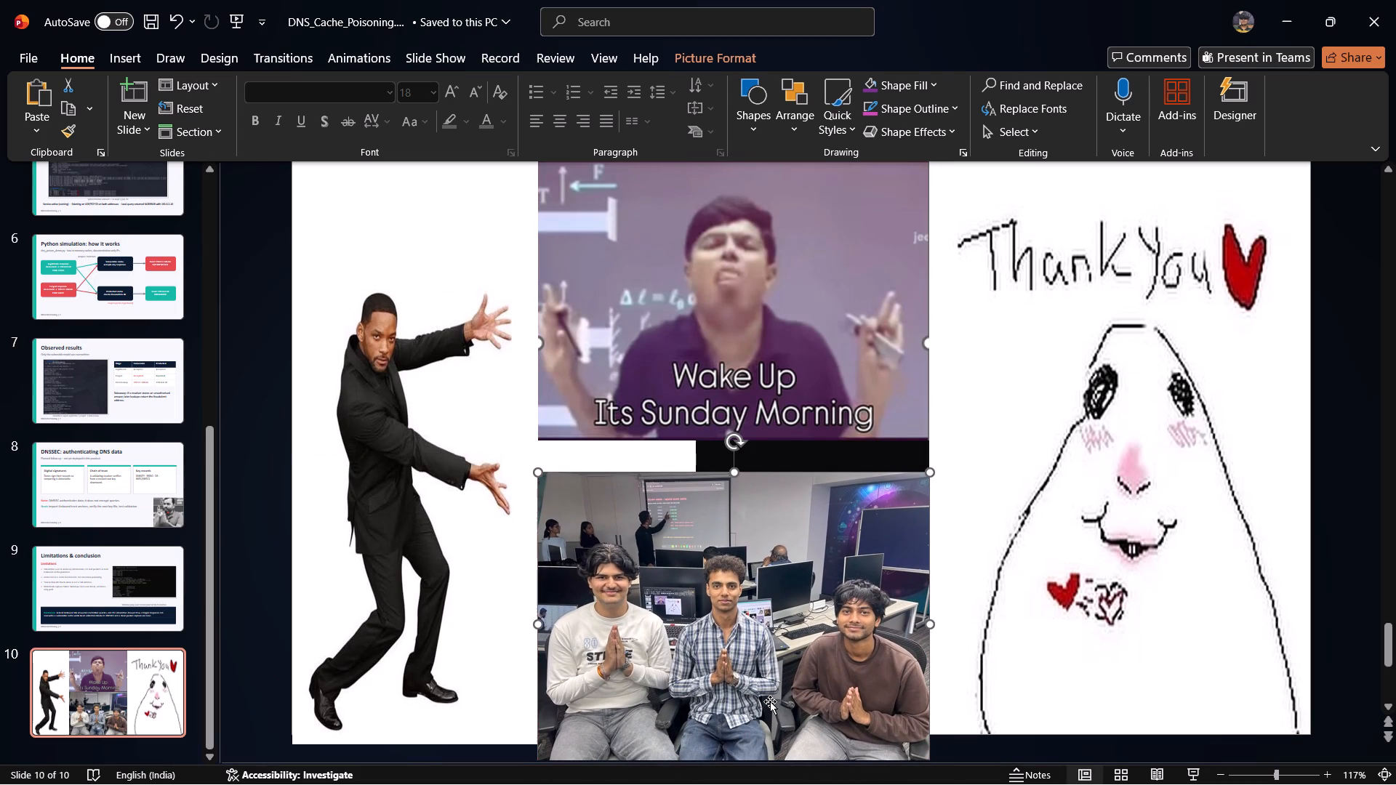
left_click_drag(732, 475, 733, 469)
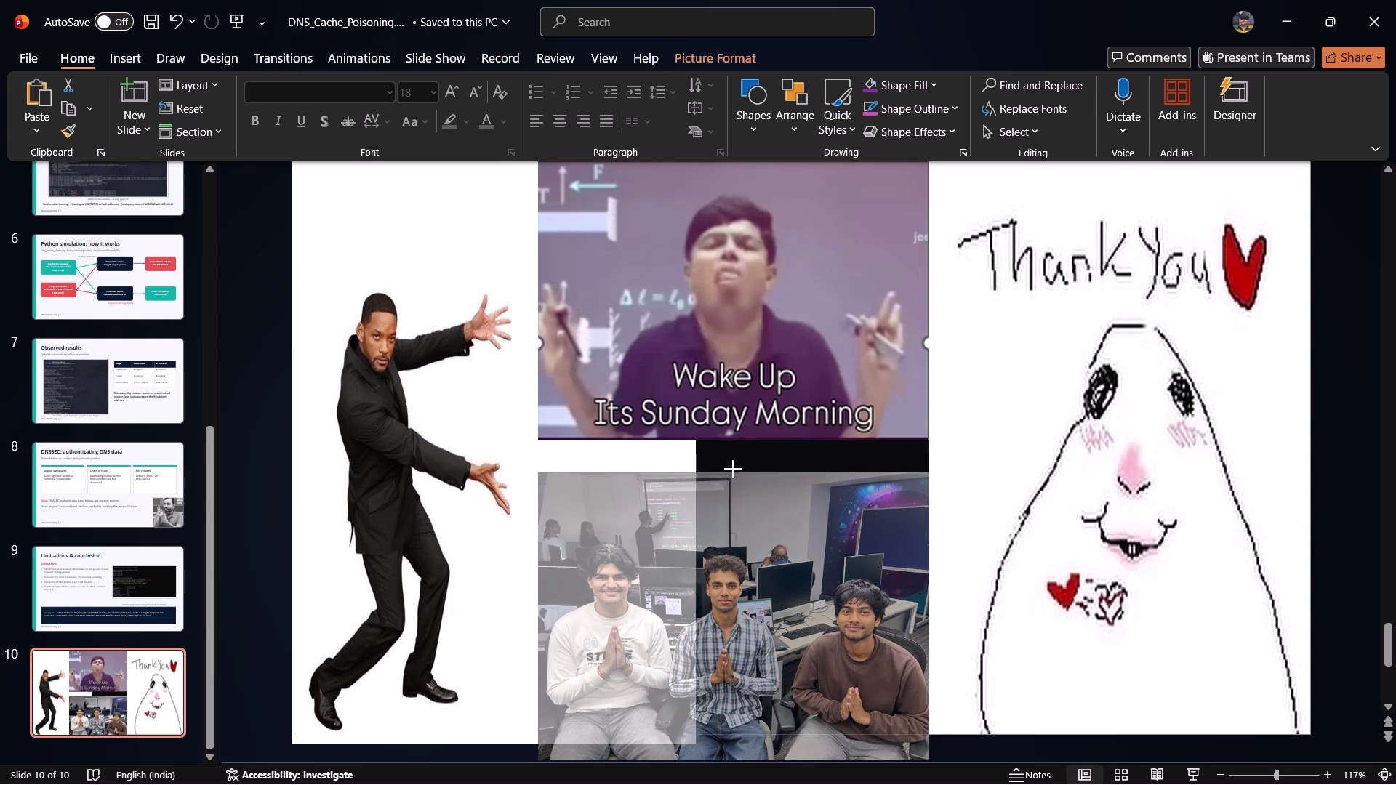
left_click_drag(733, 469, 732, 438)
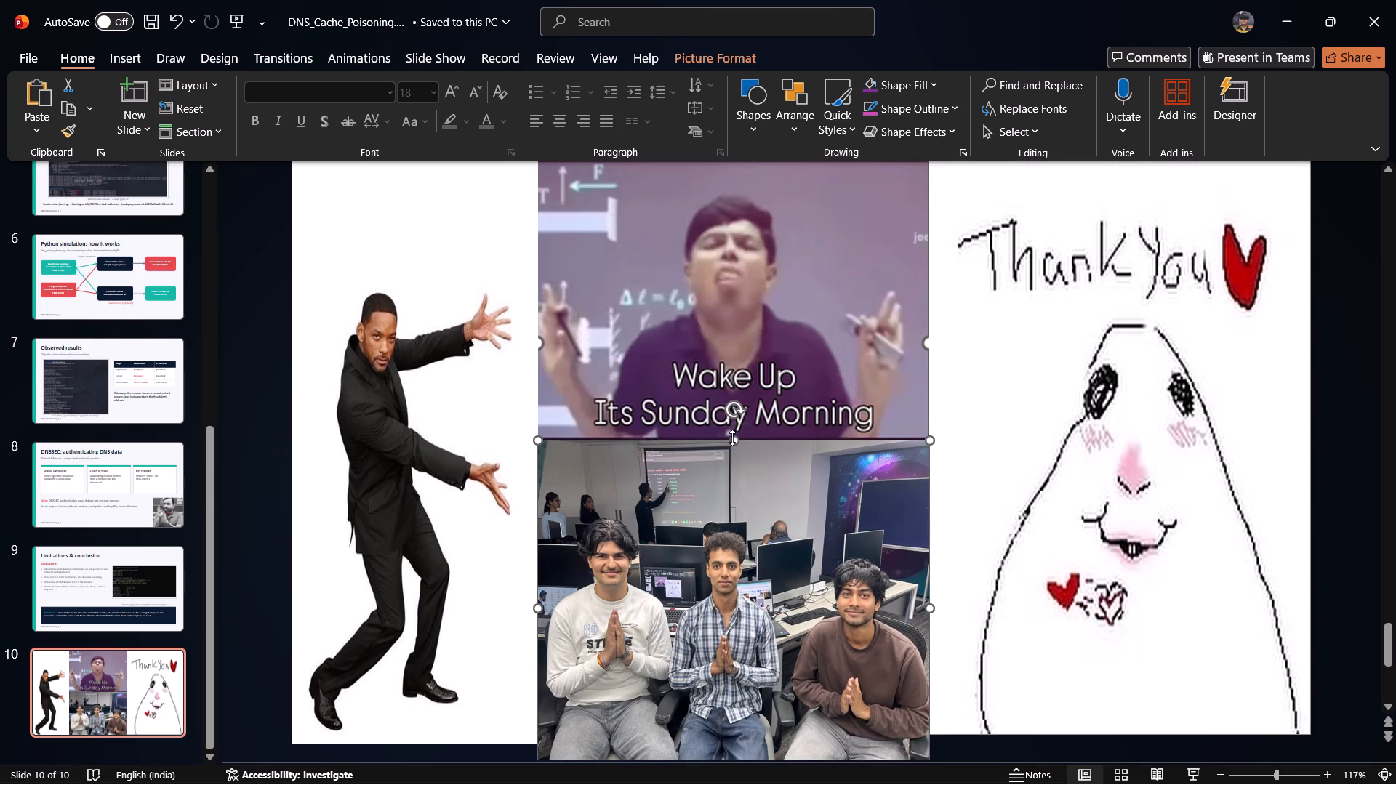
Run the slide show from the first slide through to the end to check the presentation.
key("F5")
key("Down")
key("Down")
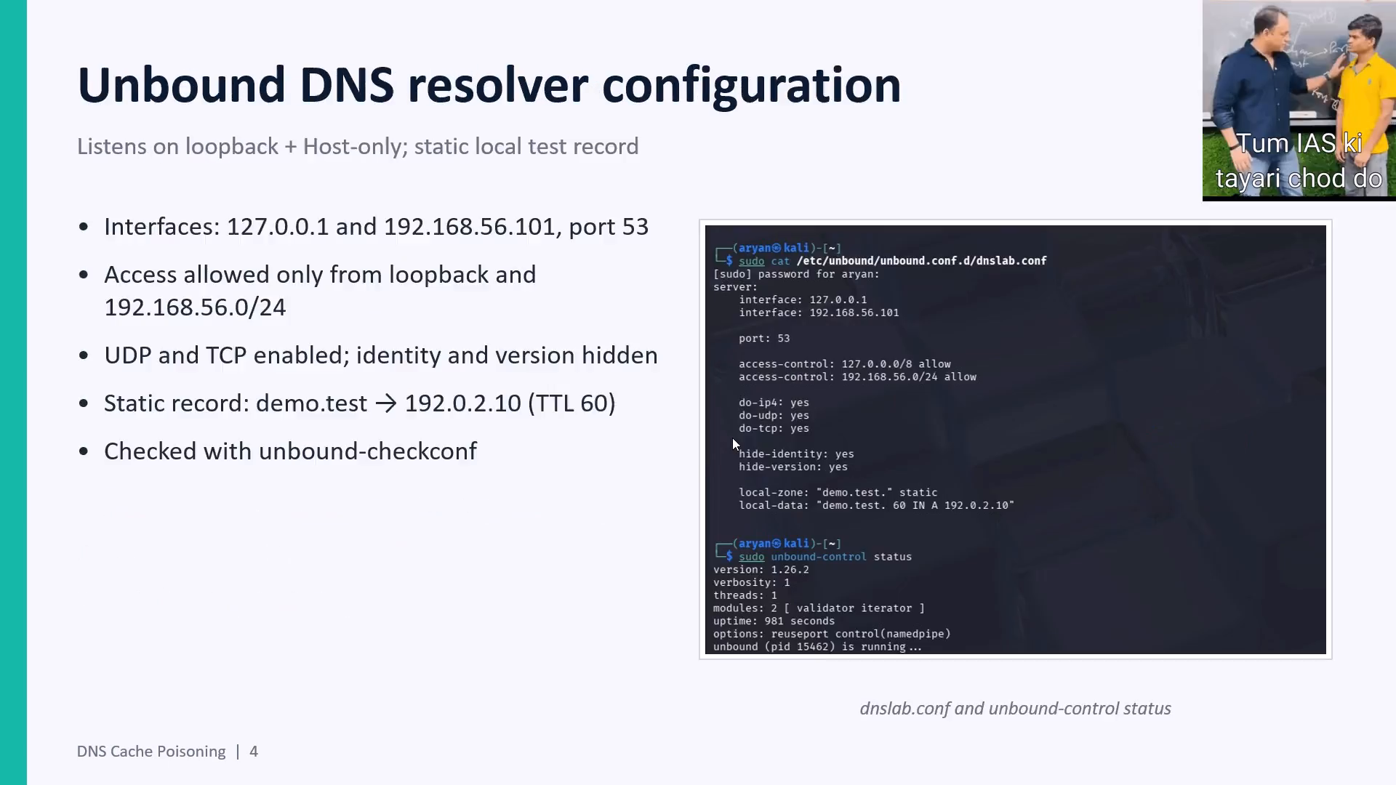
key("Down")
key("Down")
key("Down")
key("Down")
key("Down")
key("Down")
key("Down")
key("Down")
key("Down")
key("Up")
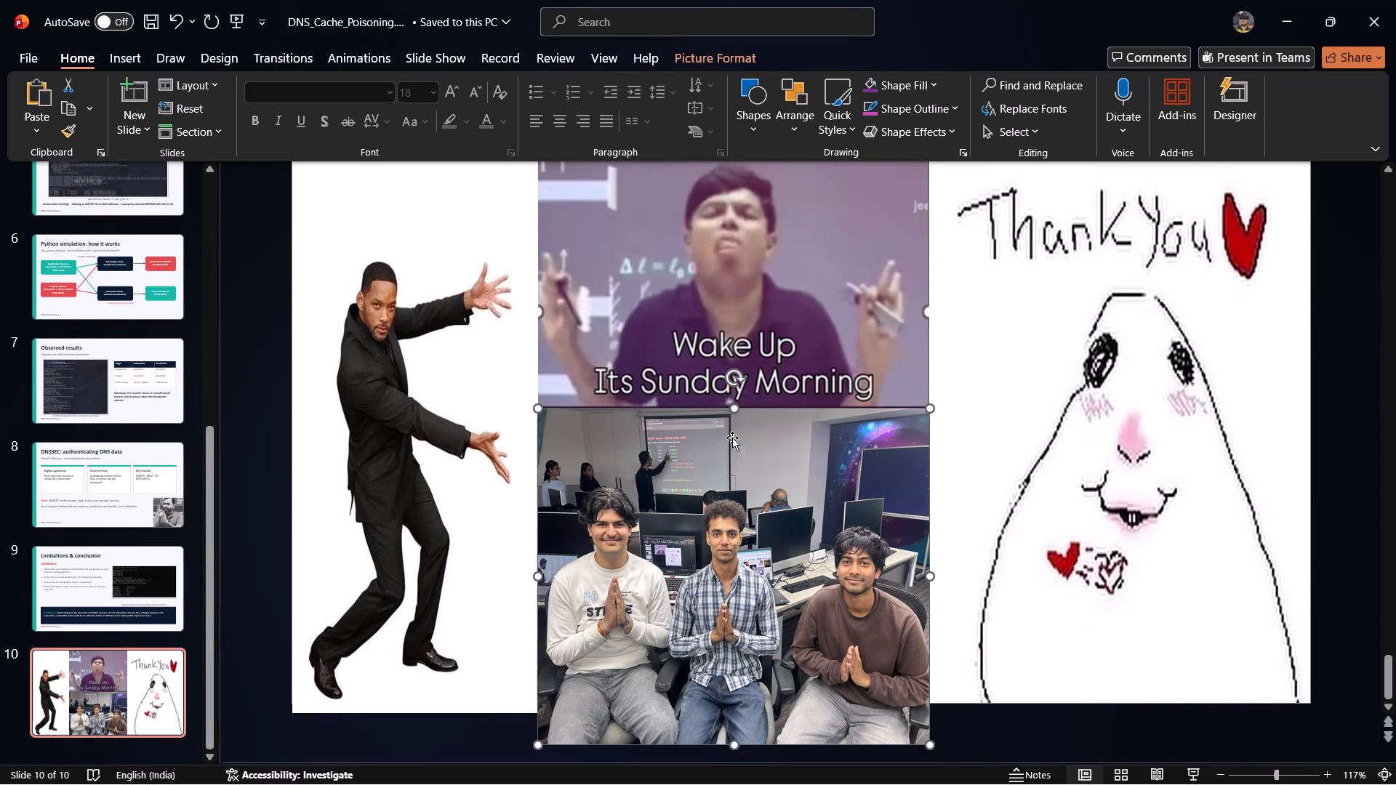
Replay the slide show from the start, rechecking the lab and resolver slides before going to the closing thank-you collage.
key("F5")
key("Up")
key("Down")
key("Down")
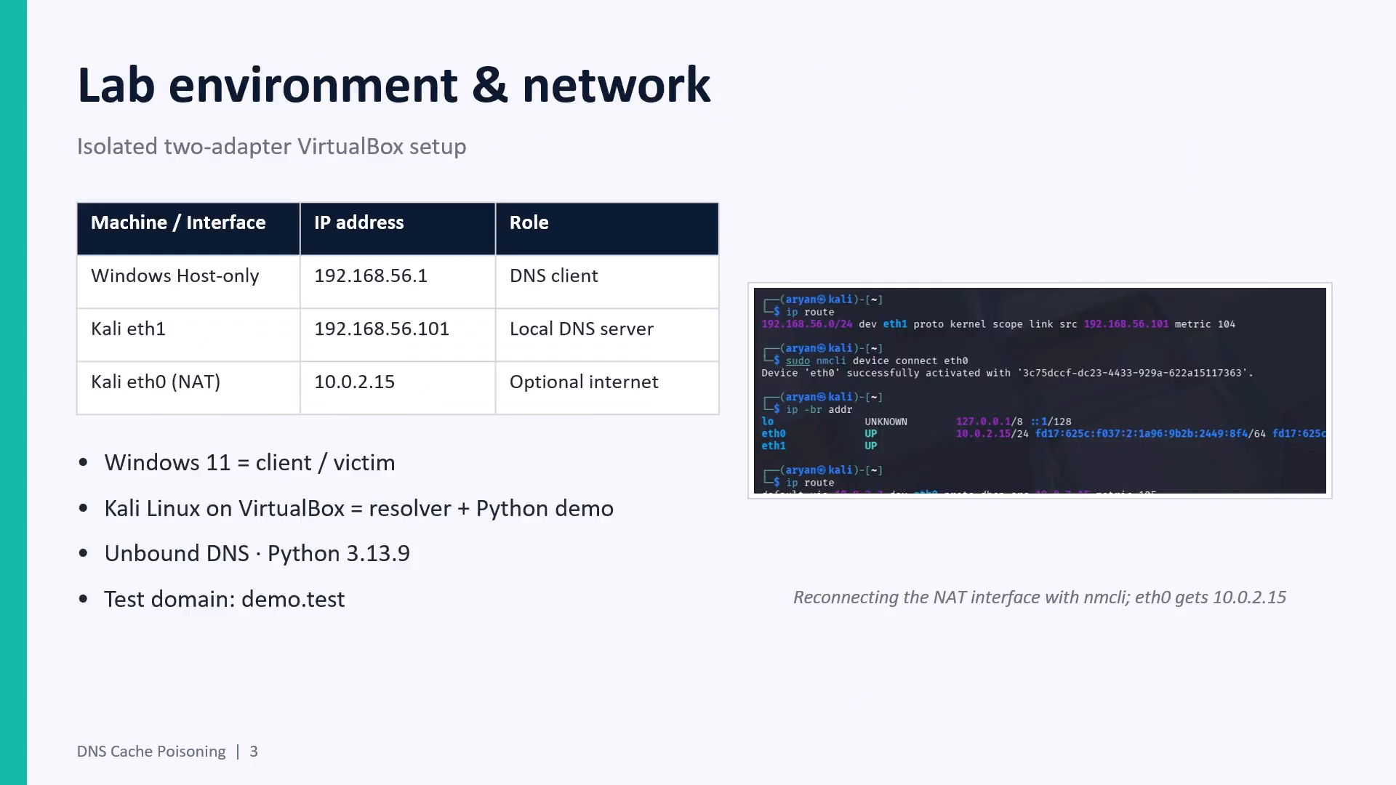
key("Down")
key("Down")
key("Down")
key("Down")
key("Up")
key("Up")
key("Up")
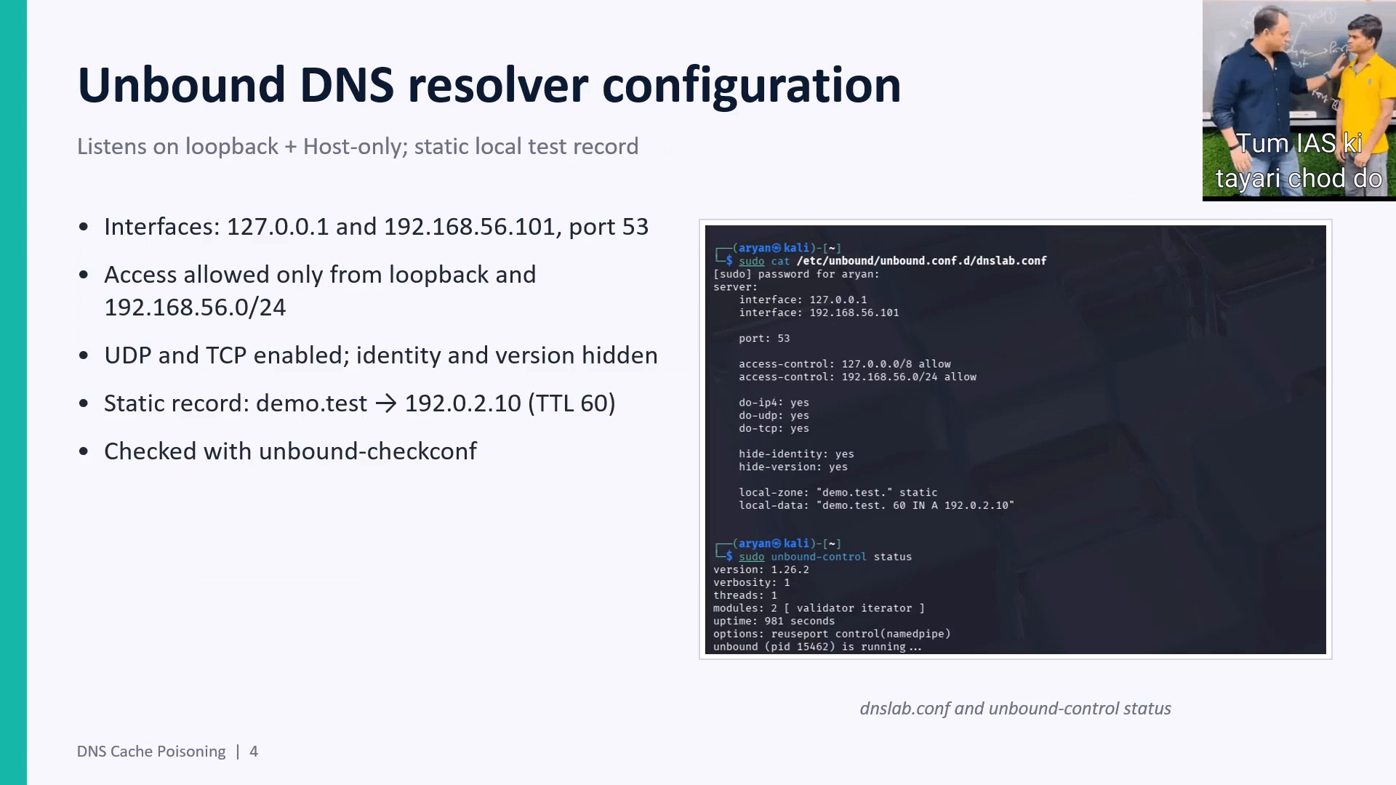
key("Down")
key("Down")
key("Down")
key("Down")
key("Down")
key("End")
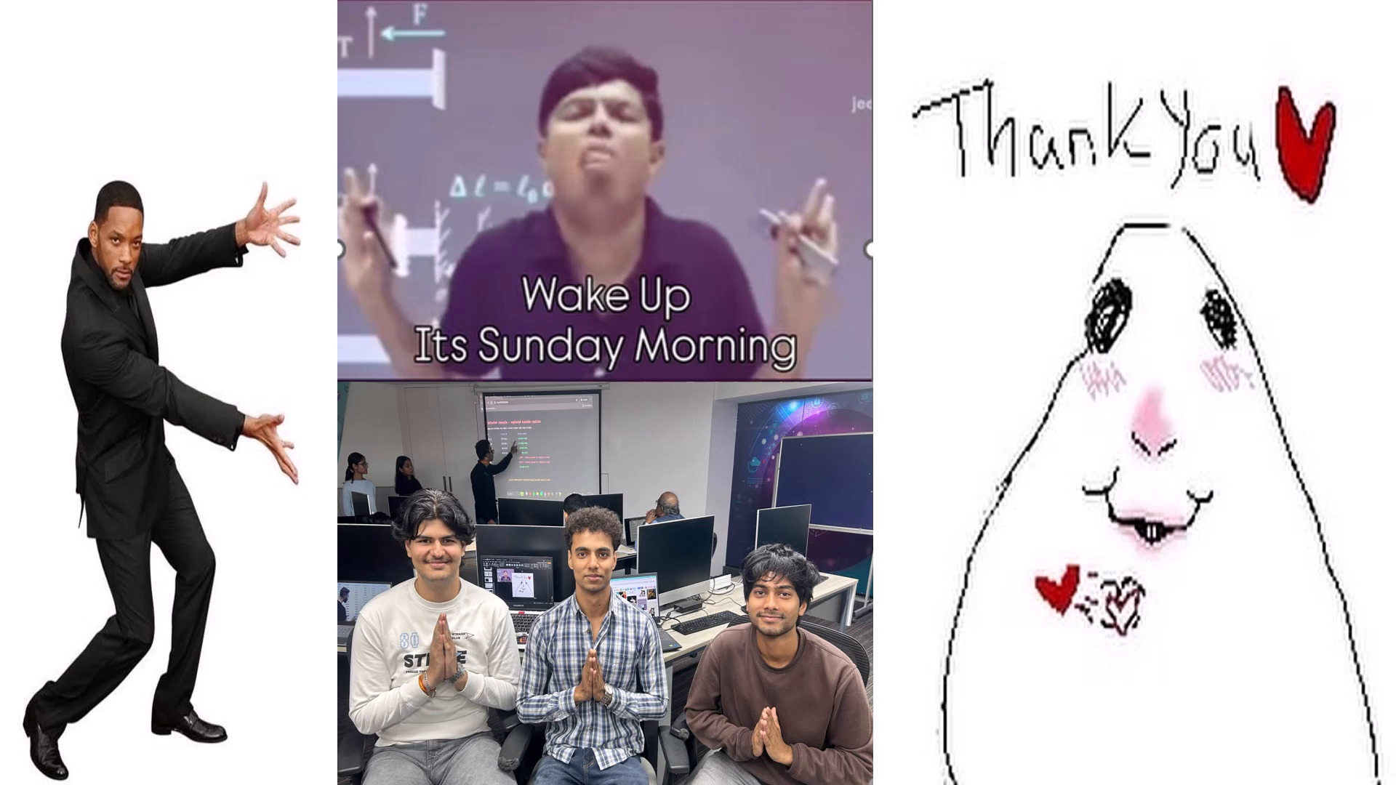
Review the Python simulation, observed results, DNSSEC and conclusion slides in the show, return to the thank-you slide and end the show.
key("Up")
key("Up")
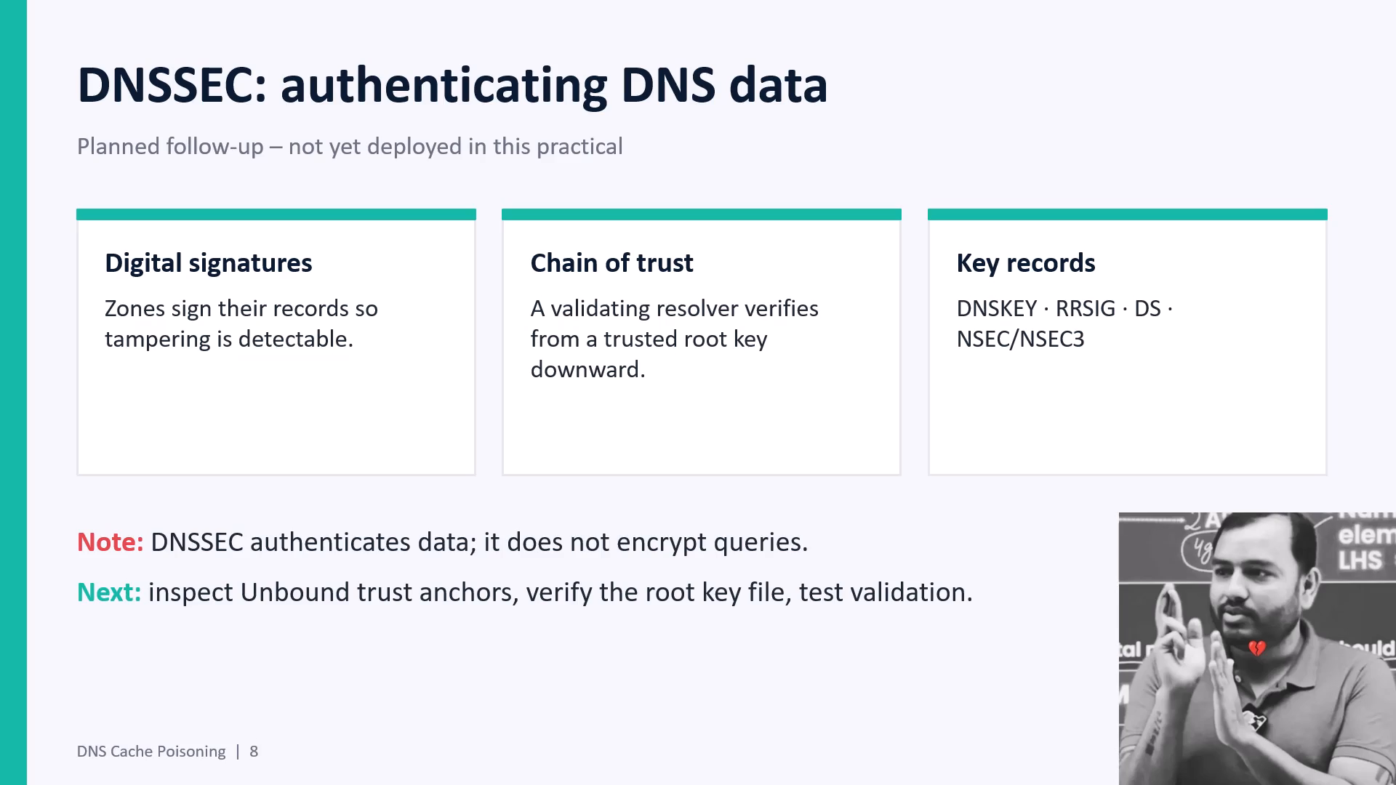
key("Up")
key("Up")
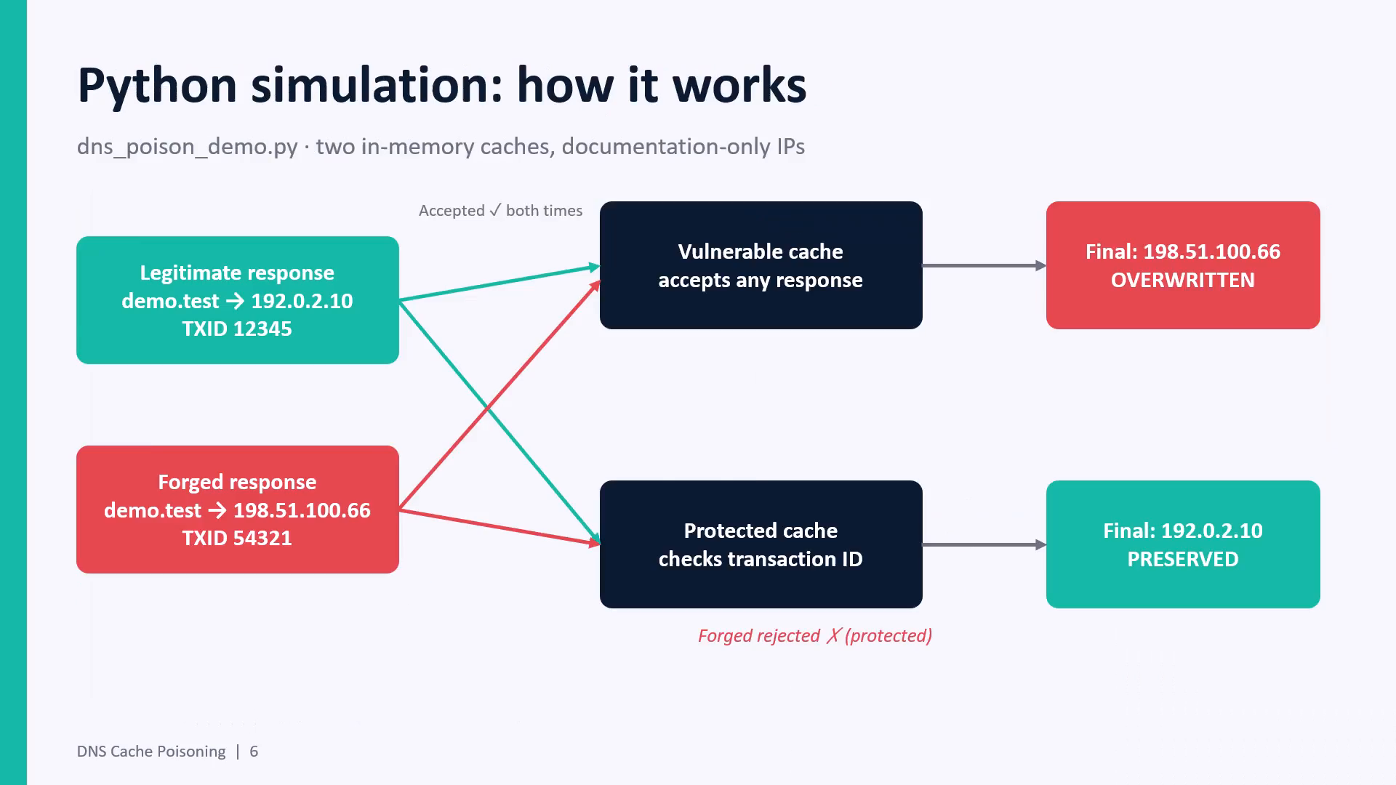
key("Up")
key("Down")
key("Down")
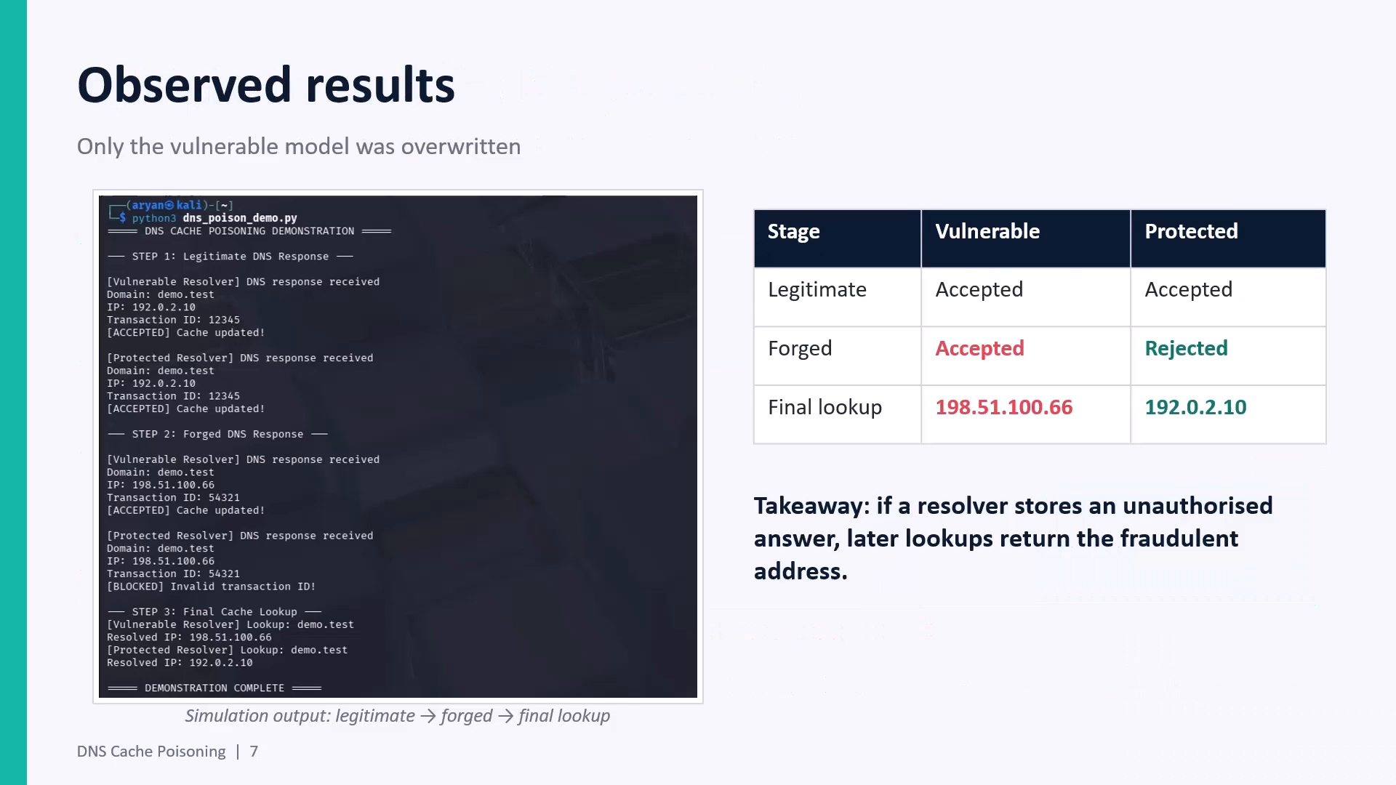
key("Down")
key("Down")
key("Down")
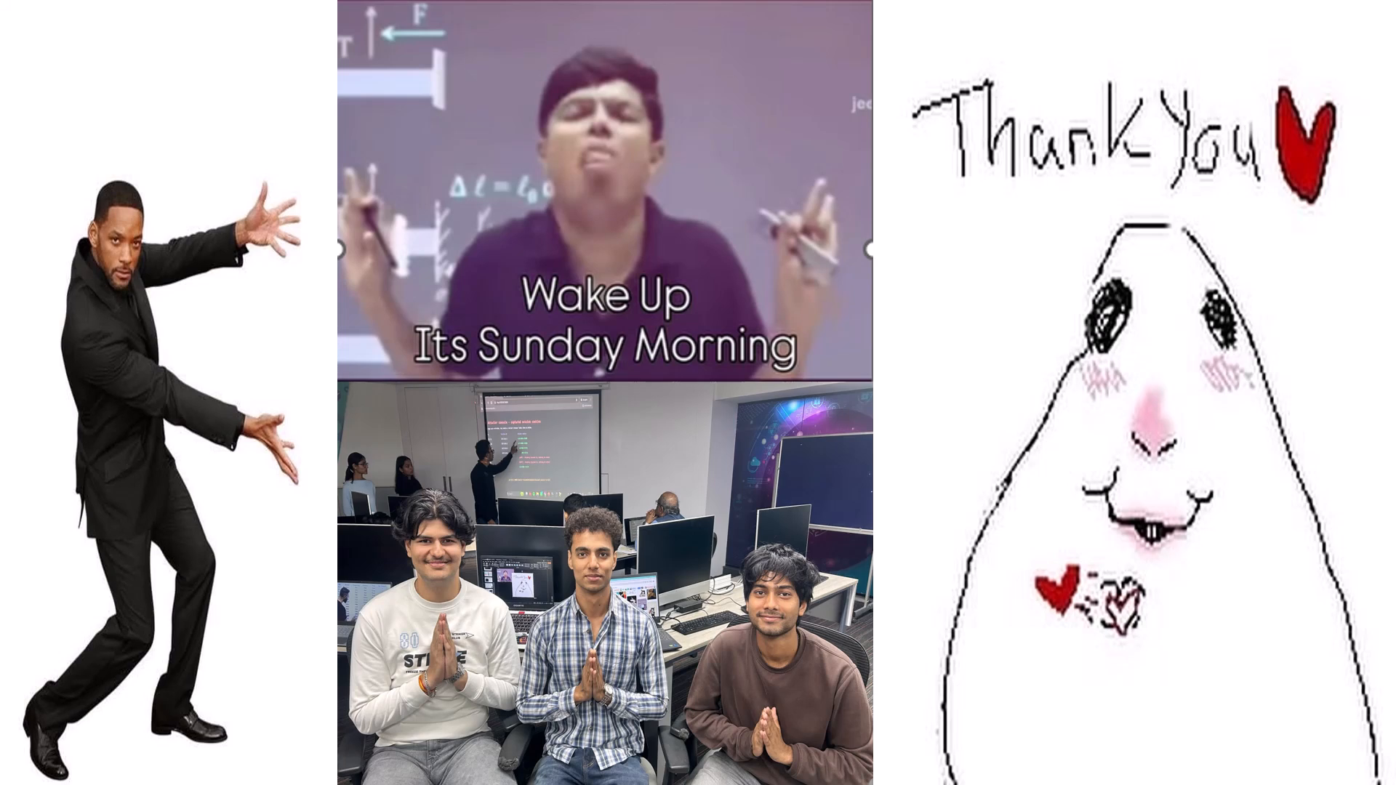
key("Escape")
Lower the group photo a little further past the slide's bottom edge and stretch its top up flush against the meme.
left_click_drag(778, 556, 777, 581)
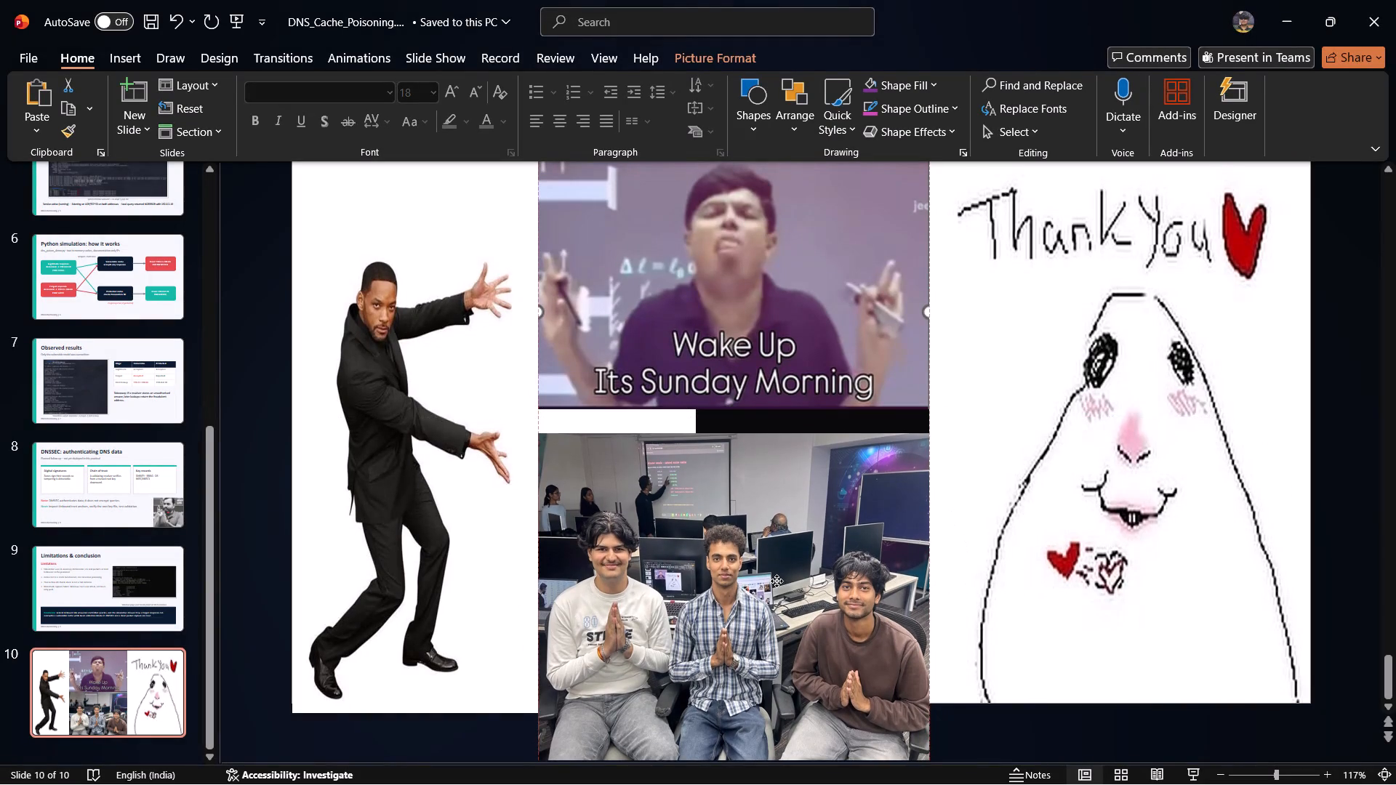
left_click_drag(777, 581, 777, 589)
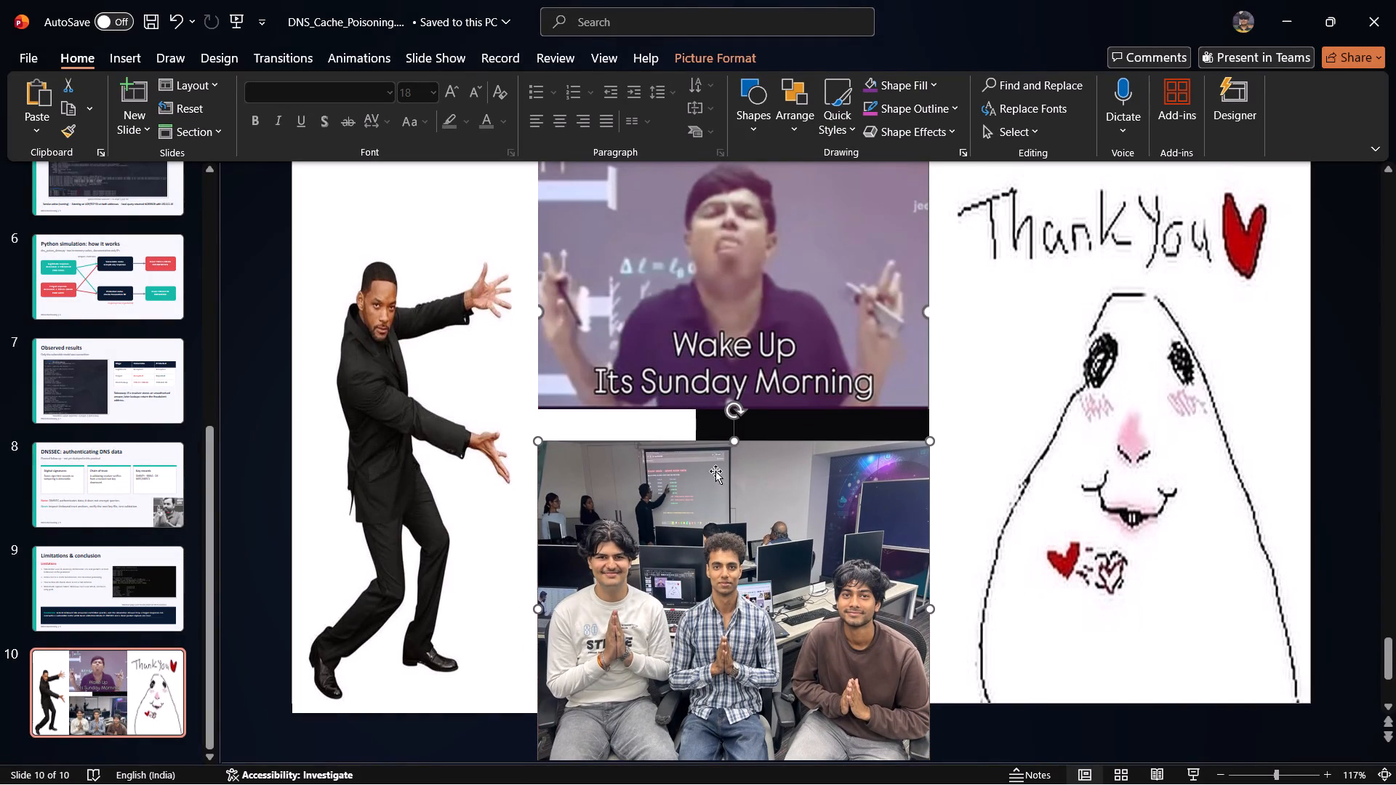
left_click_drag(733, 445, 731, 418)
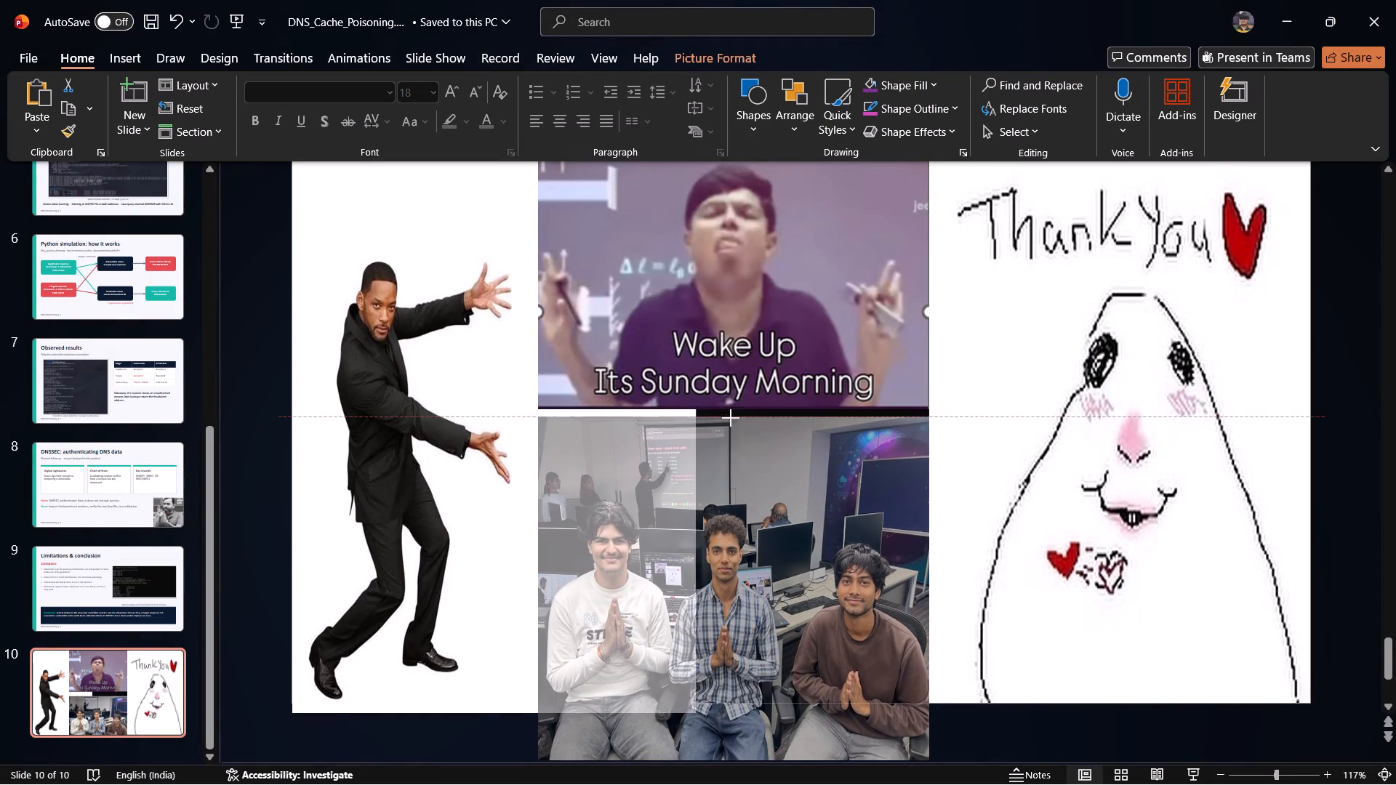
left_click_drag(731, 418, 731, 410)
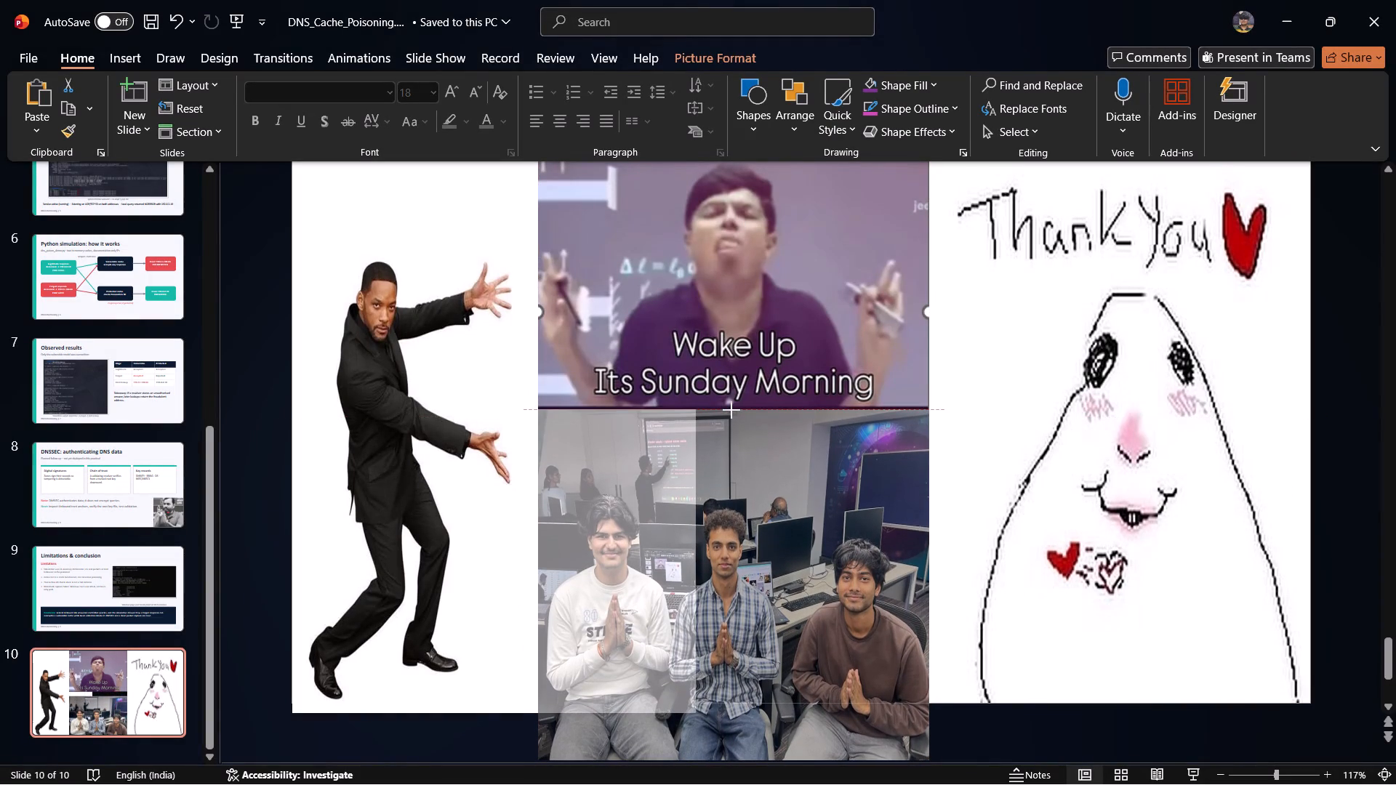
left_click_drag(731, 410, 731, 404)
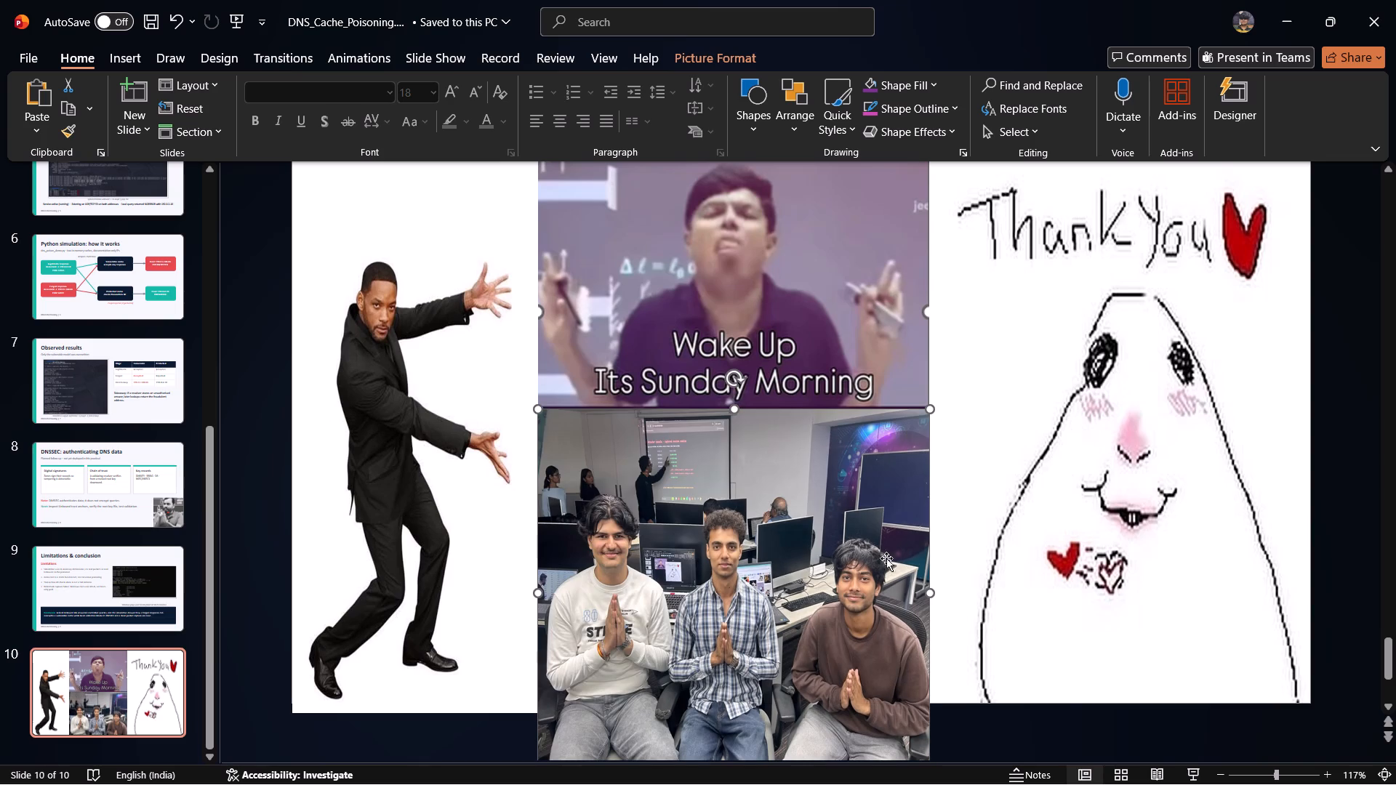
left_click(1259, 736)
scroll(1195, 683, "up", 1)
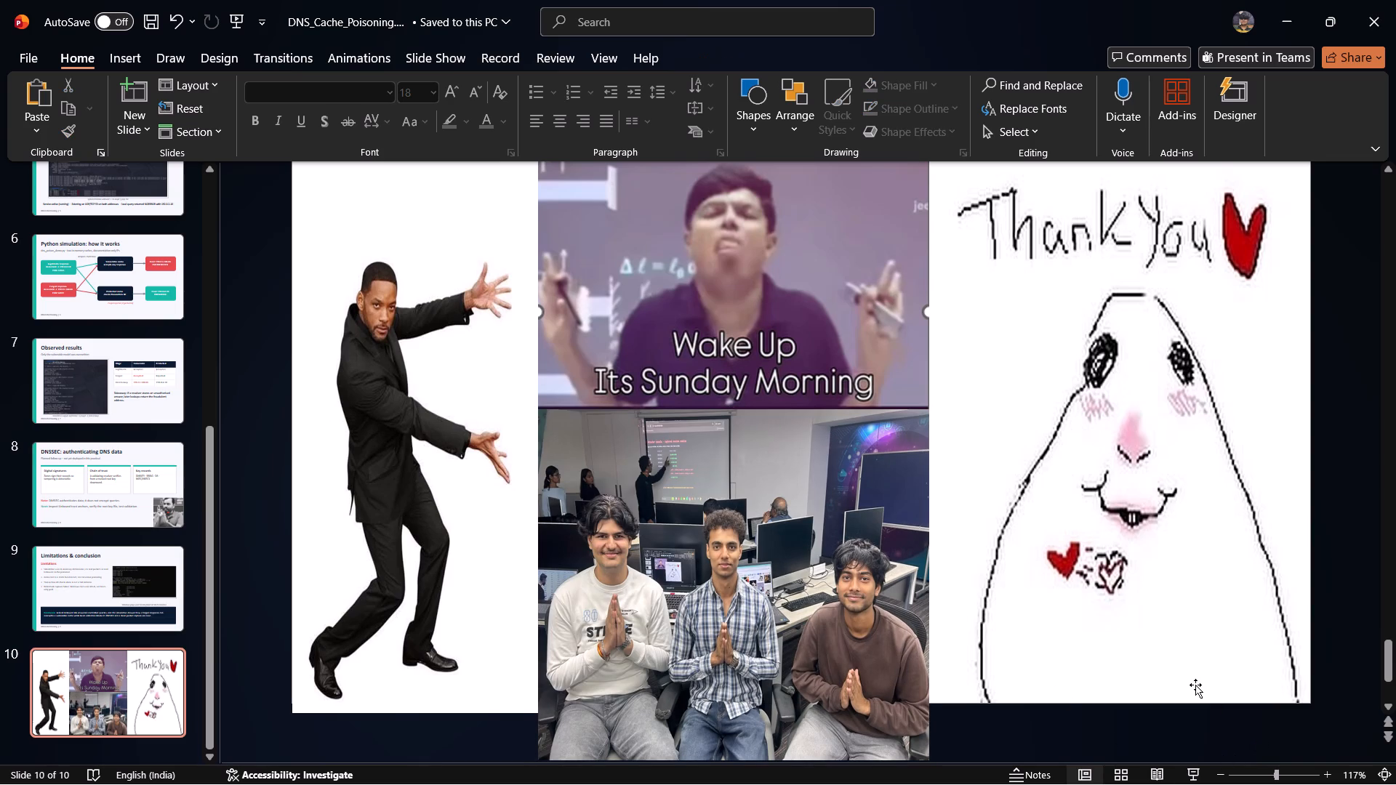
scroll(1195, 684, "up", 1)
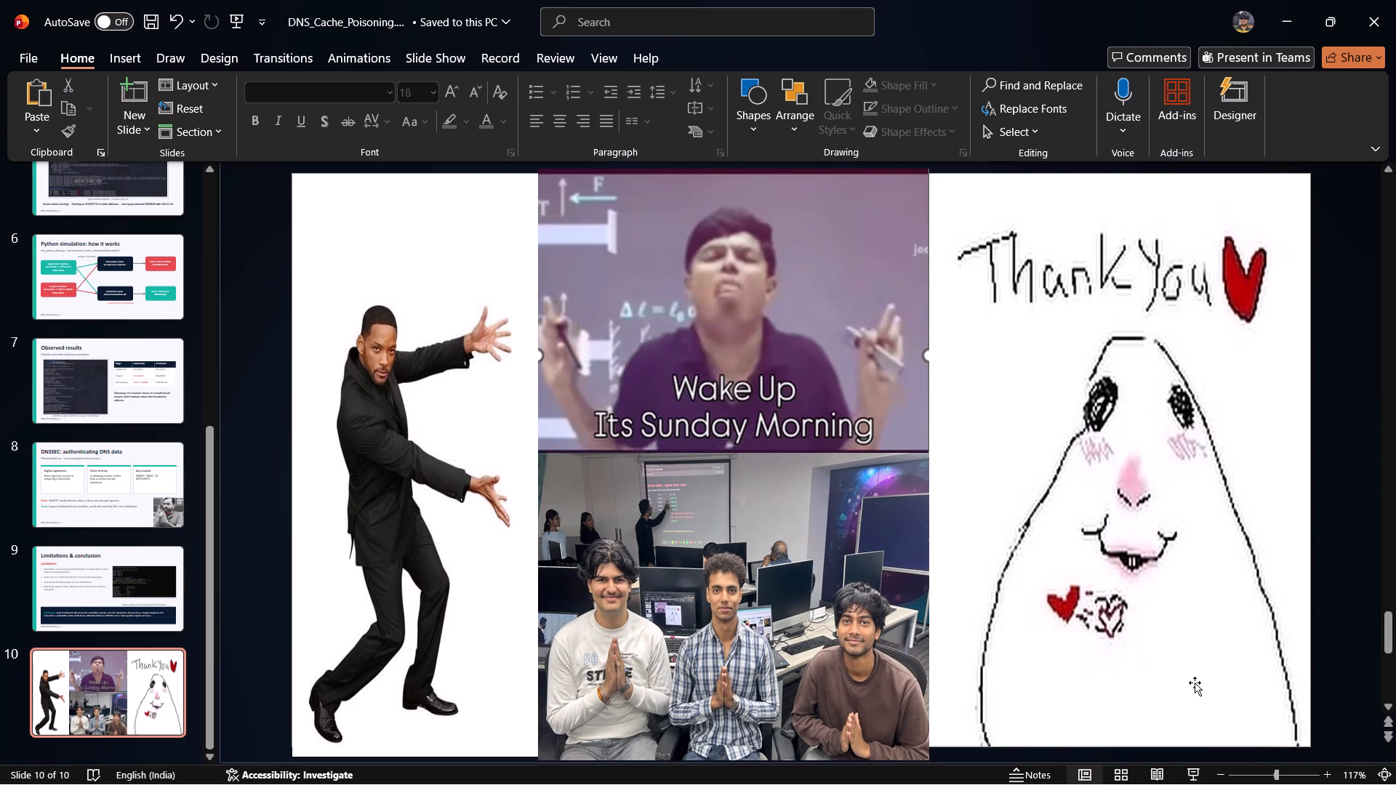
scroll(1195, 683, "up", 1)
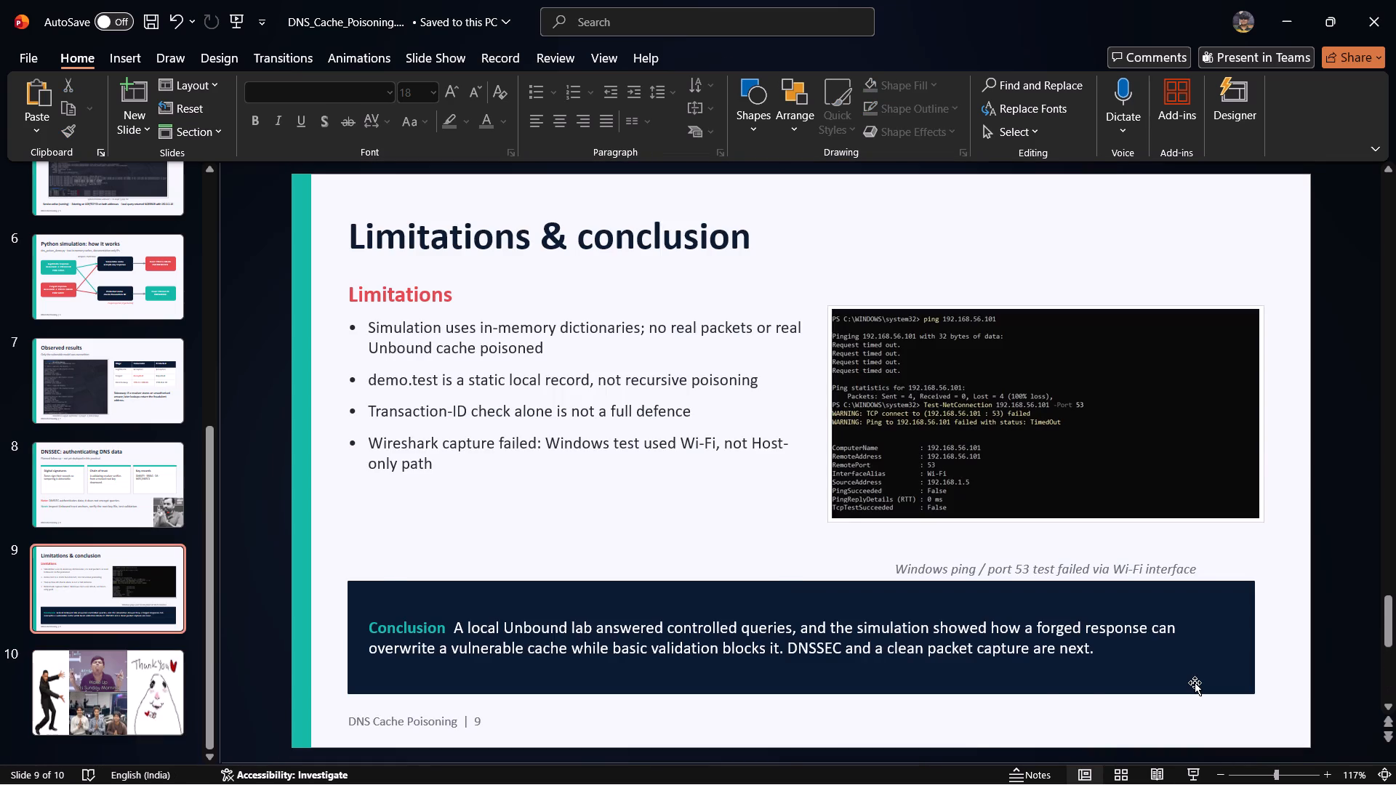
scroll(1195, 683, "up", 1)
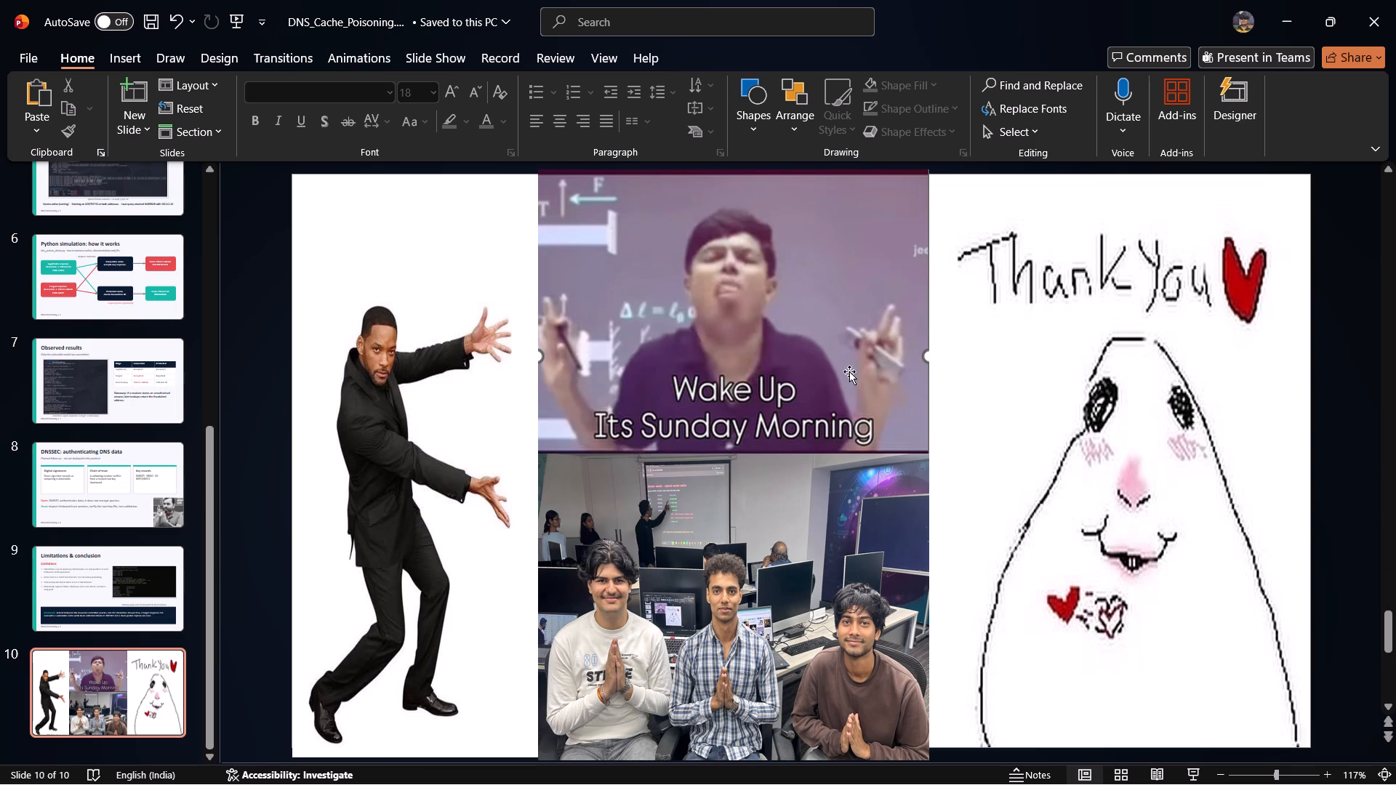
Save the DNS Cache Poisoning presentation and go back to its opening title slide.
key("ctrl+s")
scroll(484, 403, "up", 13)
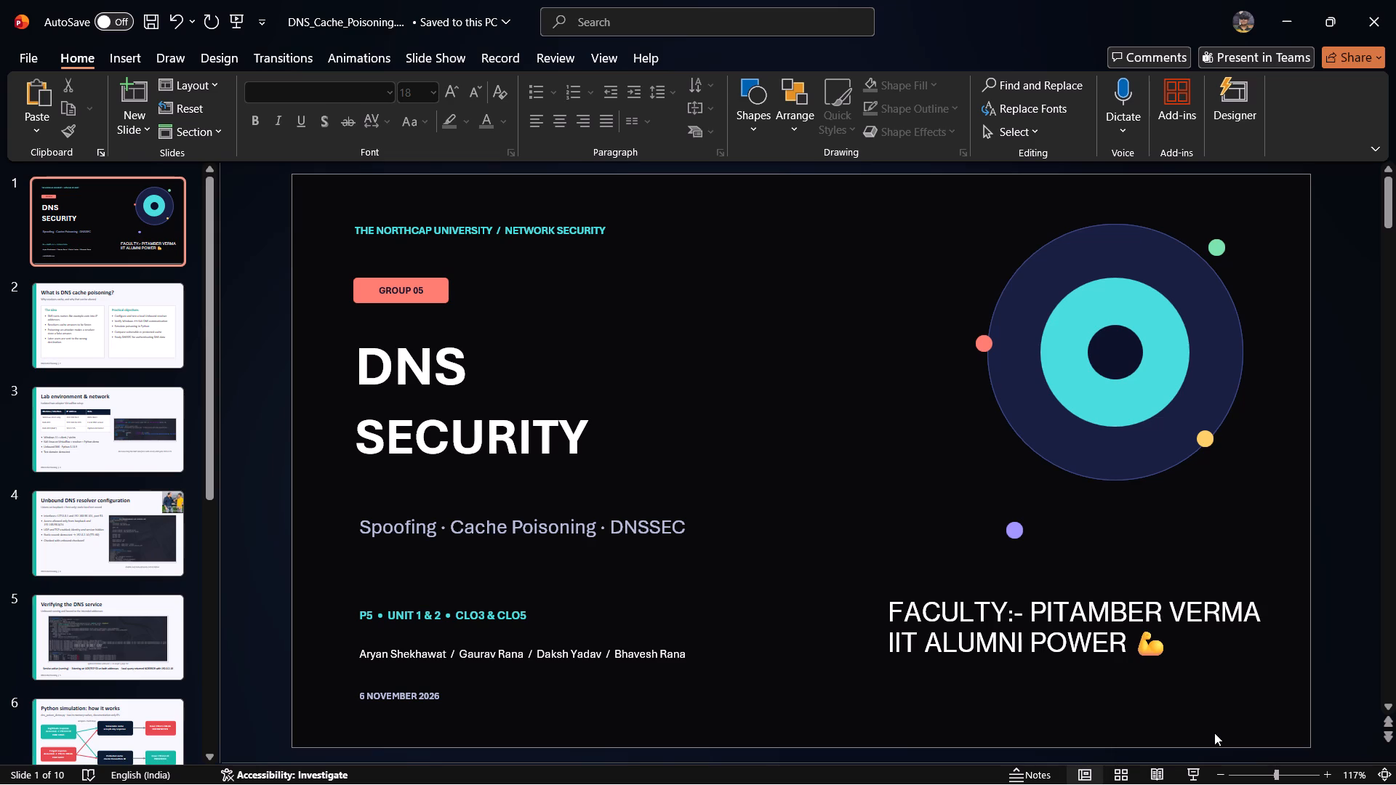
Switch from the presentation to another open window.
key("alt+Tab")
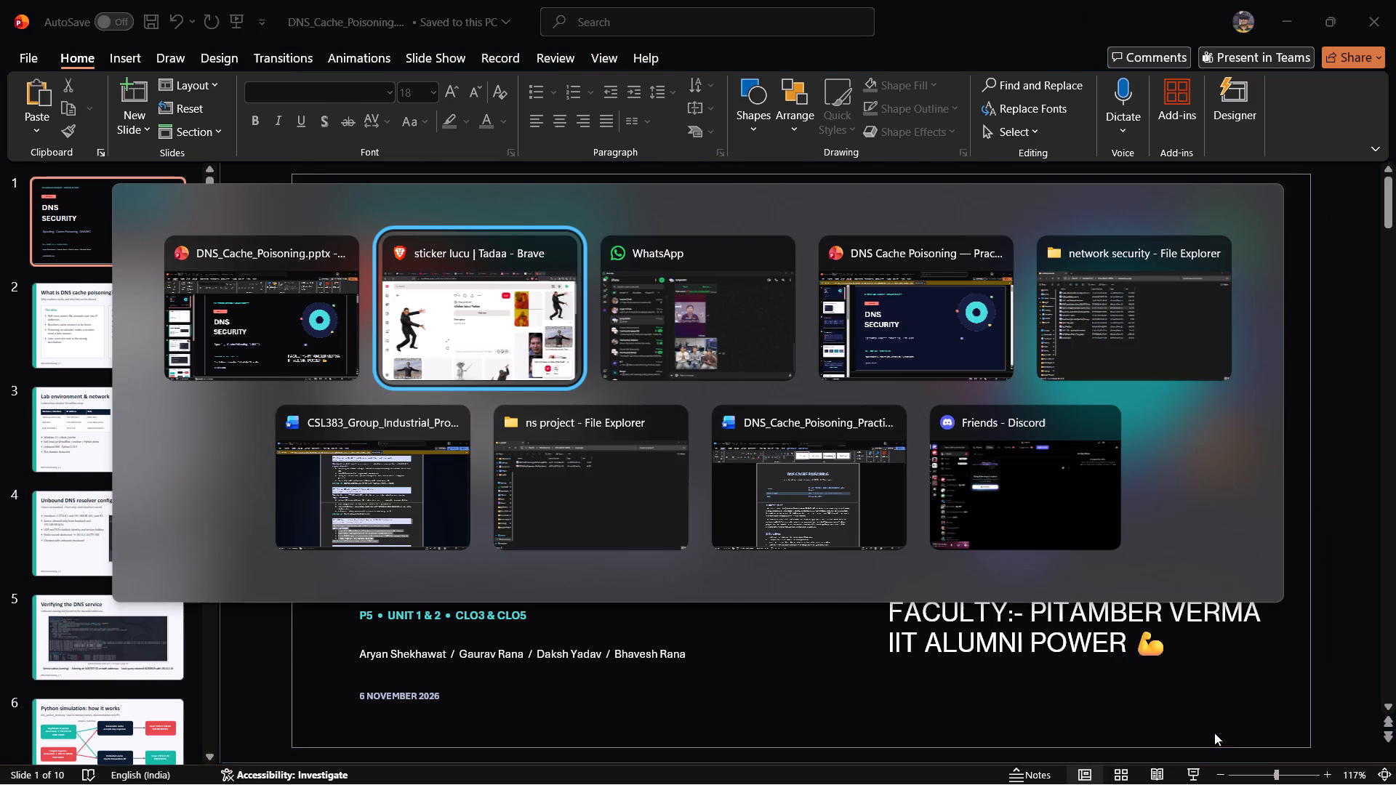
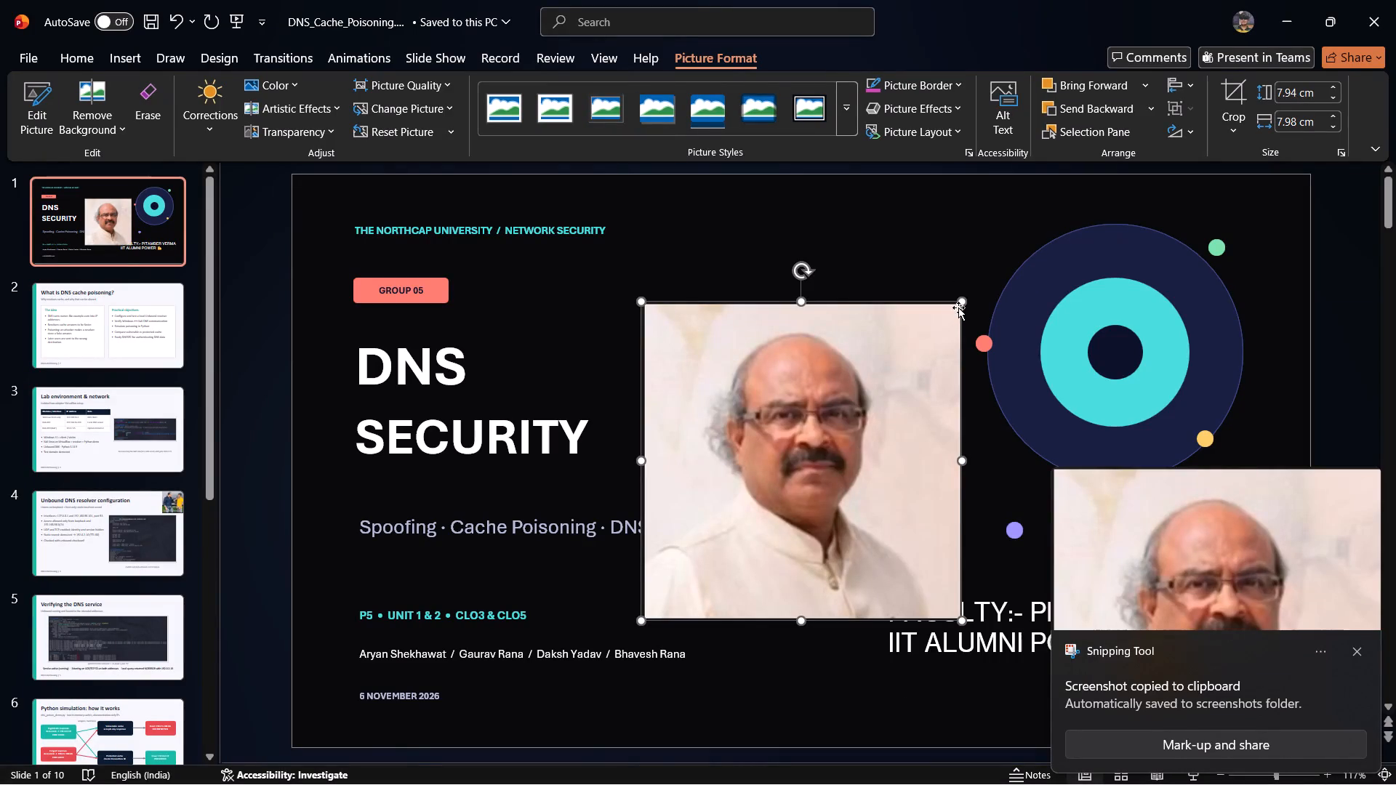
Shrink the faculty portrait on the title slide to about 3 × 3 cm and fit it into the slide's bottom-right corner below the faculty text.
left_click_drag(961, 302, 760, 457)
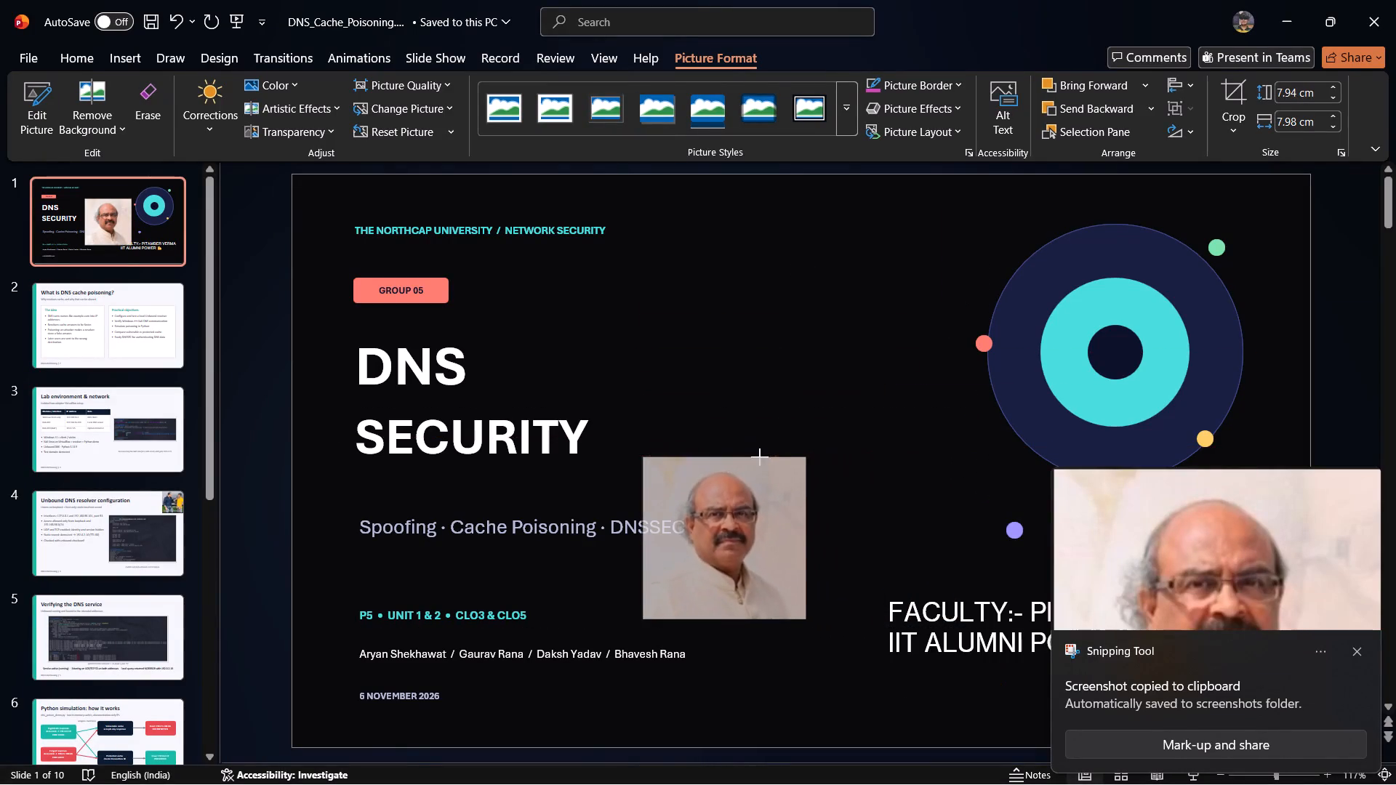
left_click_drag(760, 457, 758, 459)
left_click_drag(730, 528, 894, 609)
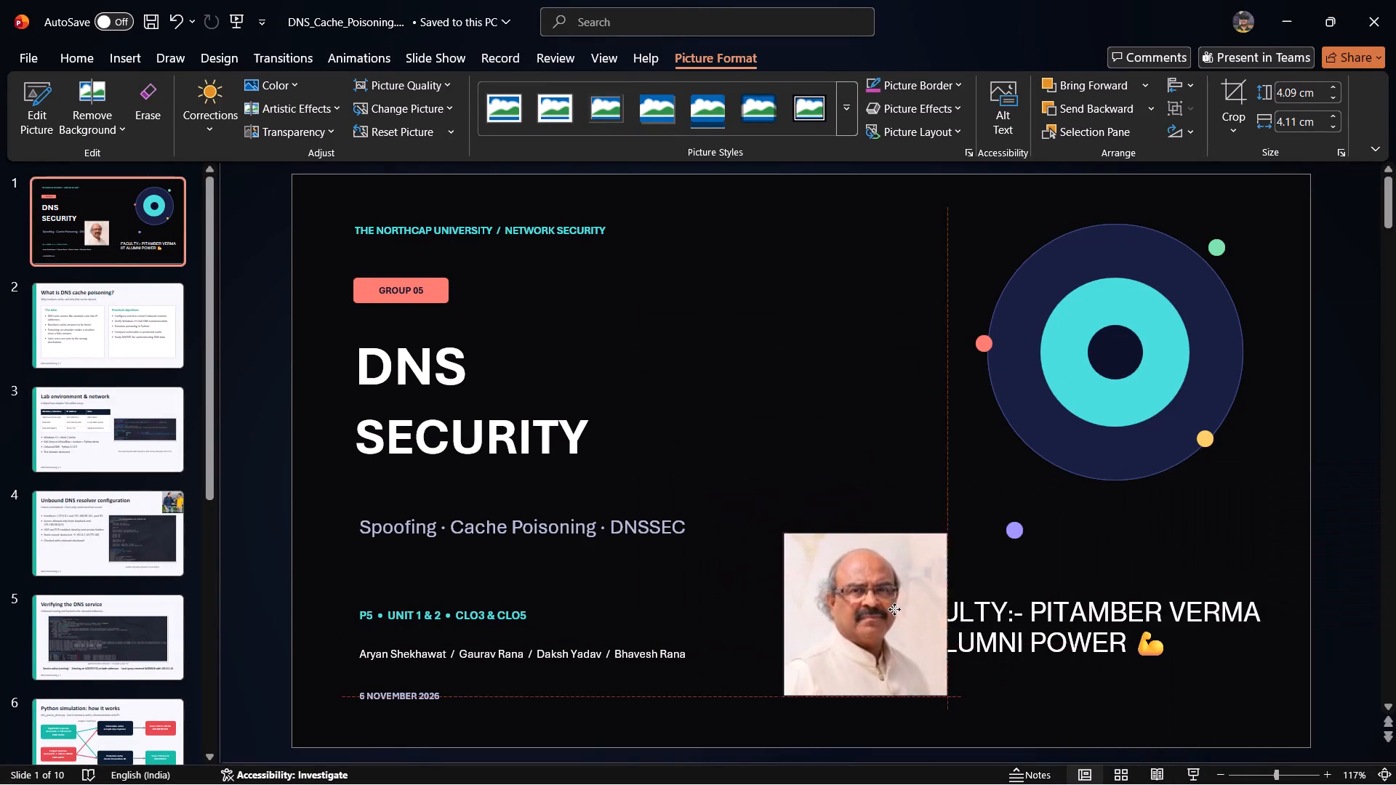
left_click_drag(894, 609, 1203, 654)
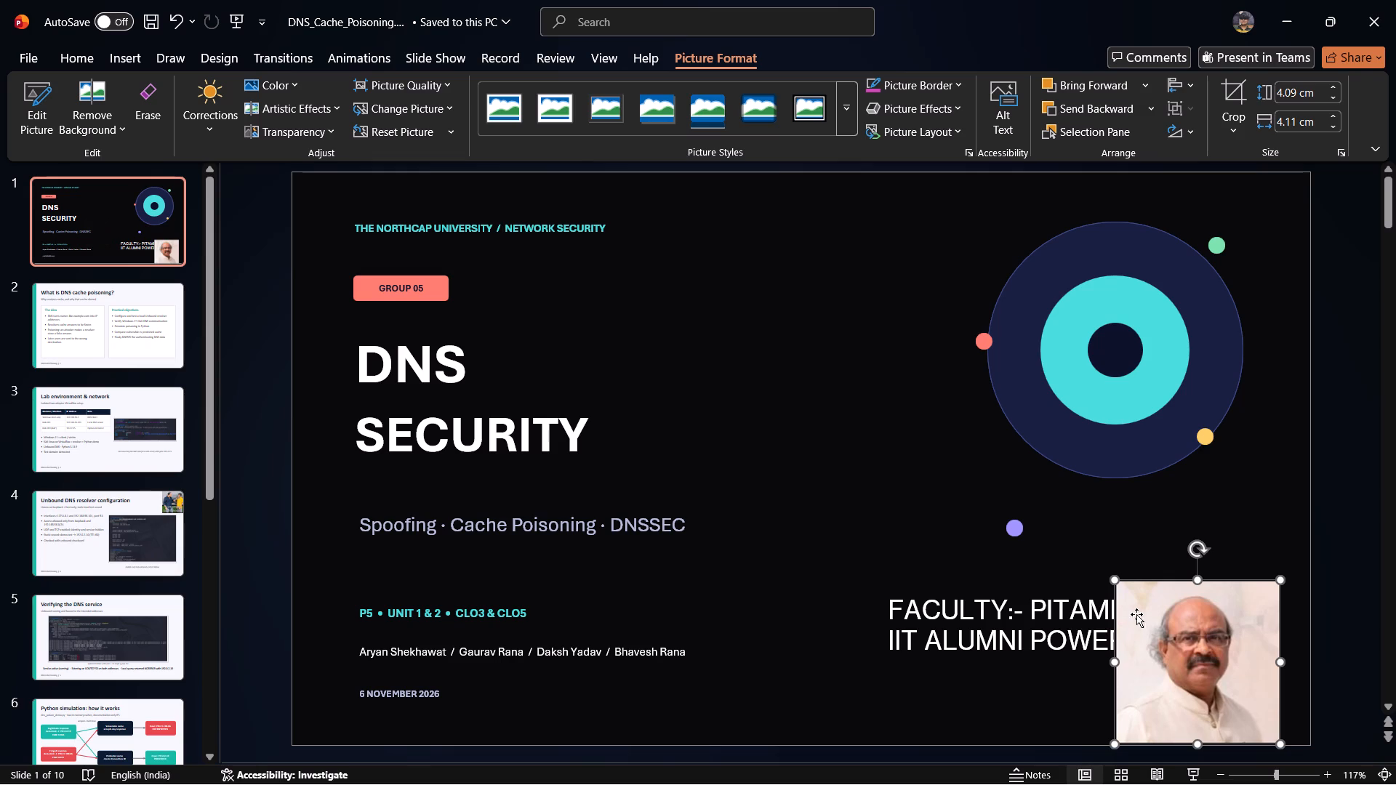
left_click_drag(1115, 582, 1183, 622)
left_click_drag(1227, 667, 1254, 667)
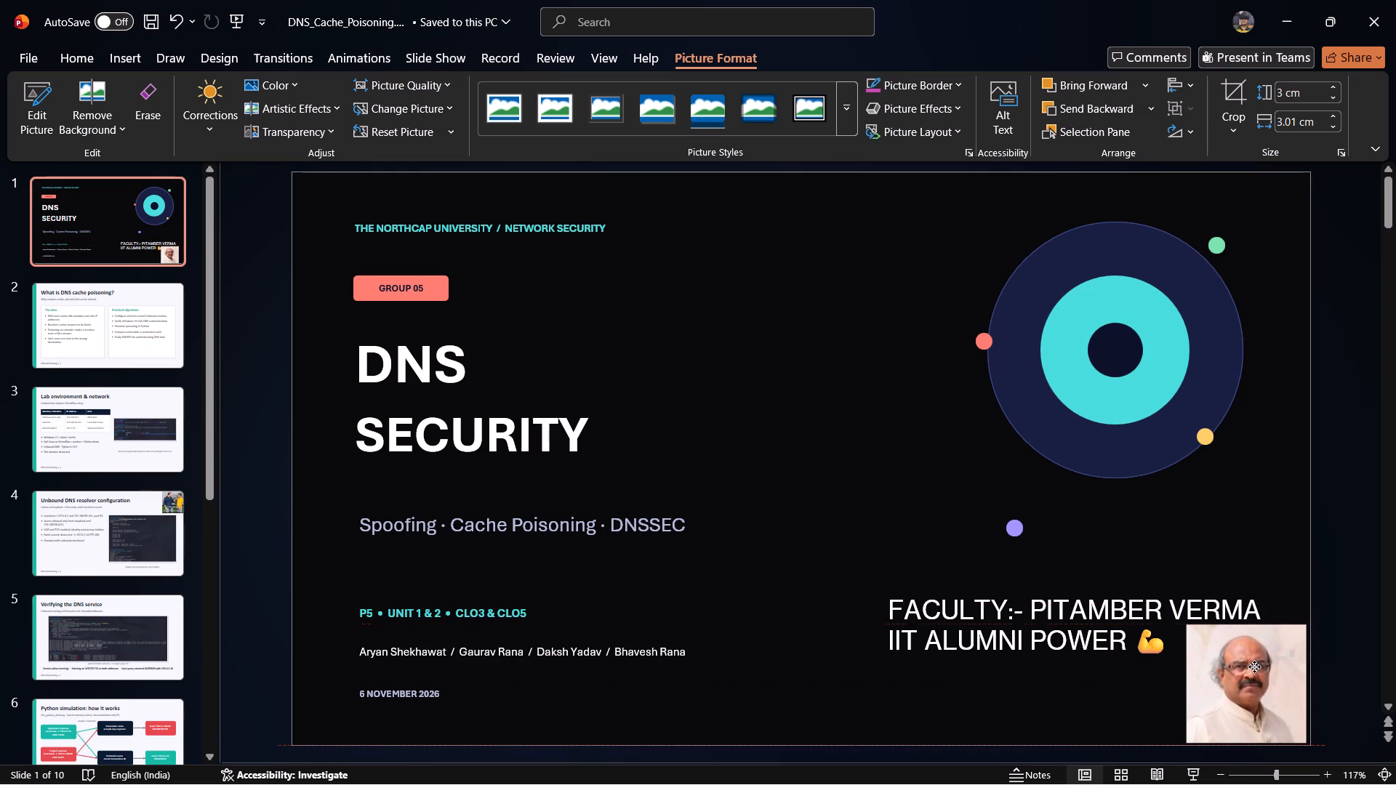
left_click_drag(1254, 667, 1257, 666)
left_click(1344, 599)
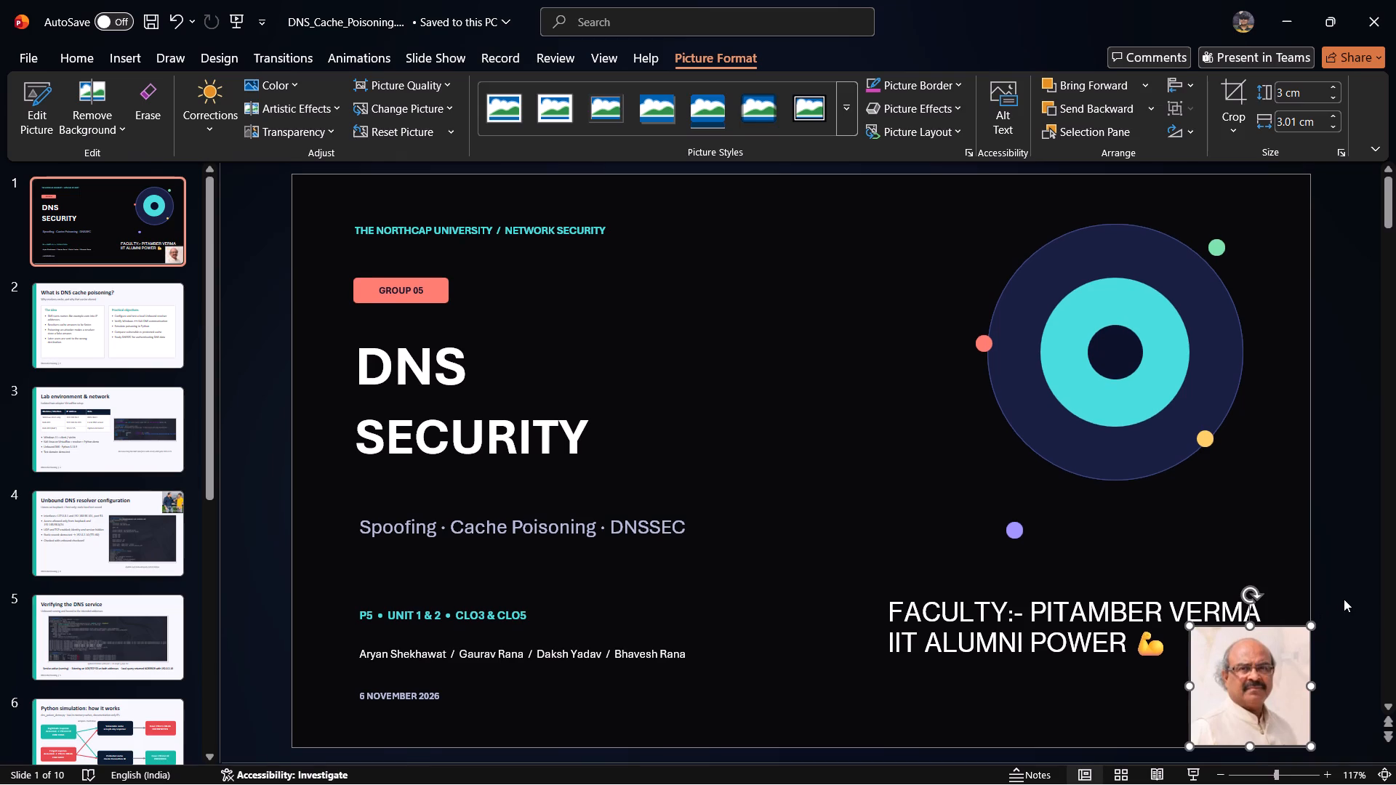
Move the title slide's faculty credit text box slightly up and to the right, so its lines sit above and beside the portrait.
left_click(1168, 643)
left_click(1168, 643)
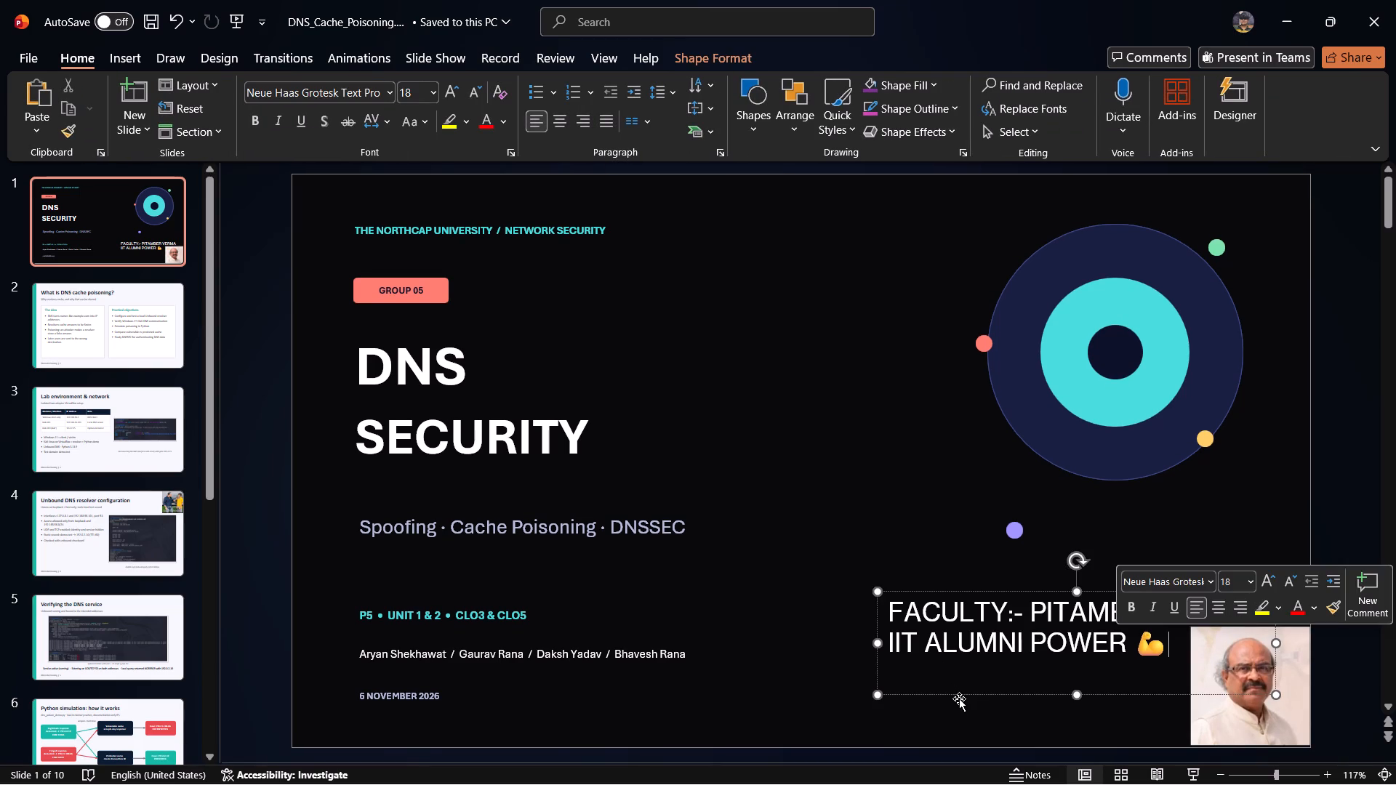
left_click_drag(959, 698, 974, 683)
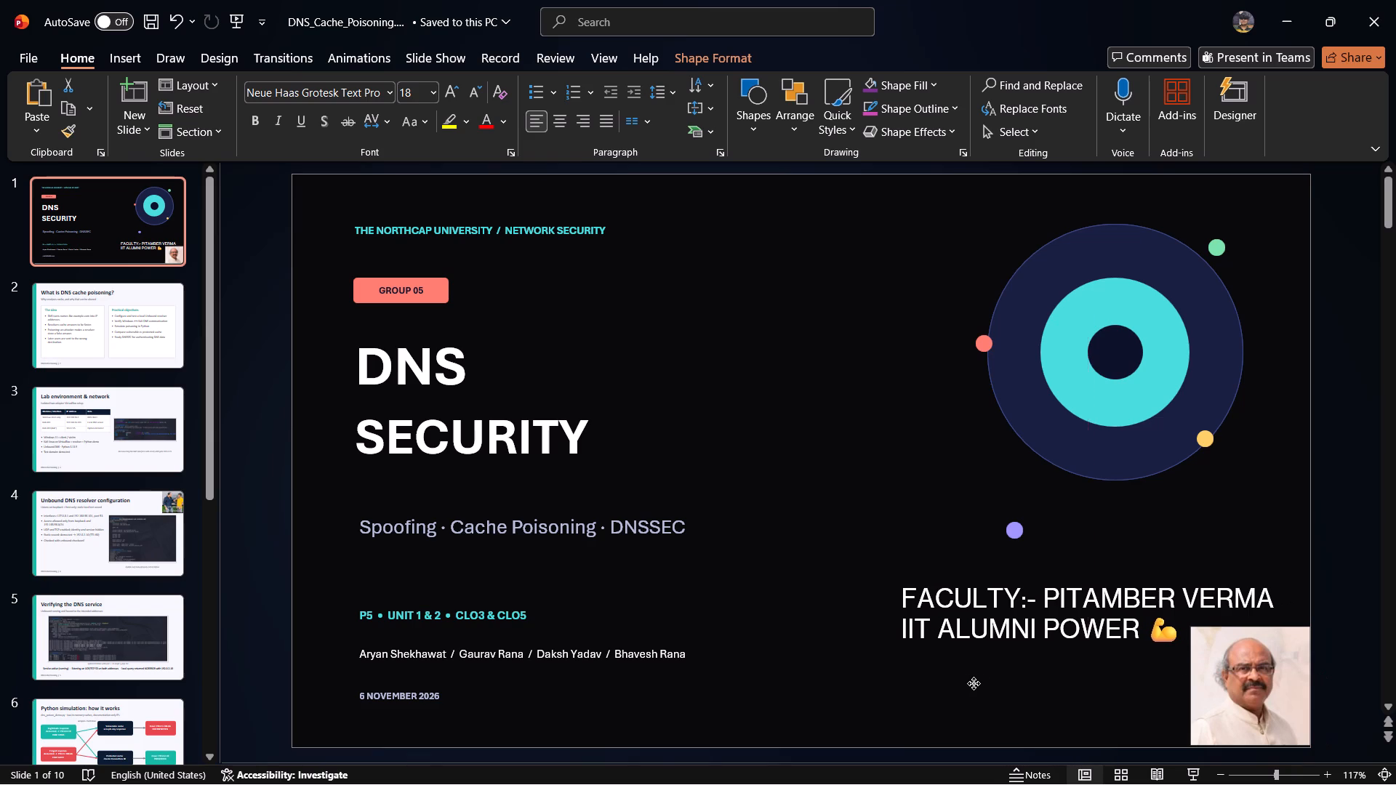
left_click_drag(974, 683, 978, 685)
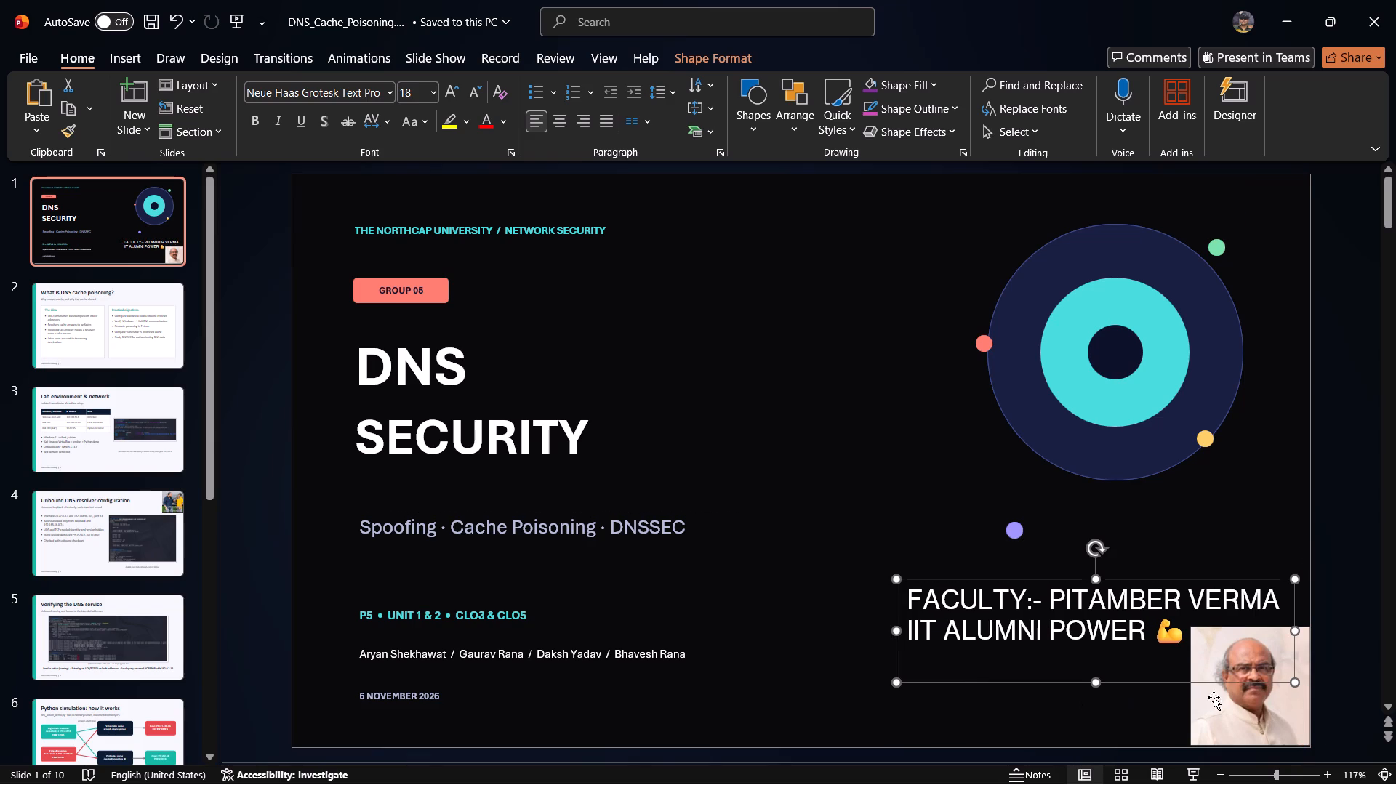
left_click(1269, 712)
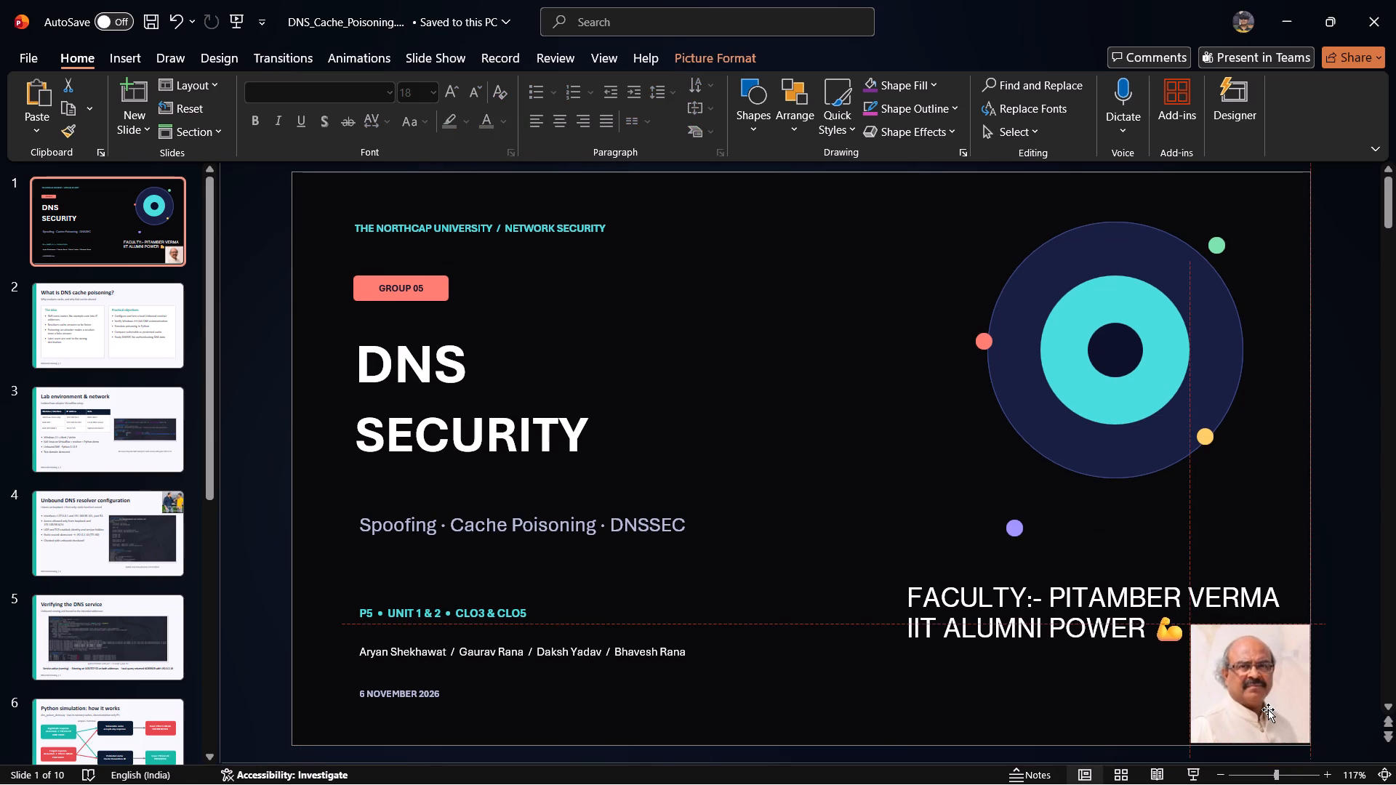
left_click(1353, 525)
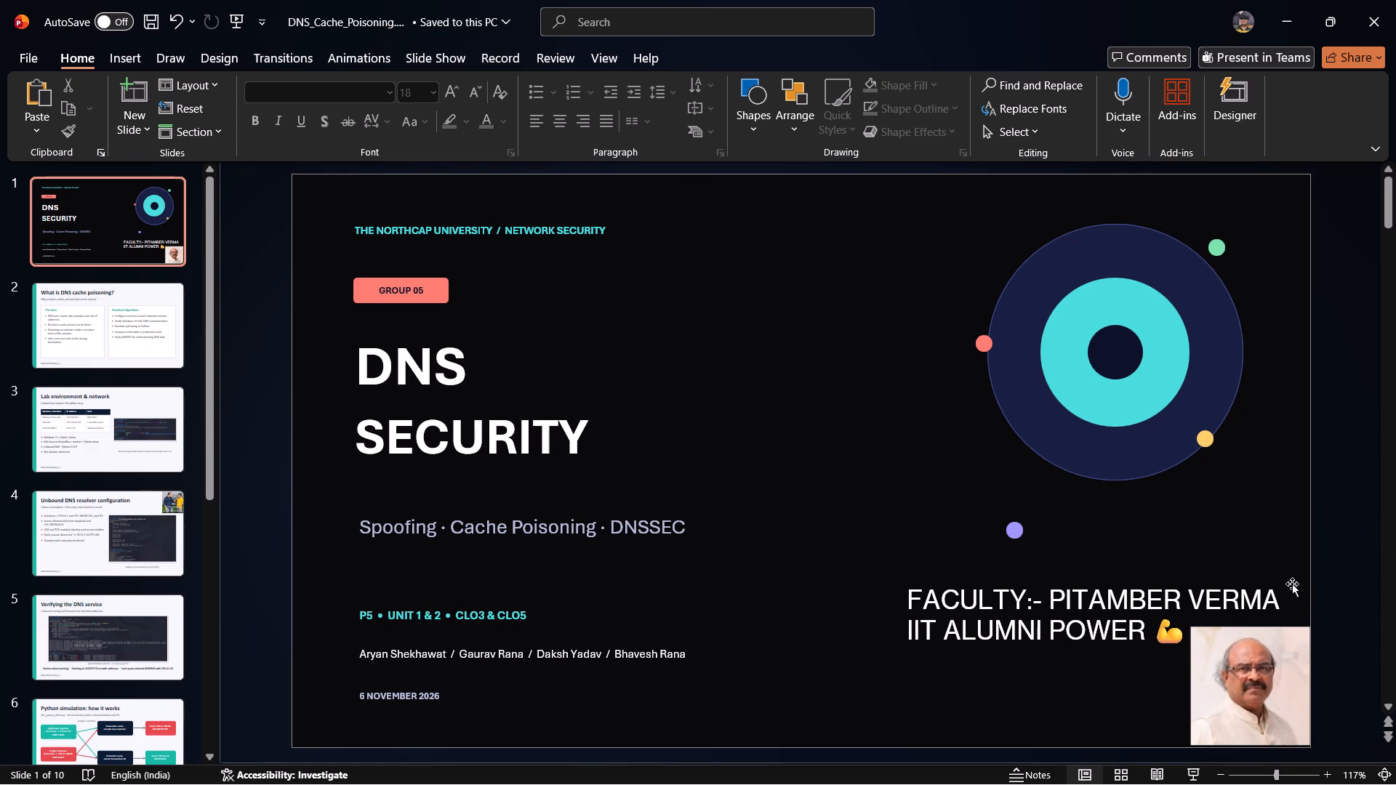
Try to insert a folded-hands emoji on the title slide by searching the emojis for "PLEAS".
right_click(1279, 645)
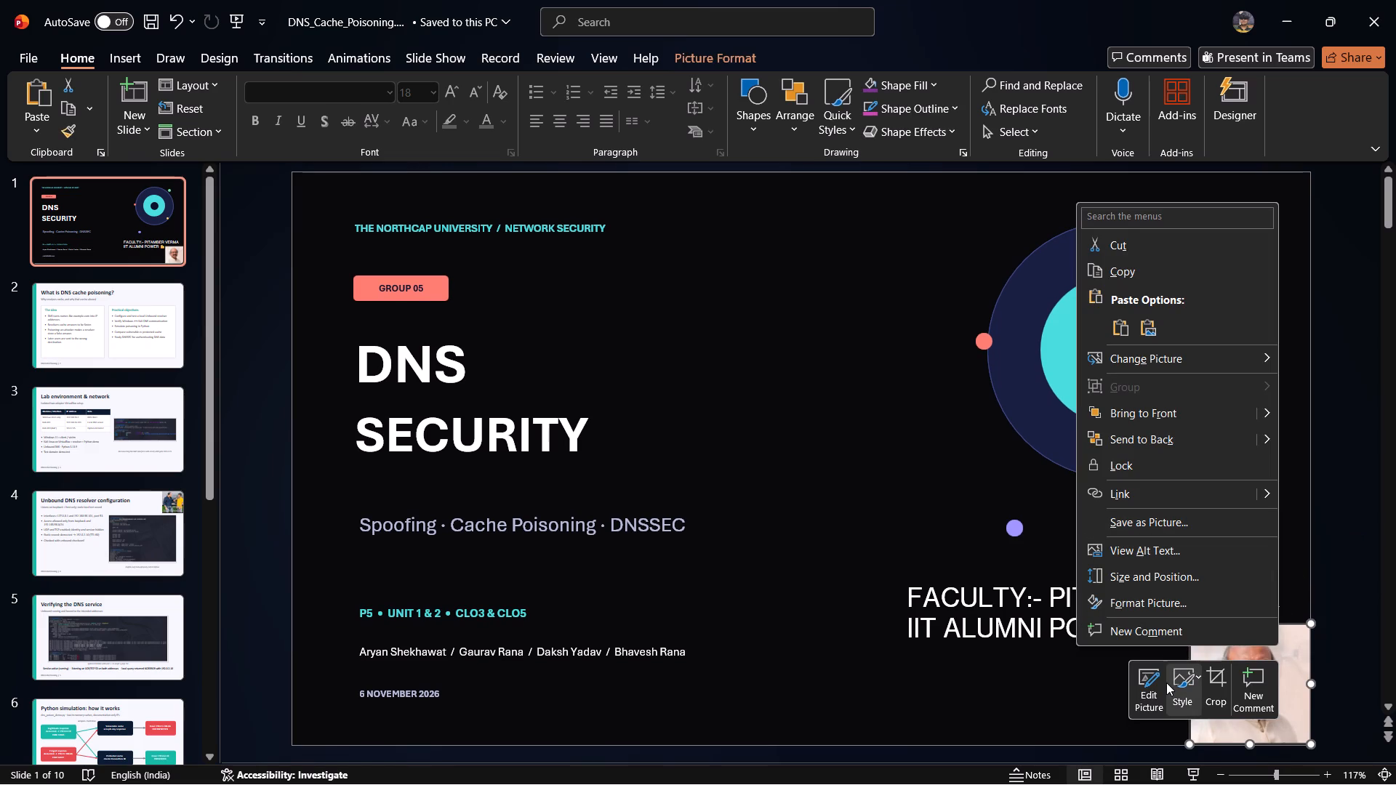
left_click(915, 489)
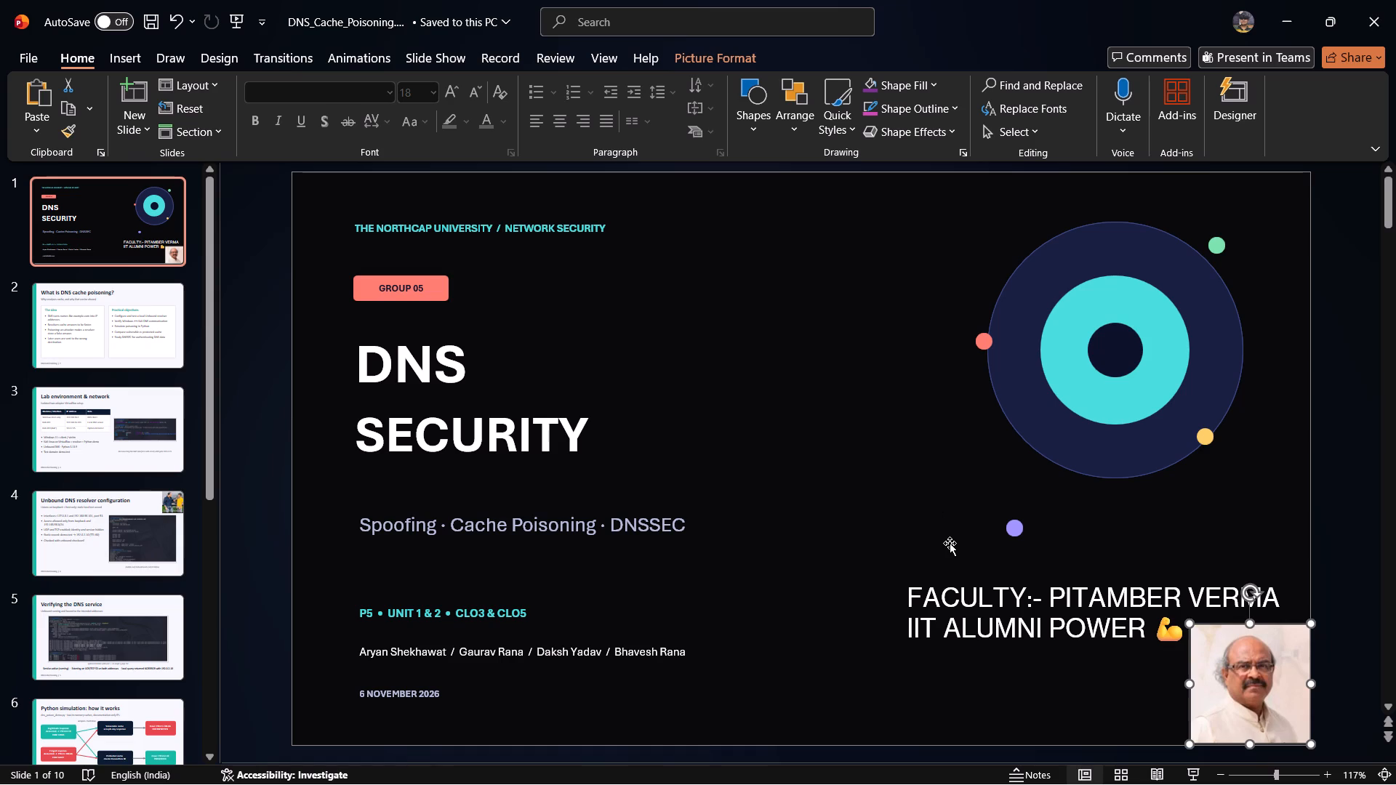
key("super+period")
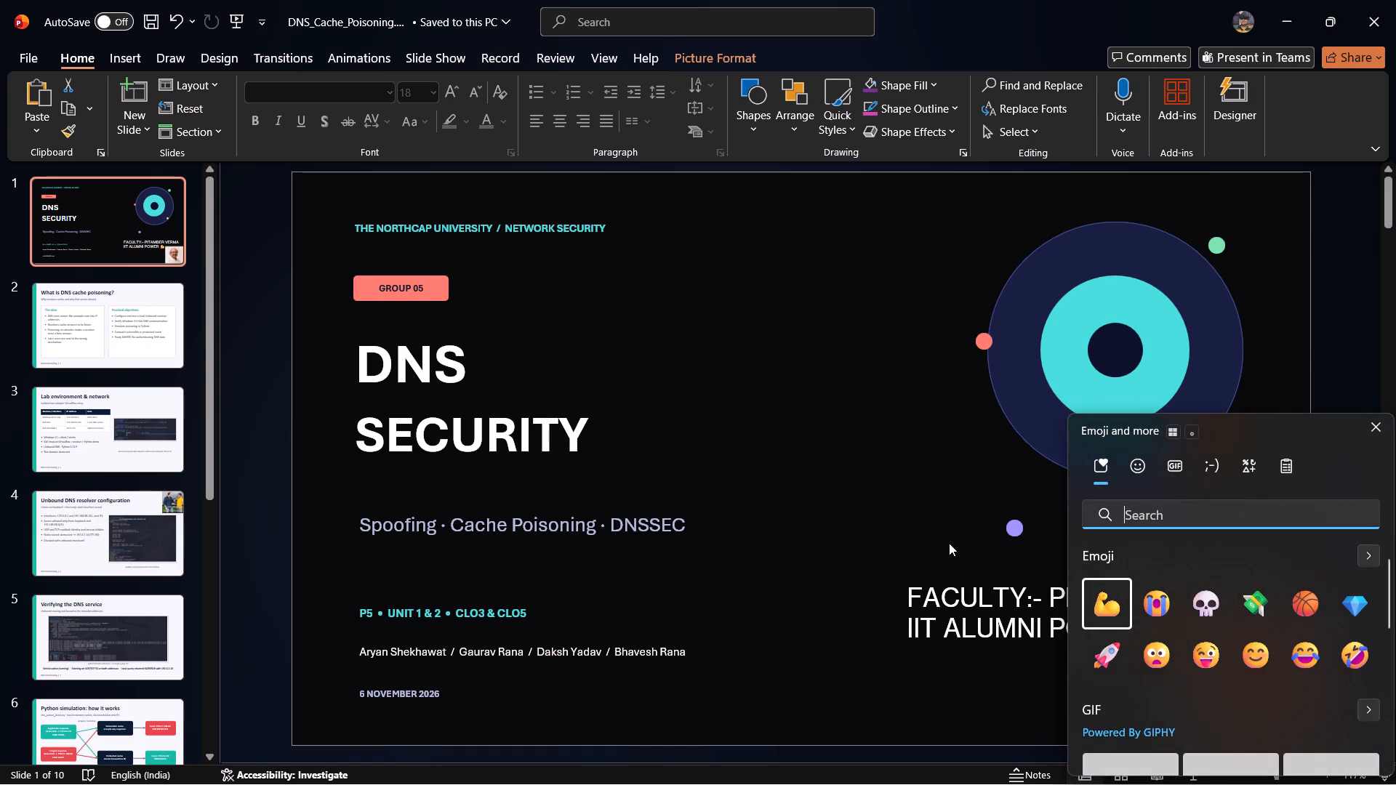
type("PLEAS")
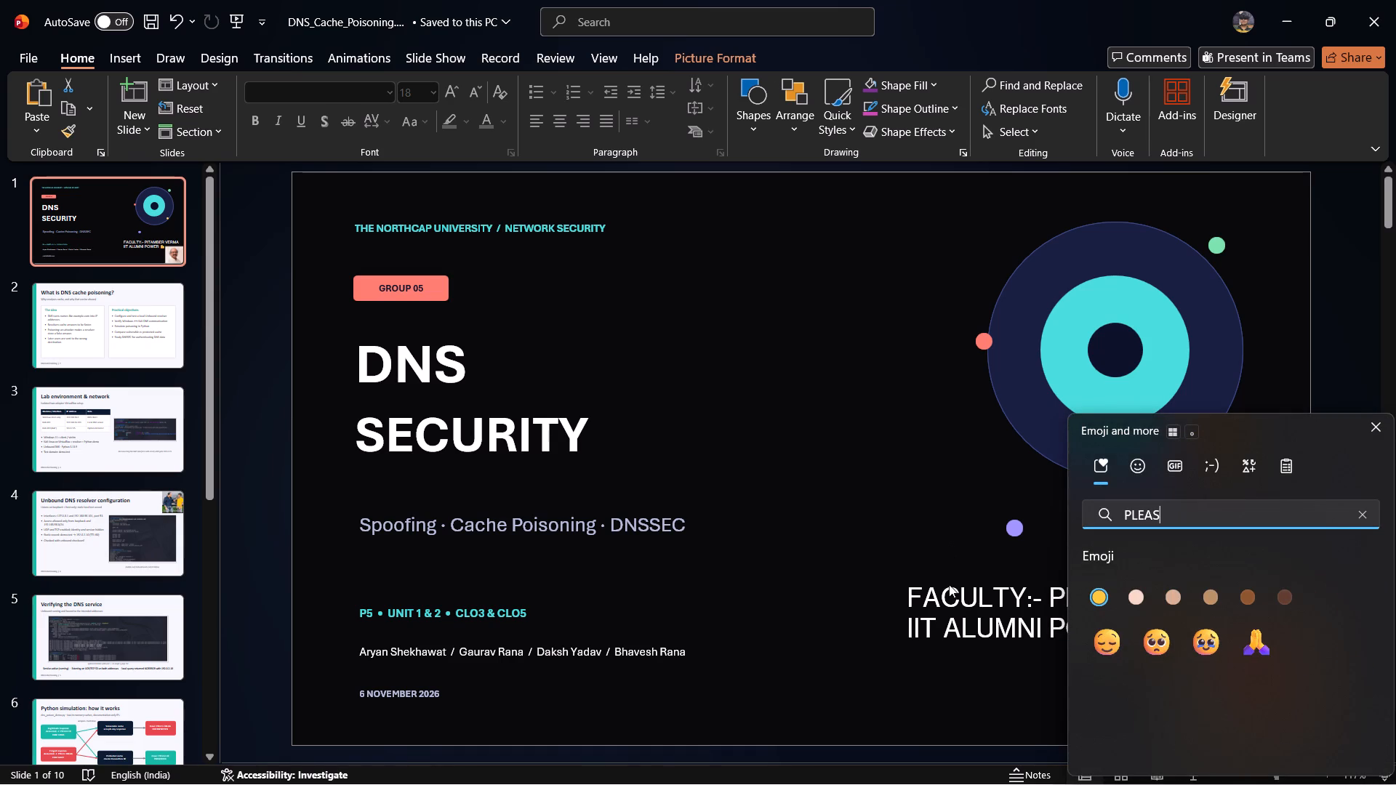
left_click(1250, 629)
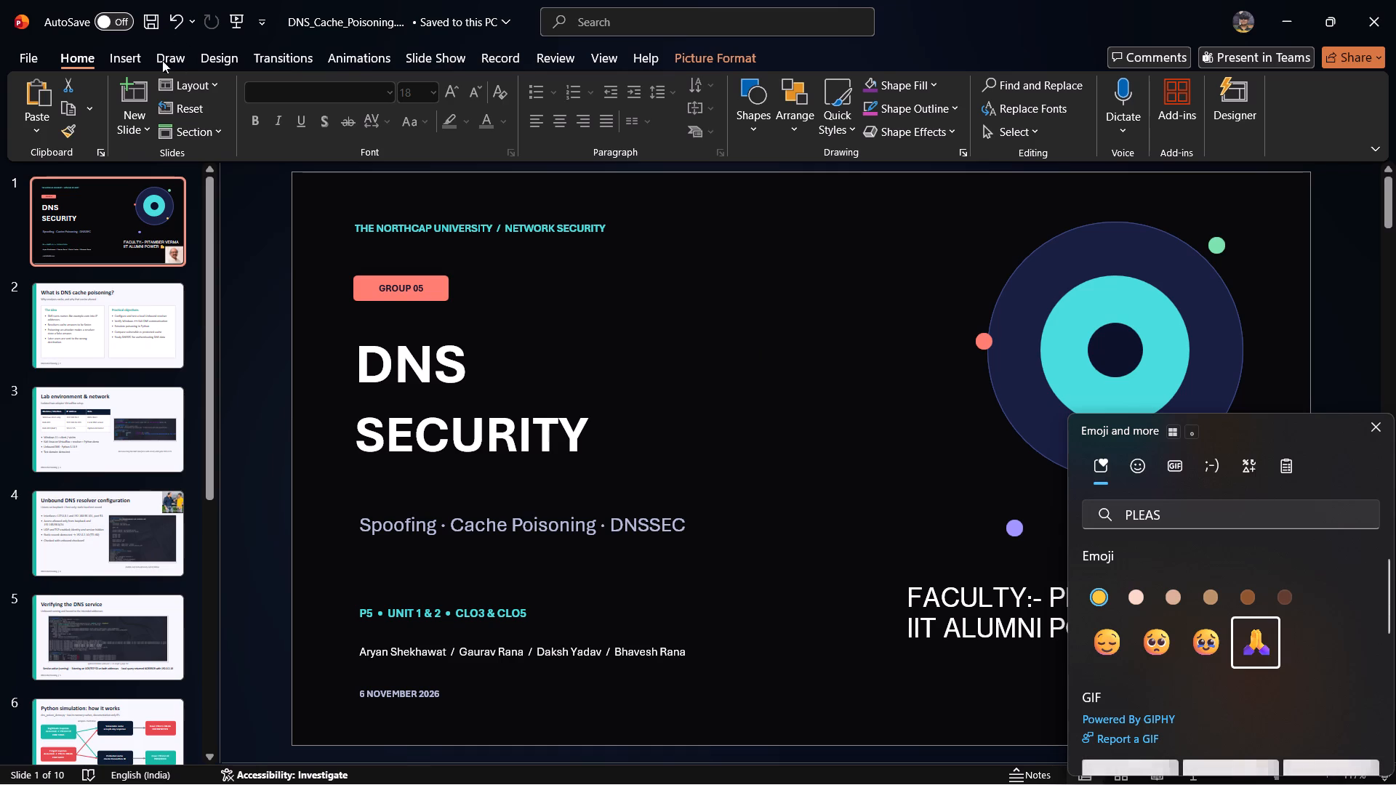
Add a new text box in the middle of the title slide containing the folded-hands emoji.
left_click(137, 55)
left_click(124, 57)
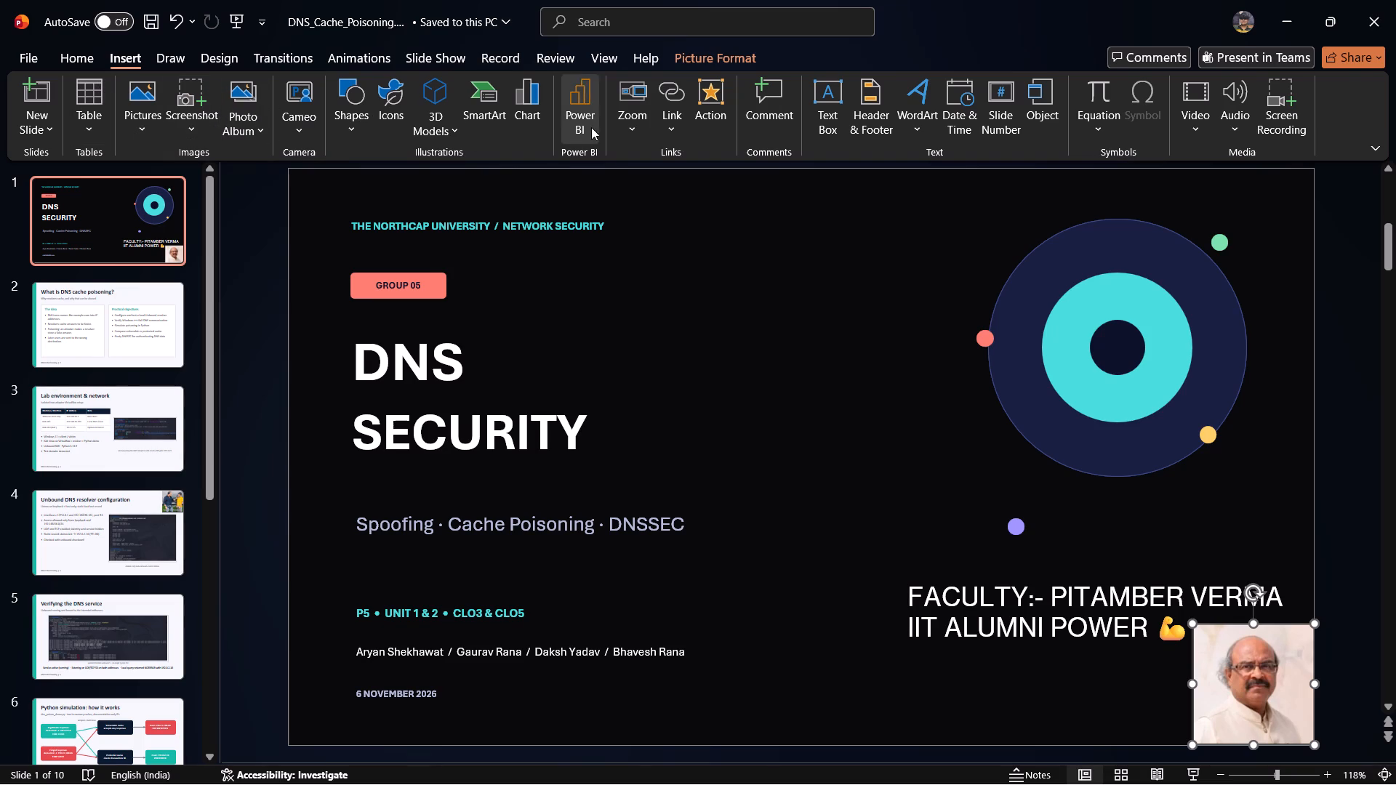
left_click(835, 102)
left_click(835, 102)
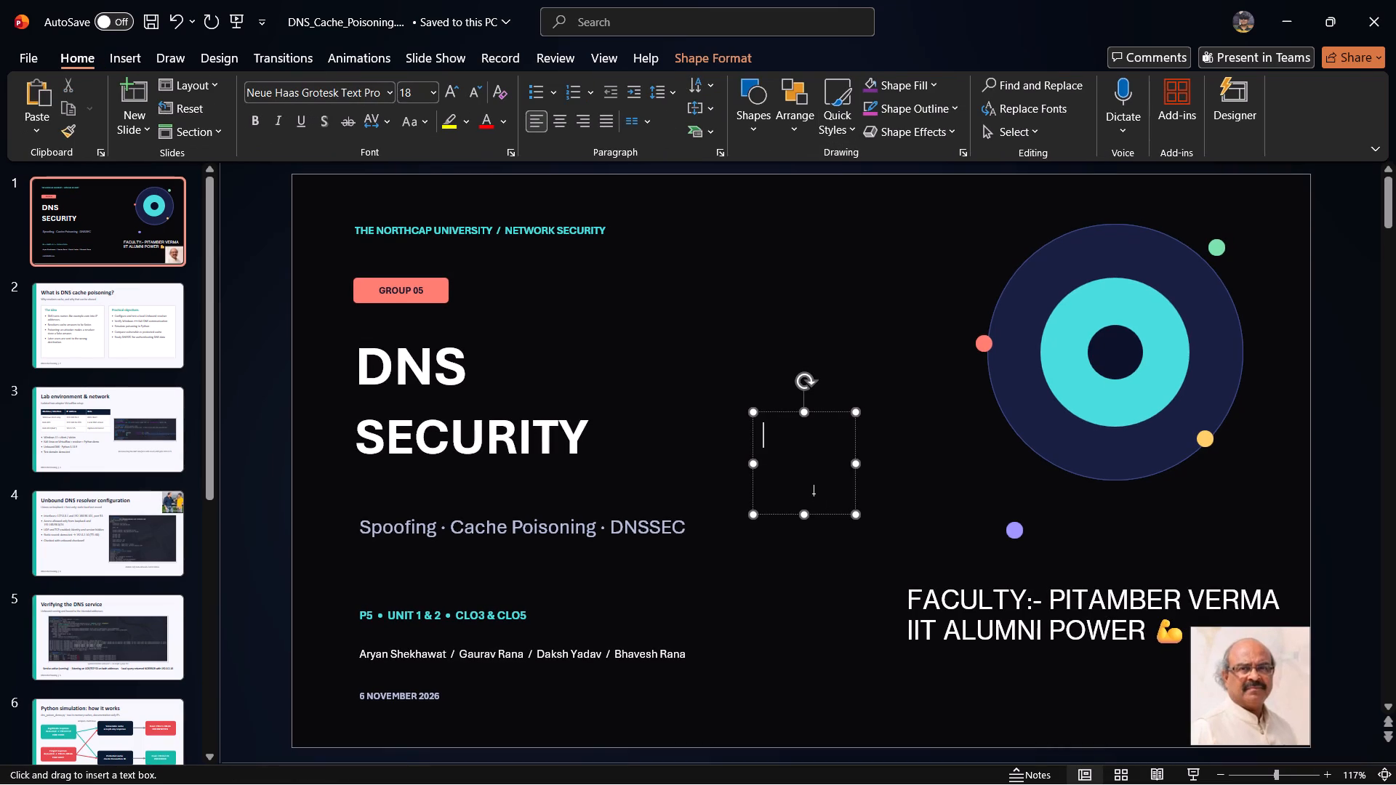
key("super+period")
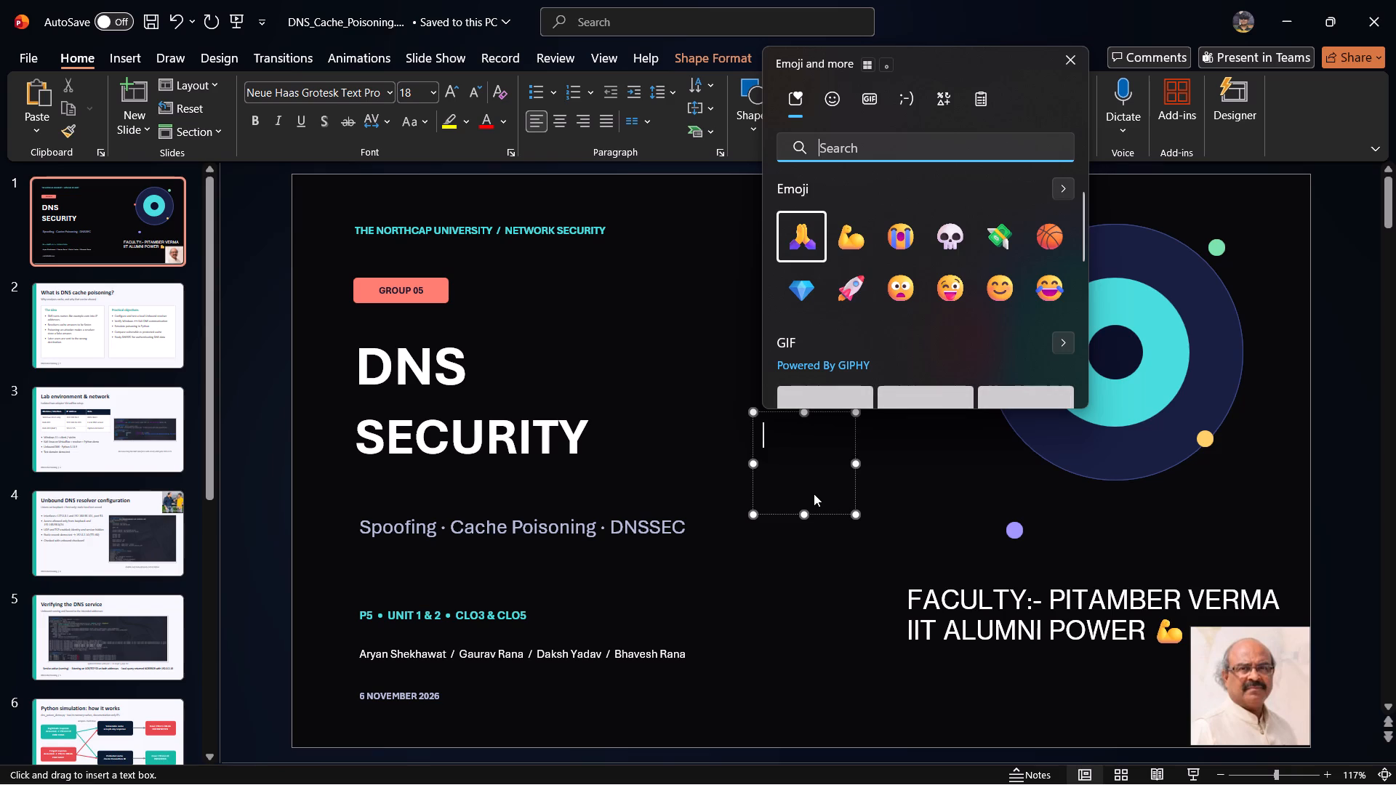
left_click(781, 220)
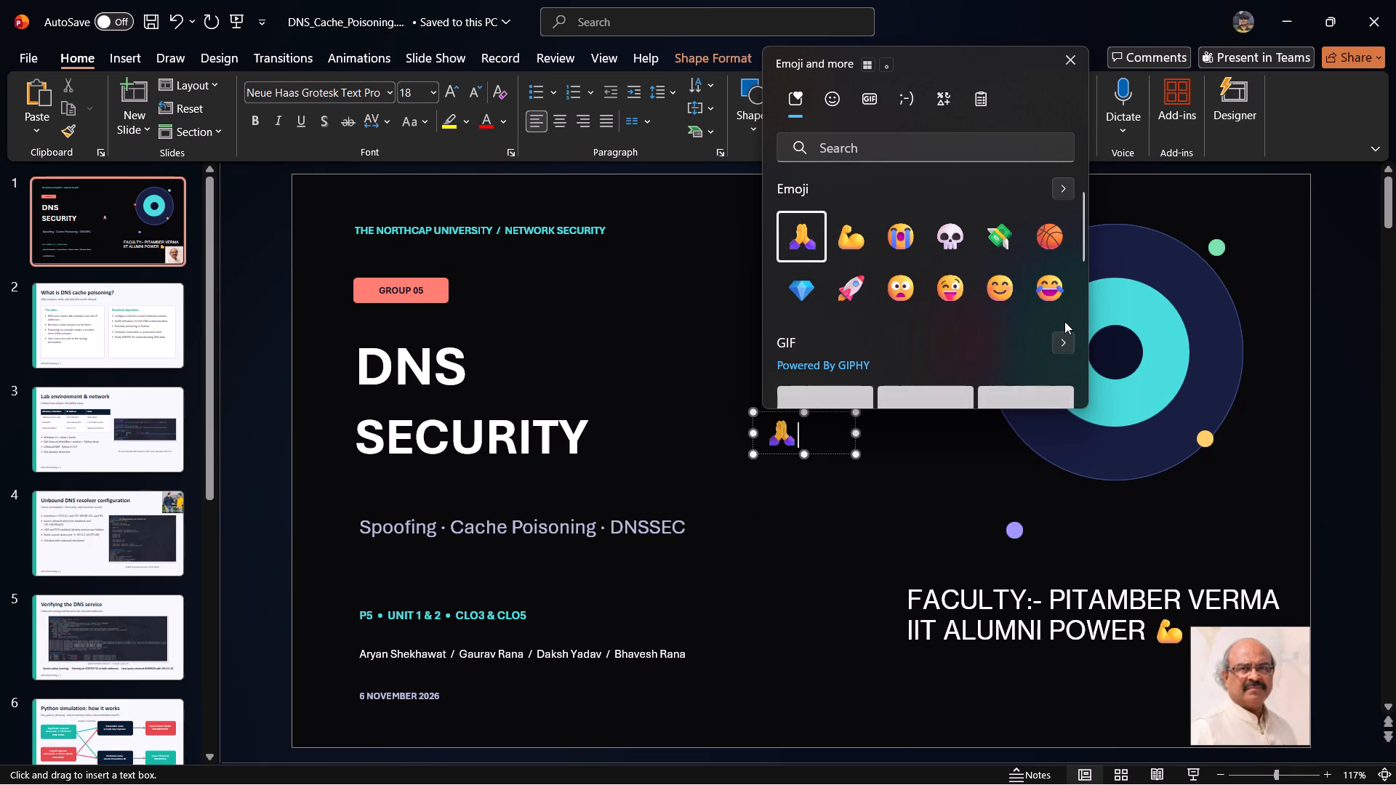
key("Escape")
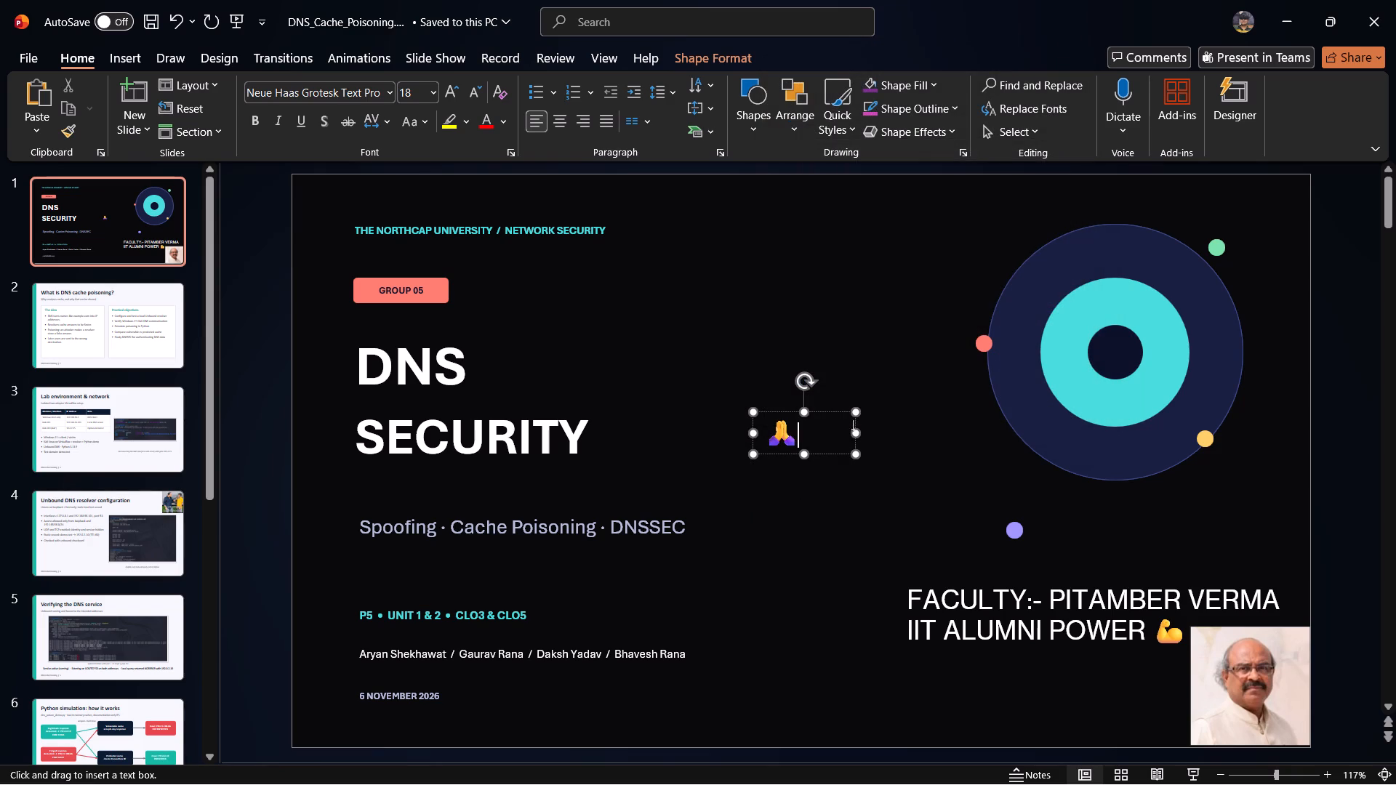
left_click(840, 438)
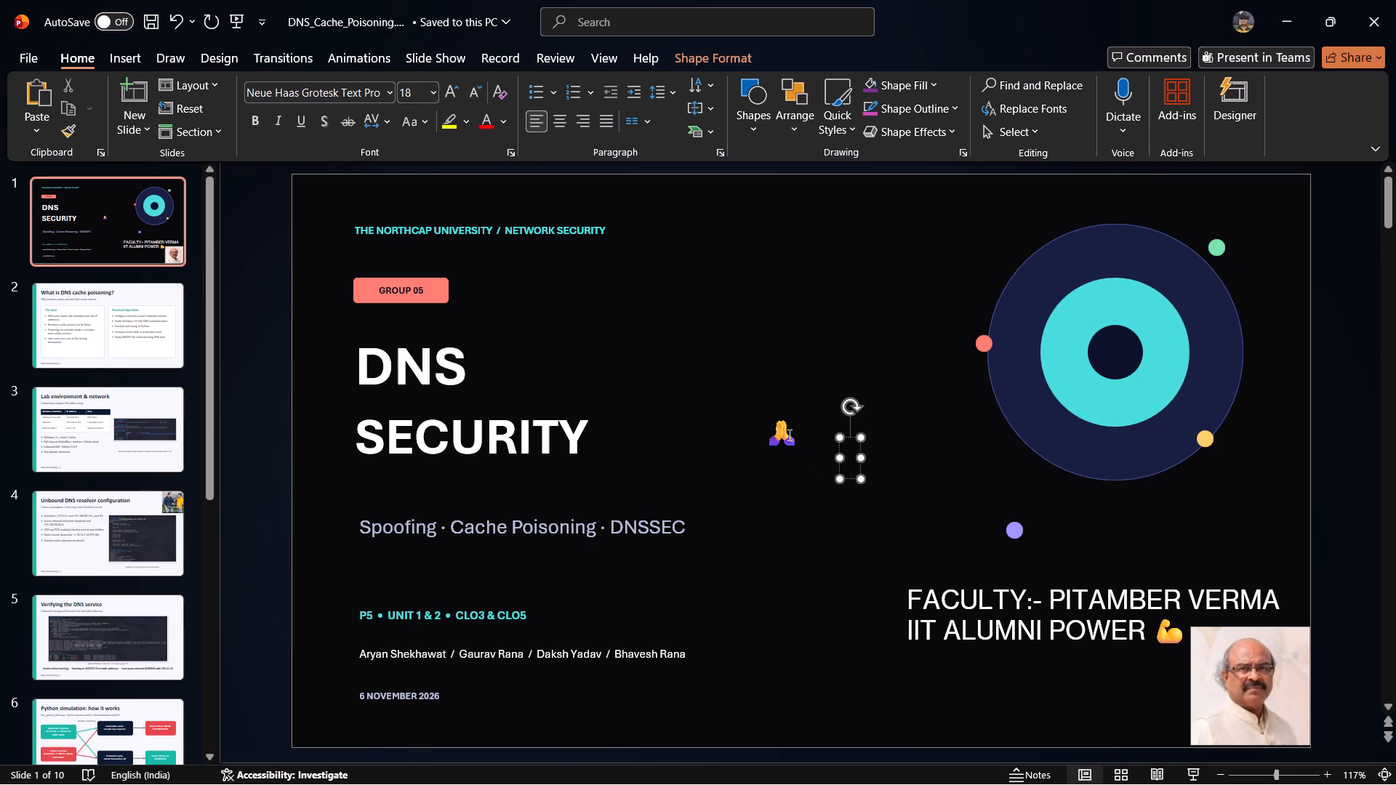
Move the folded-hands emoji onto the faculty portrait, centred over the chest near its bottom edge.
left_click(787, 434)
left_click_drag(787, 434, 812, 451)
left_click_drag(812, 451, 982, 583)
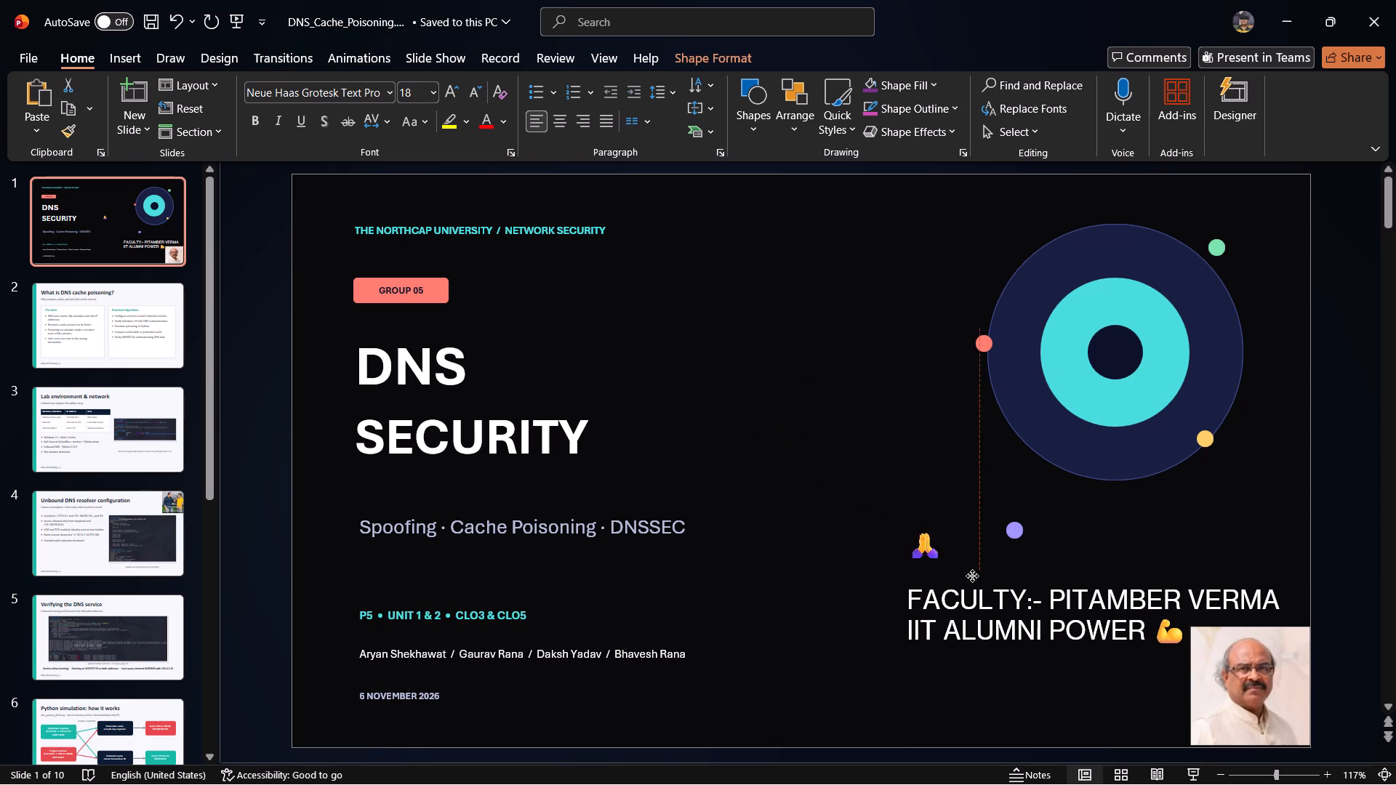
left_click_drag(982, 583, 1292, 734)
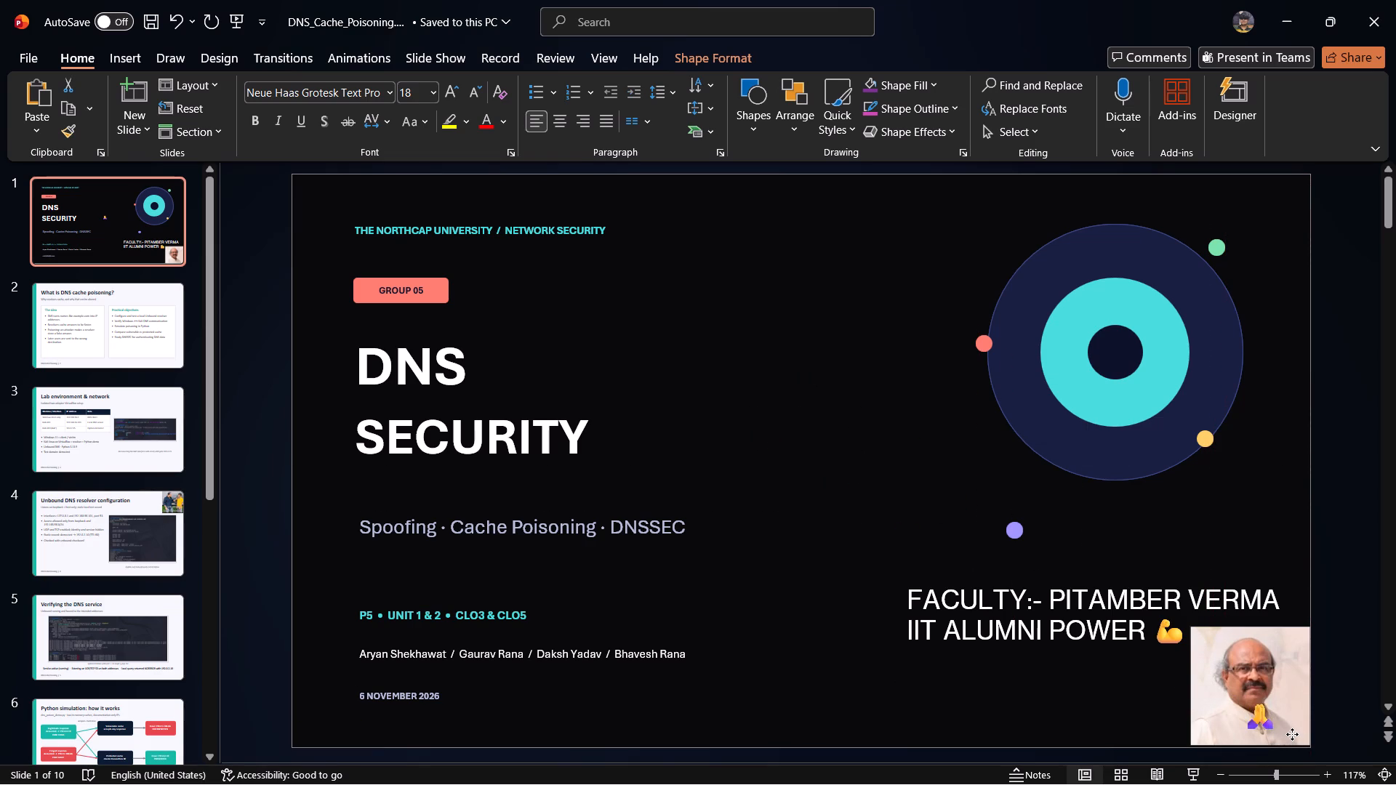
left_click_drag(1292, 734, 1294, 734)
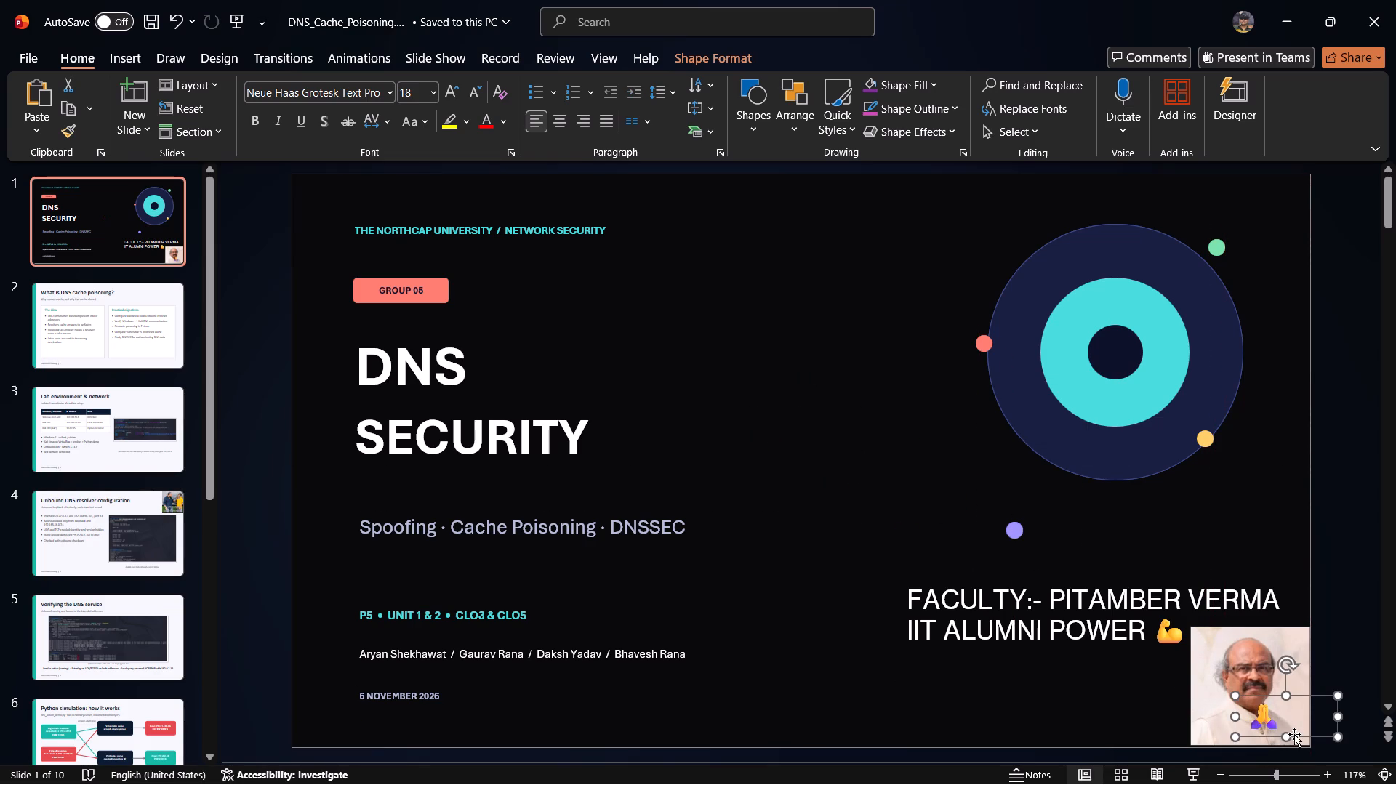
left_click_drag(1295, 734, 1285, 735)
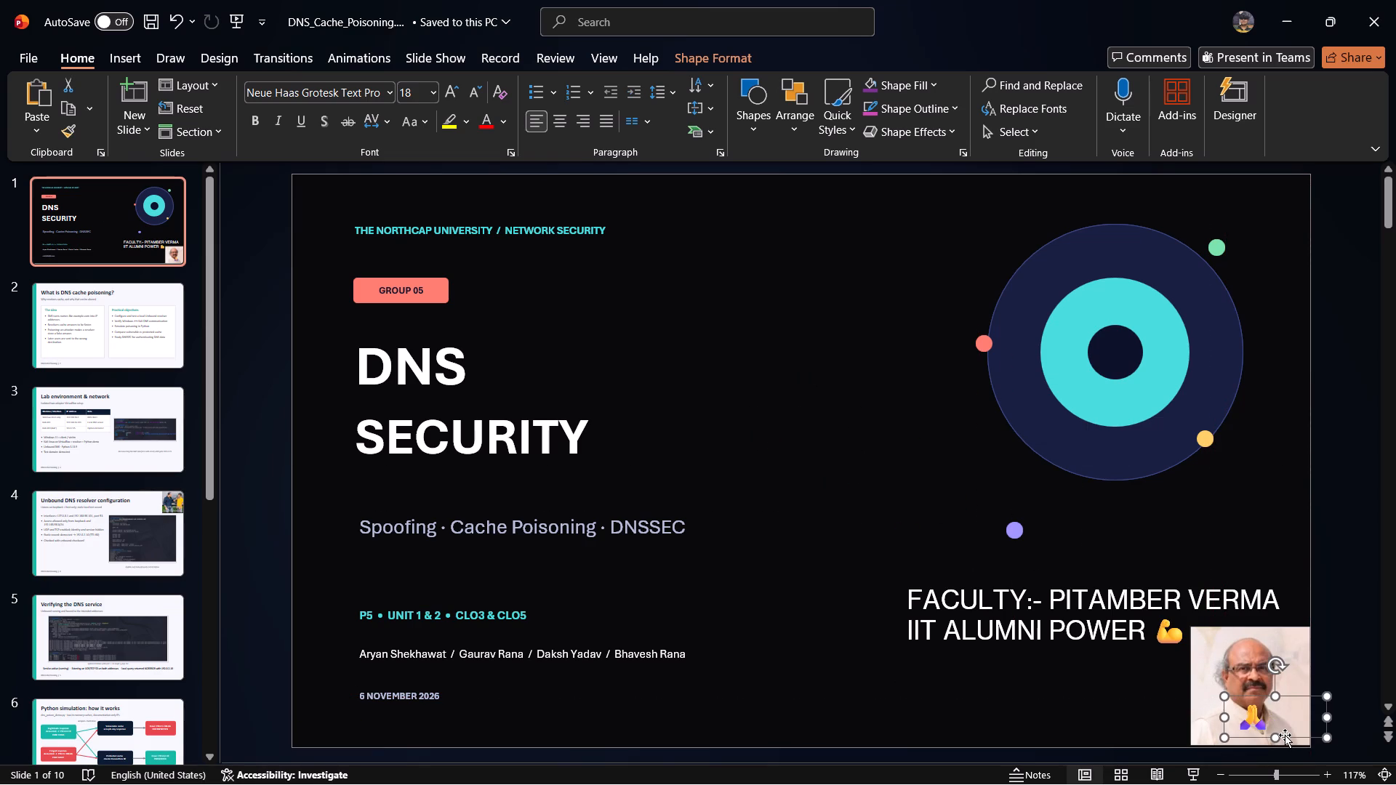
Widen the folded-hands emoji's text box past the slide's right edge and set its font size to 44.
left_click_drag(1328, 739, 1356, 750)
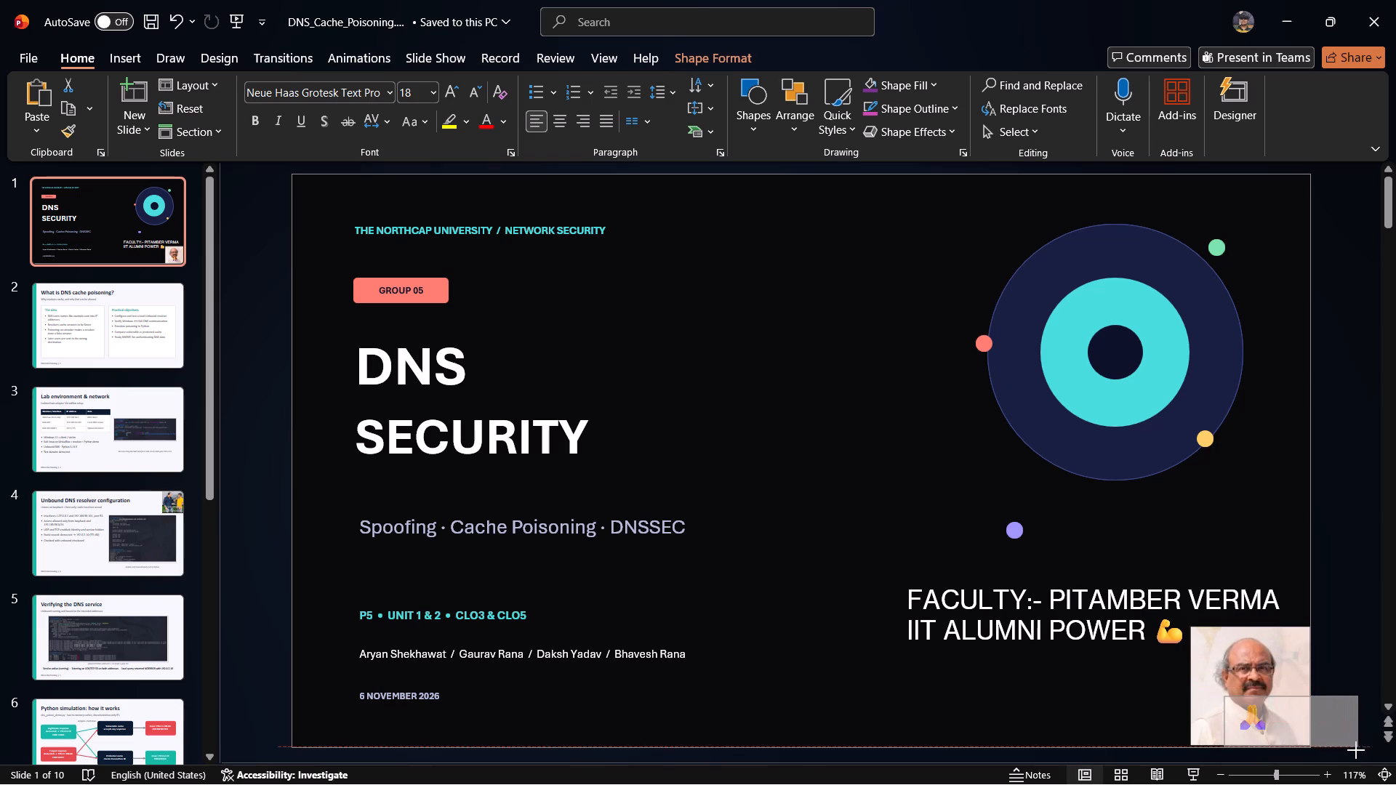
left_click_drag(1356, 750, 1355, 749)
left_click(1278, 718)
key("ctrl+a")
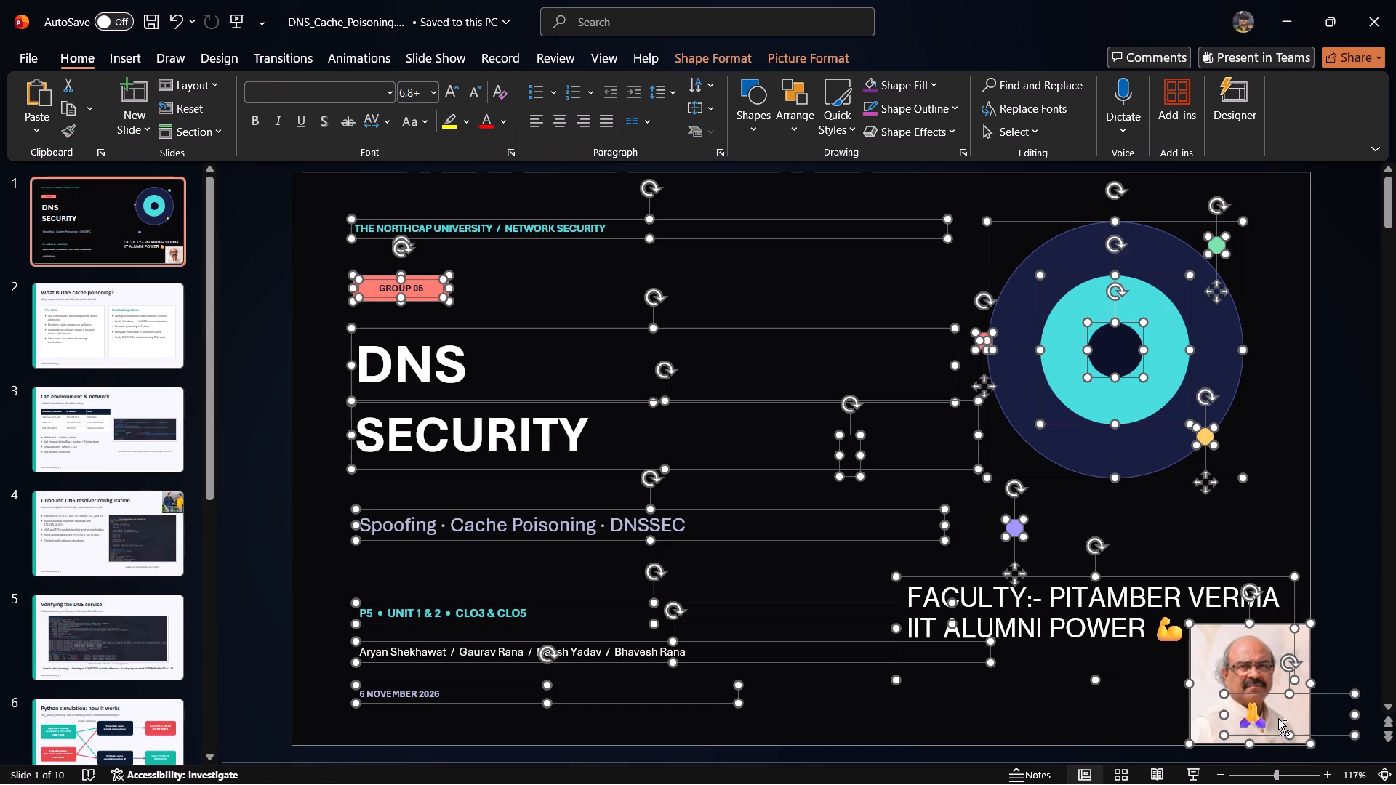
left_click(1278, 718)
left_click(1278, 718)
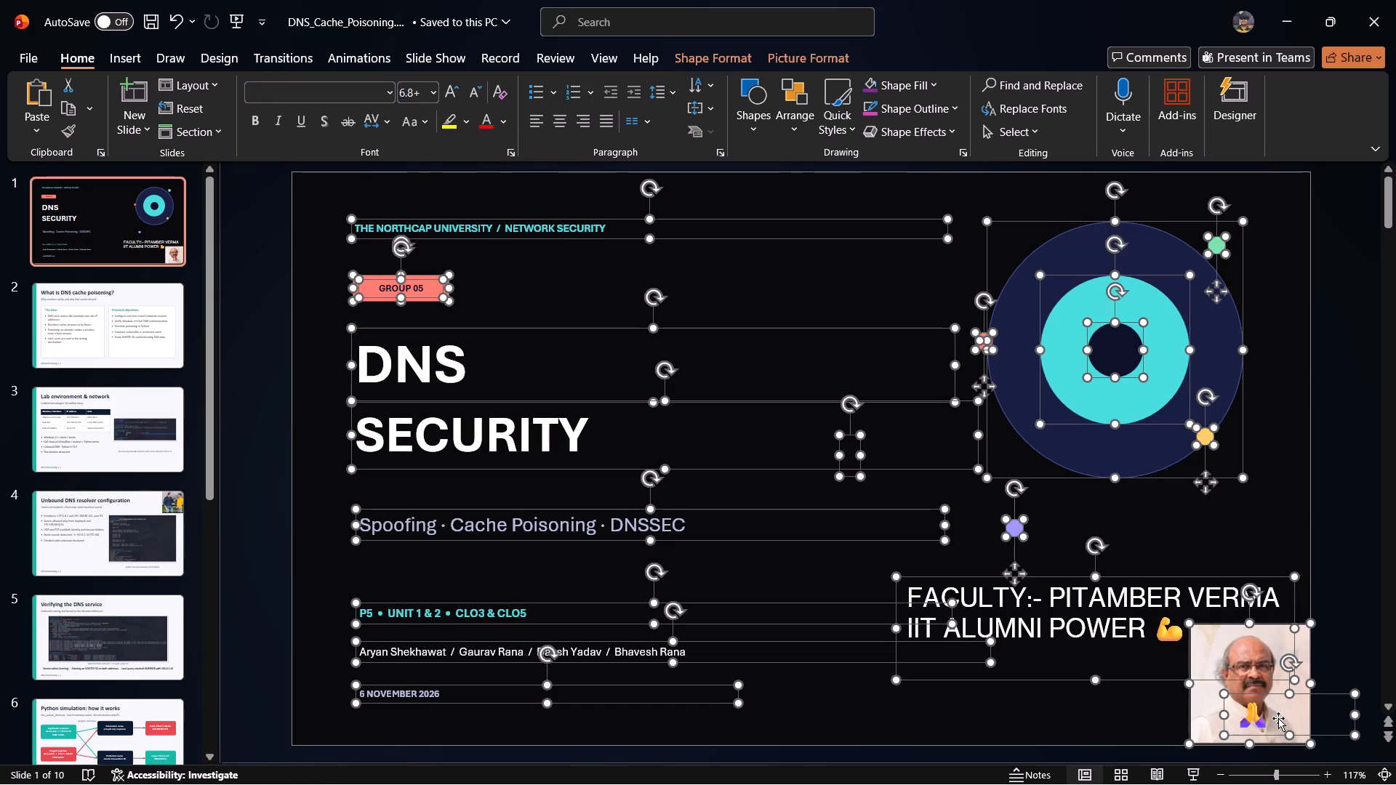
key("Escape")
left_click(1278, 718)
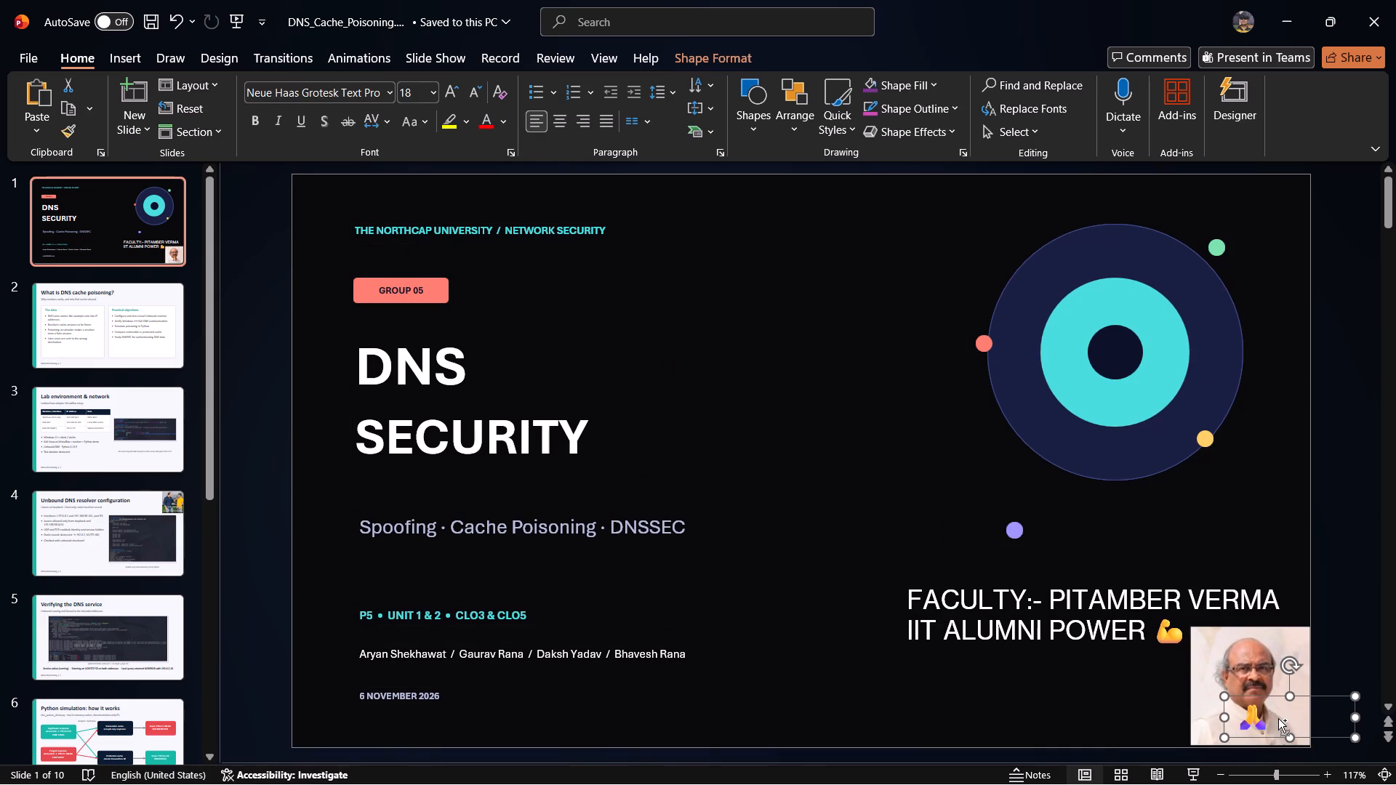
key("ctrl+plus")
key("ctrl+plus")
key("ctrl+plus")
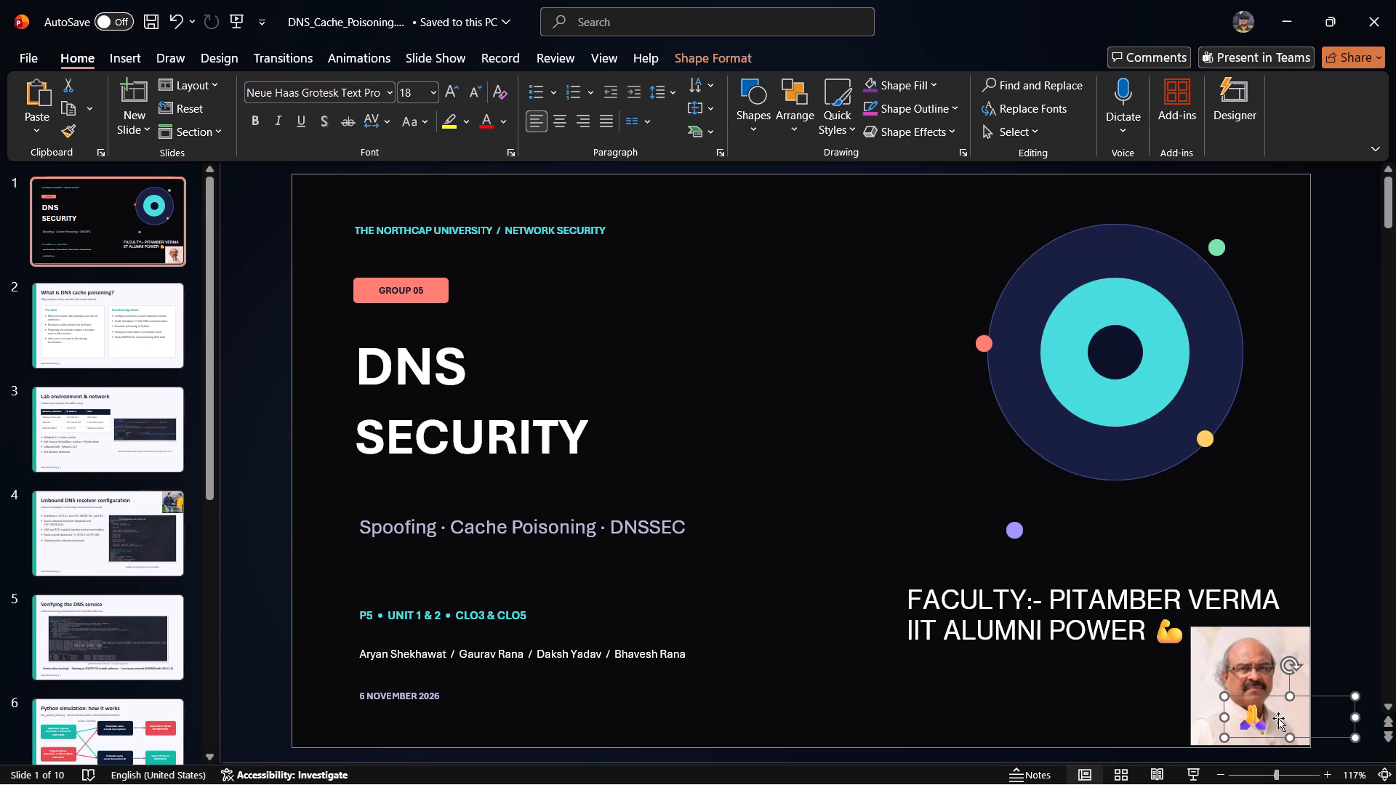
left_click(1278, 718)
left_click(431, 93)
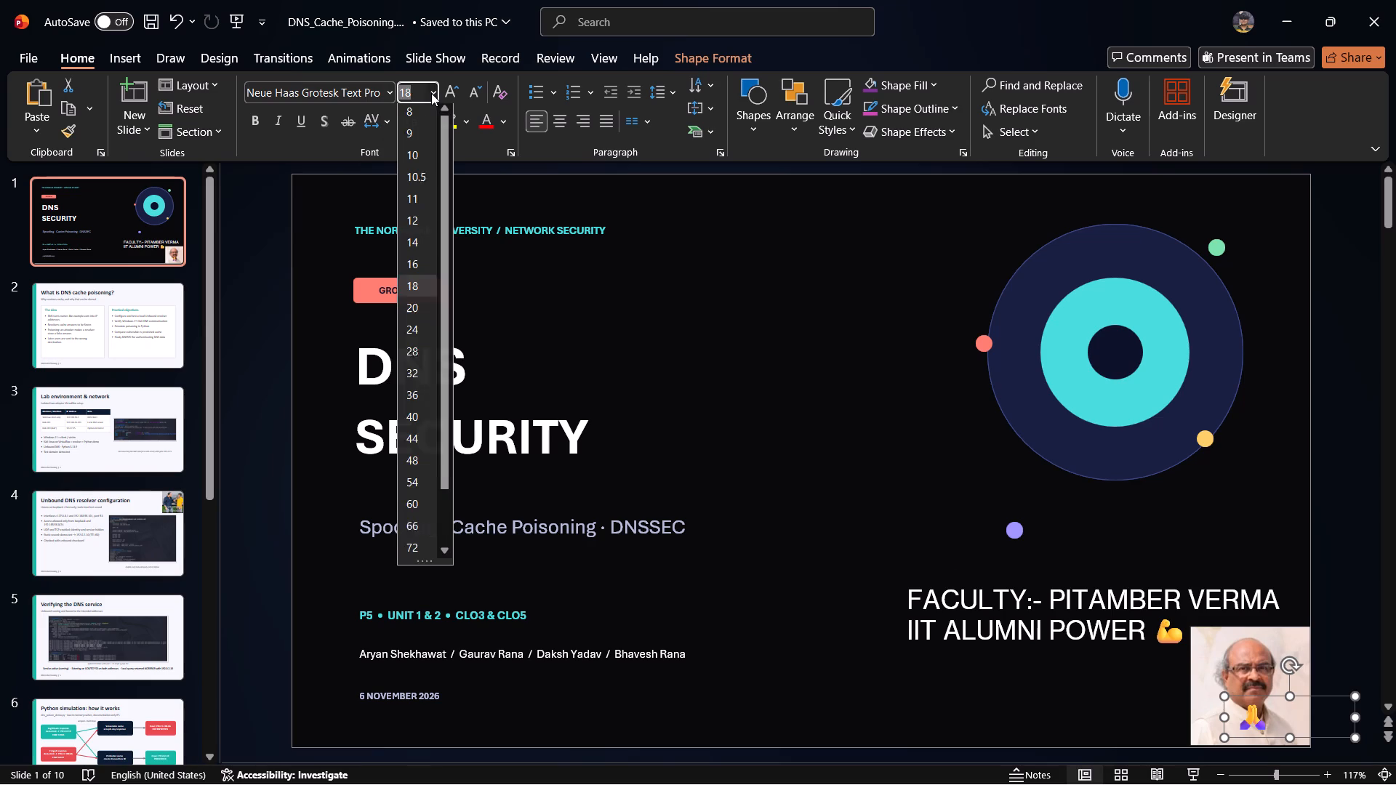
left_click(433, 436)
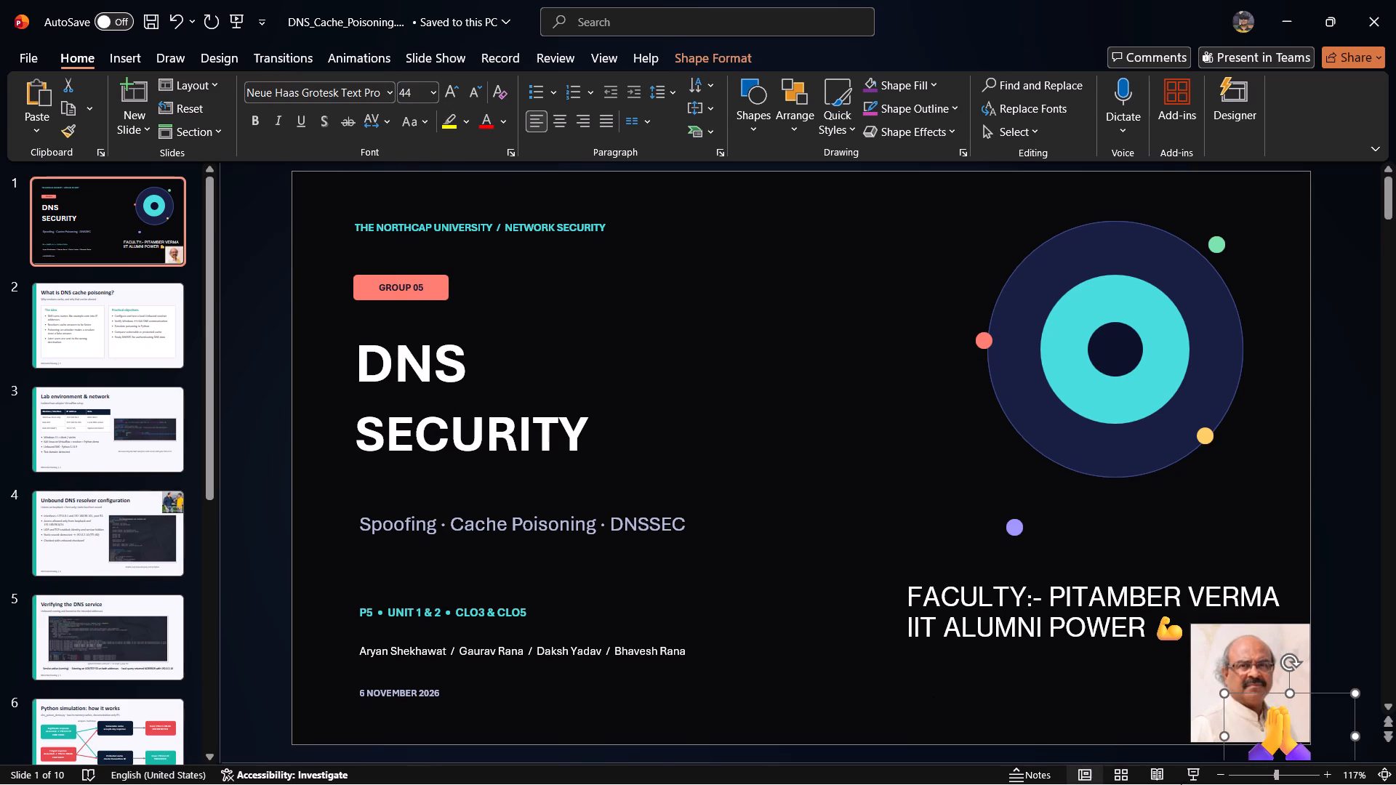
Reposition the enlarged folded-hands emoji over the faculty portrait's lower-right corner.
left_click_drag(1336, 719, 1317, 717)
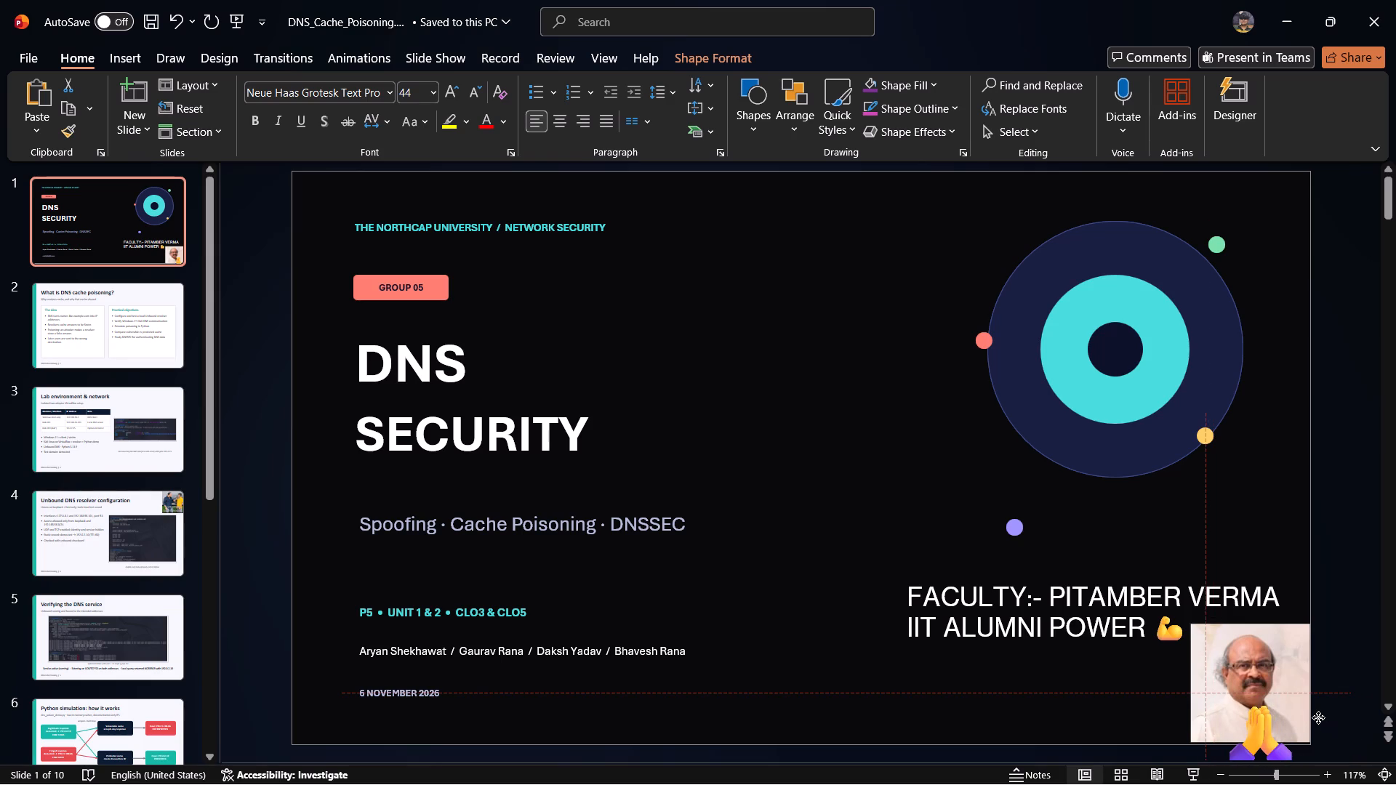
left_click_drag(1317, 717, 1317, 701)
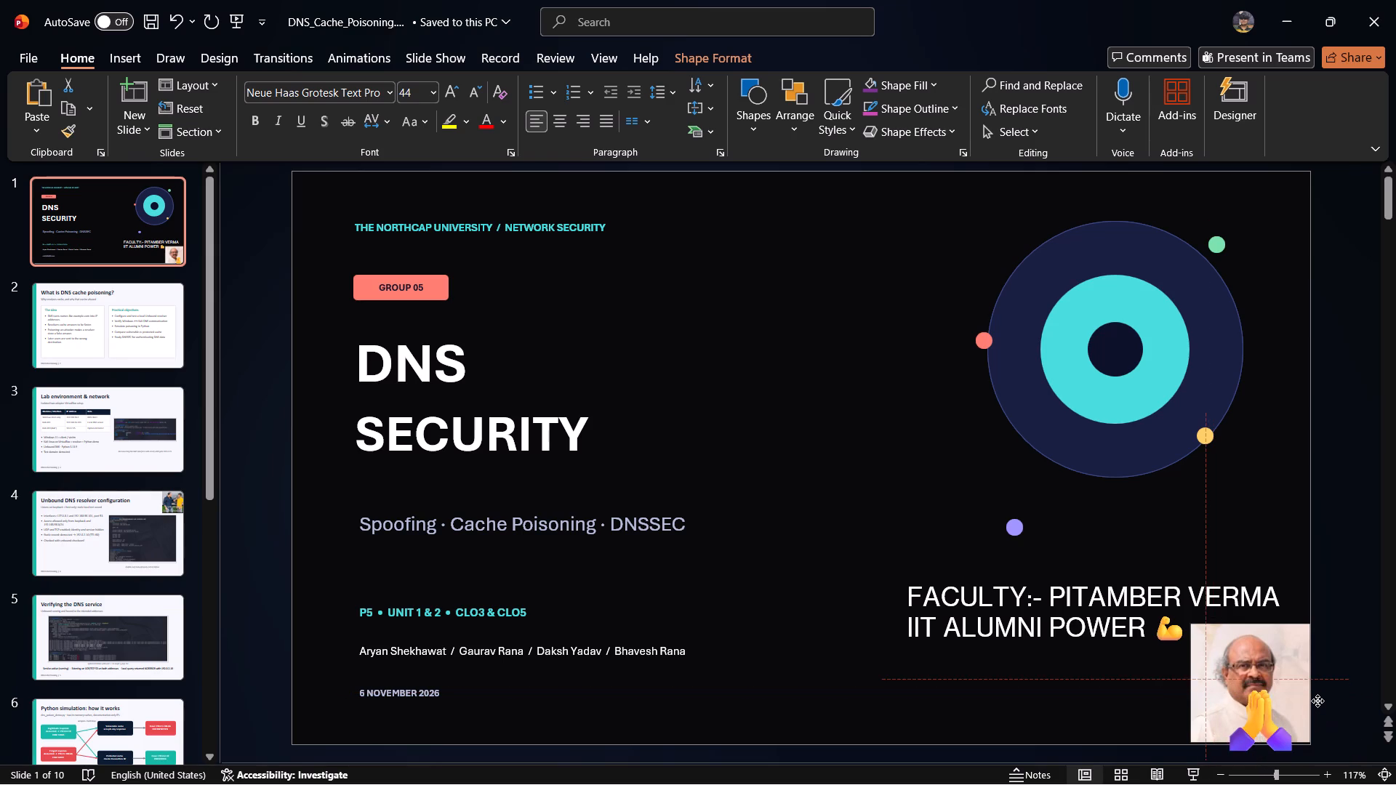
left_click_drag(1317, 701, 1325, 700)
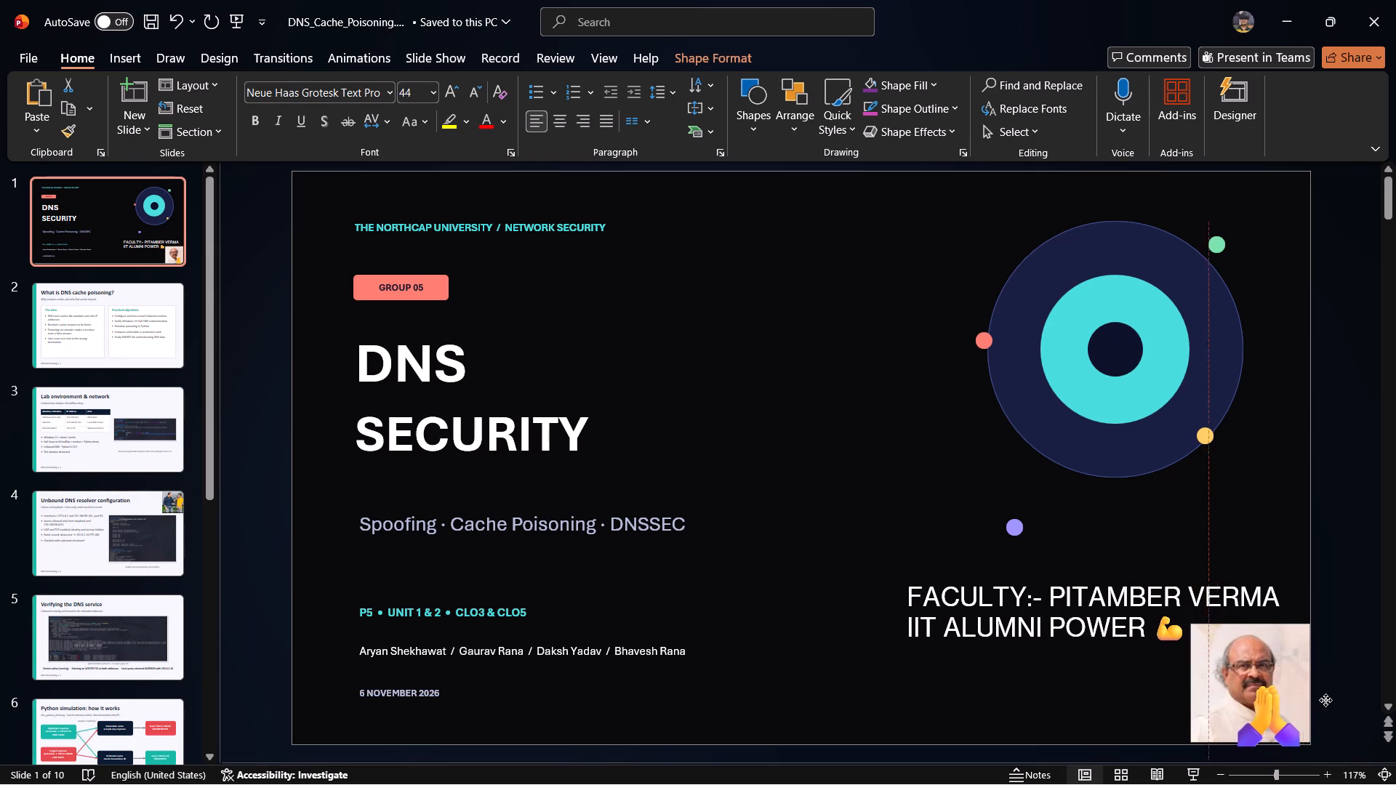
left_click_drag(1325, 700, 1338, 699)
left_click(1339, 607)
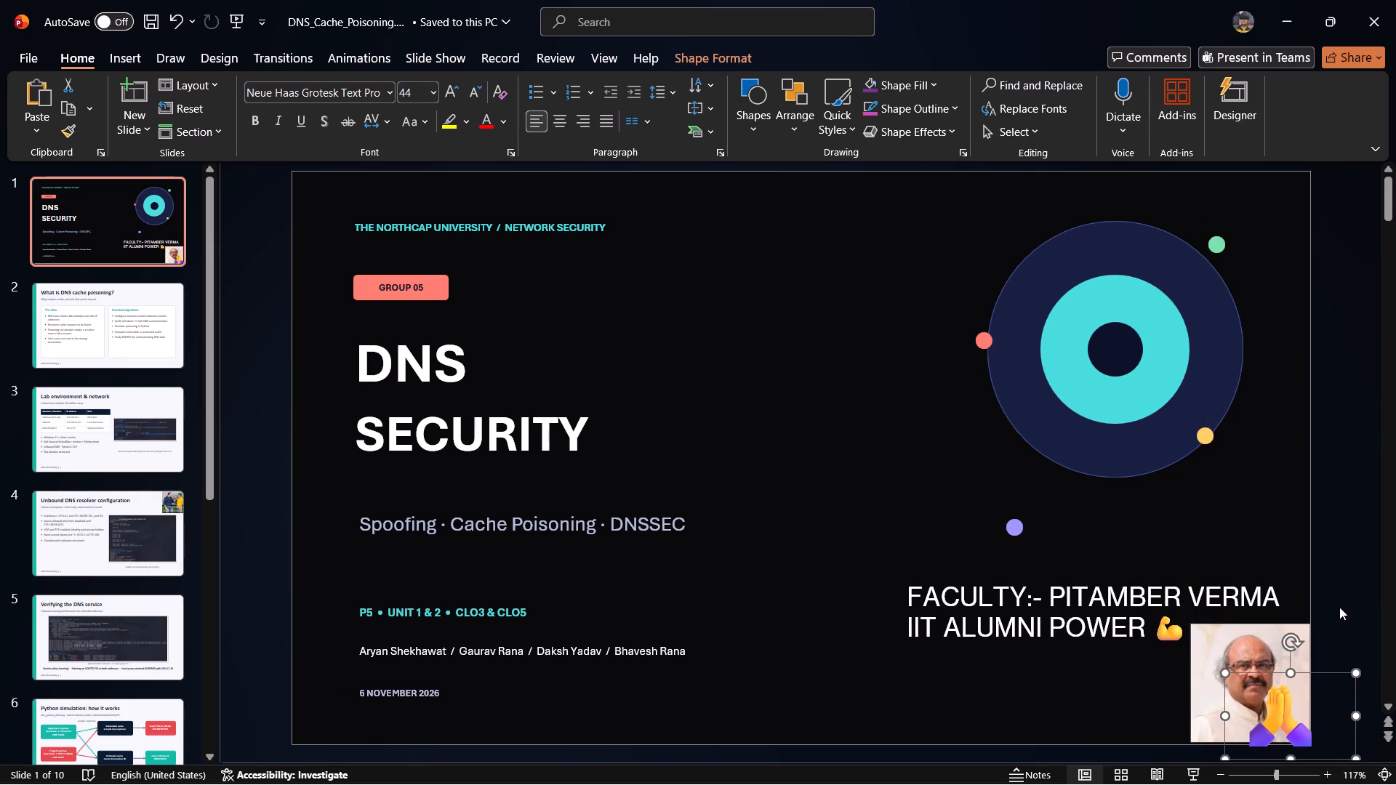
Preview the title slide in the slide show and end the show.
key("F5")
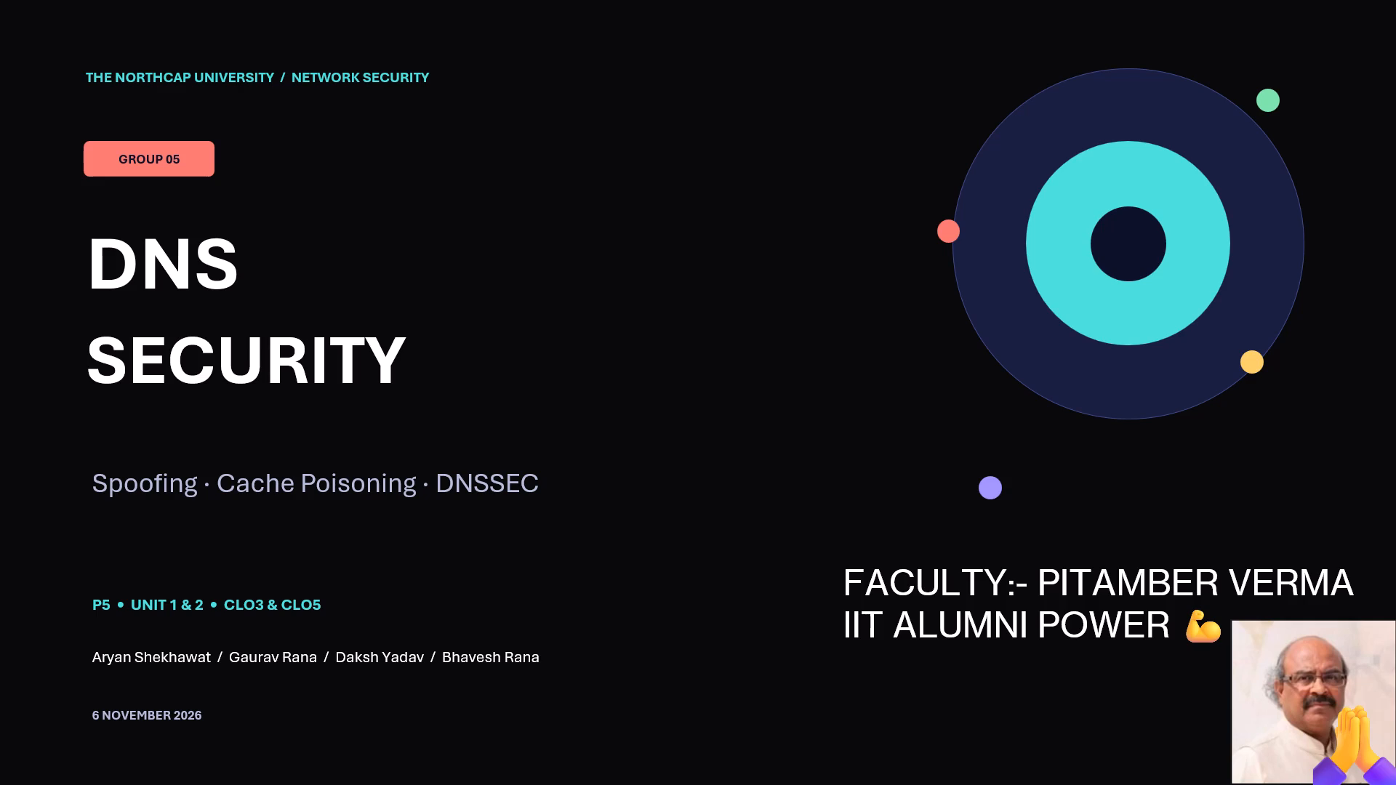
key("Escape")
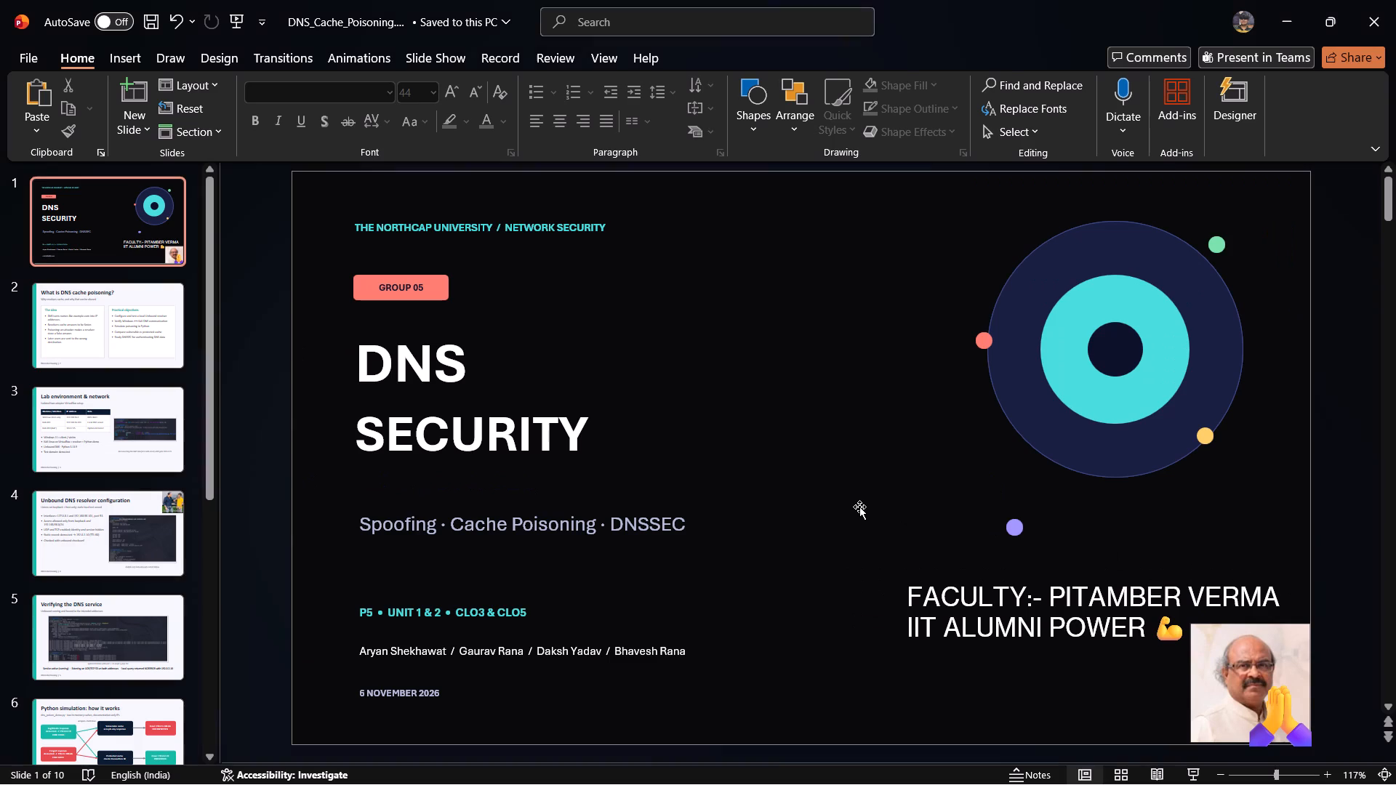
Move the faculty portrait to the slide's lower-left corner and shrink it to about three quarters of its size.
scroll(859, 507, "right", 1)
left_click_drag(1235, 700, 1175, 706)
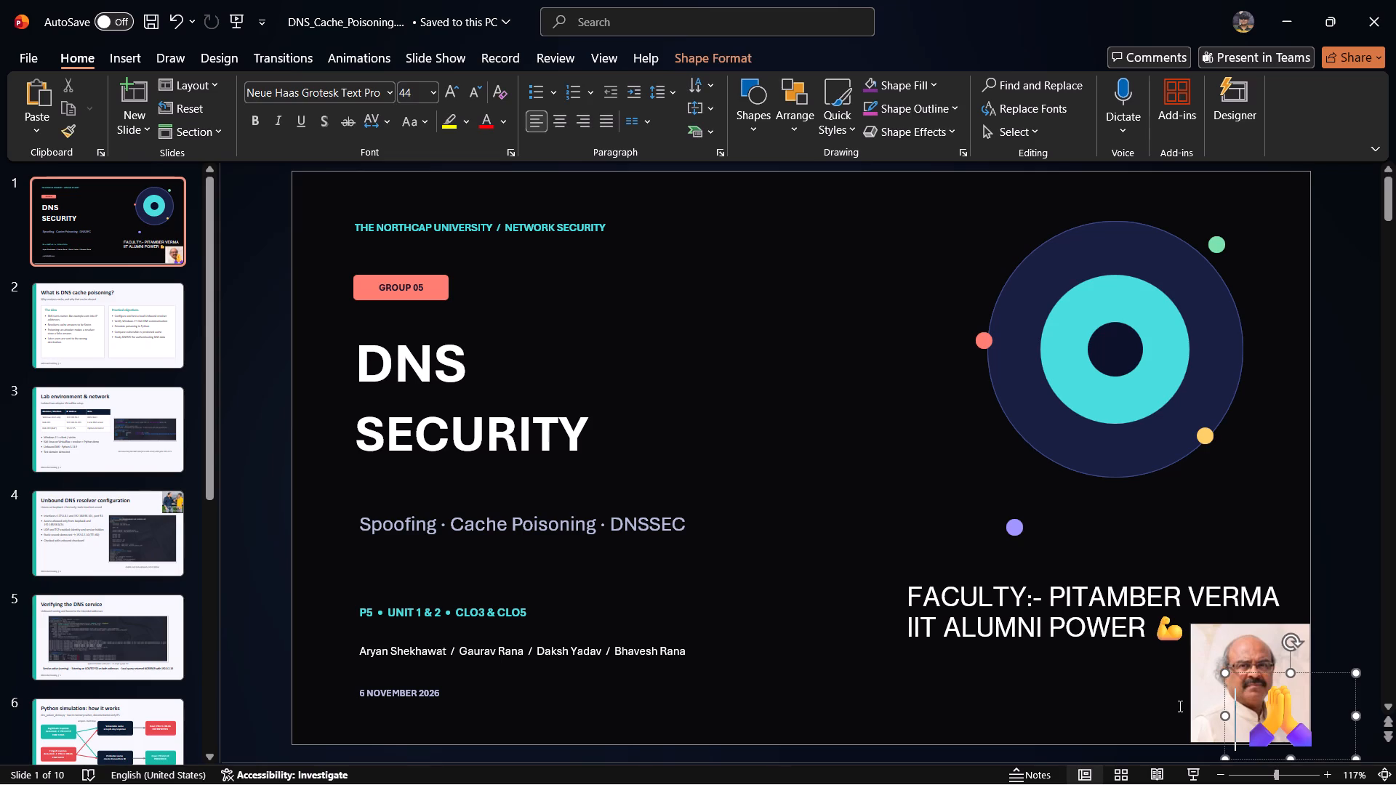
left_click_drag(1175, 706, 1245, 648)
left_click(1245, 648)
left_click_drag(1245, 648, 328, 656)
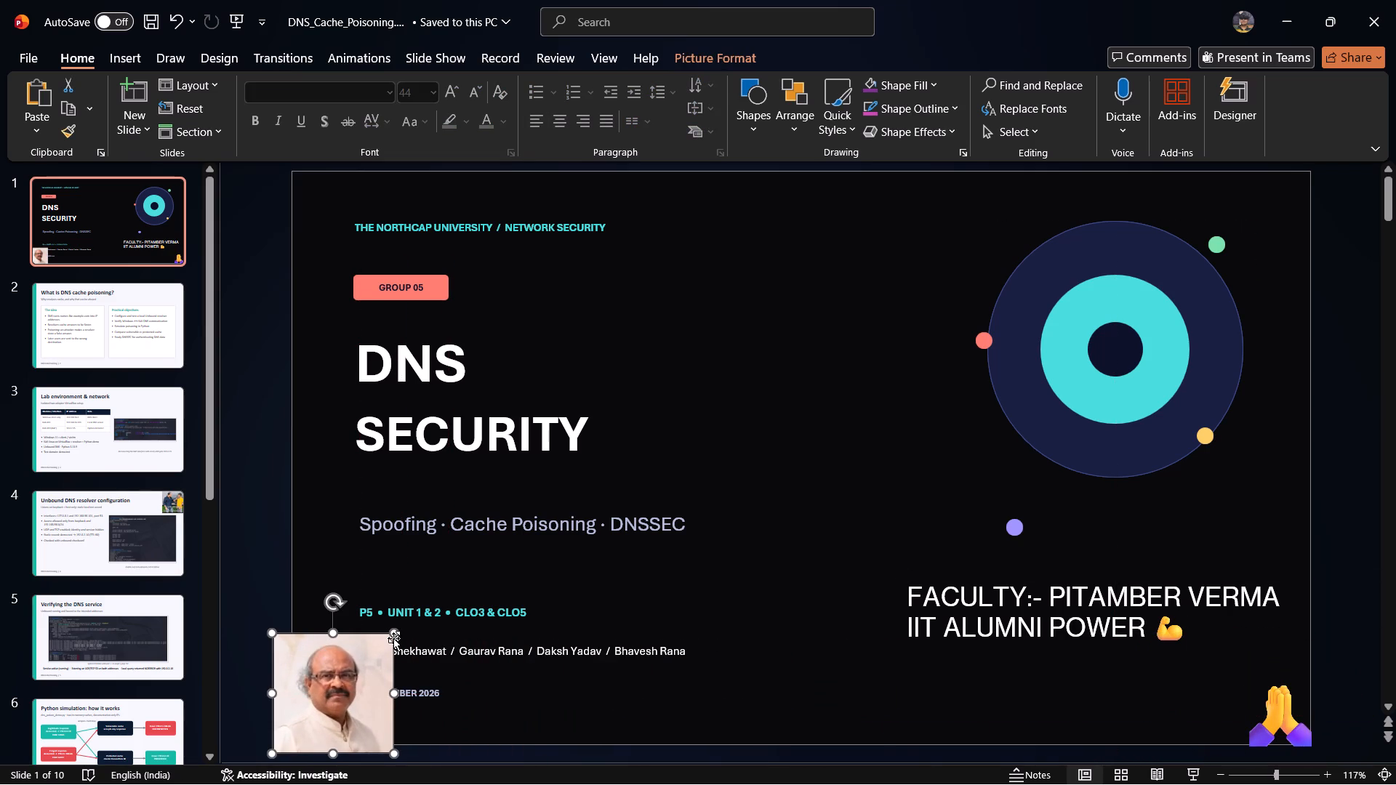
left_click_drag(394, 637, 353, 660)
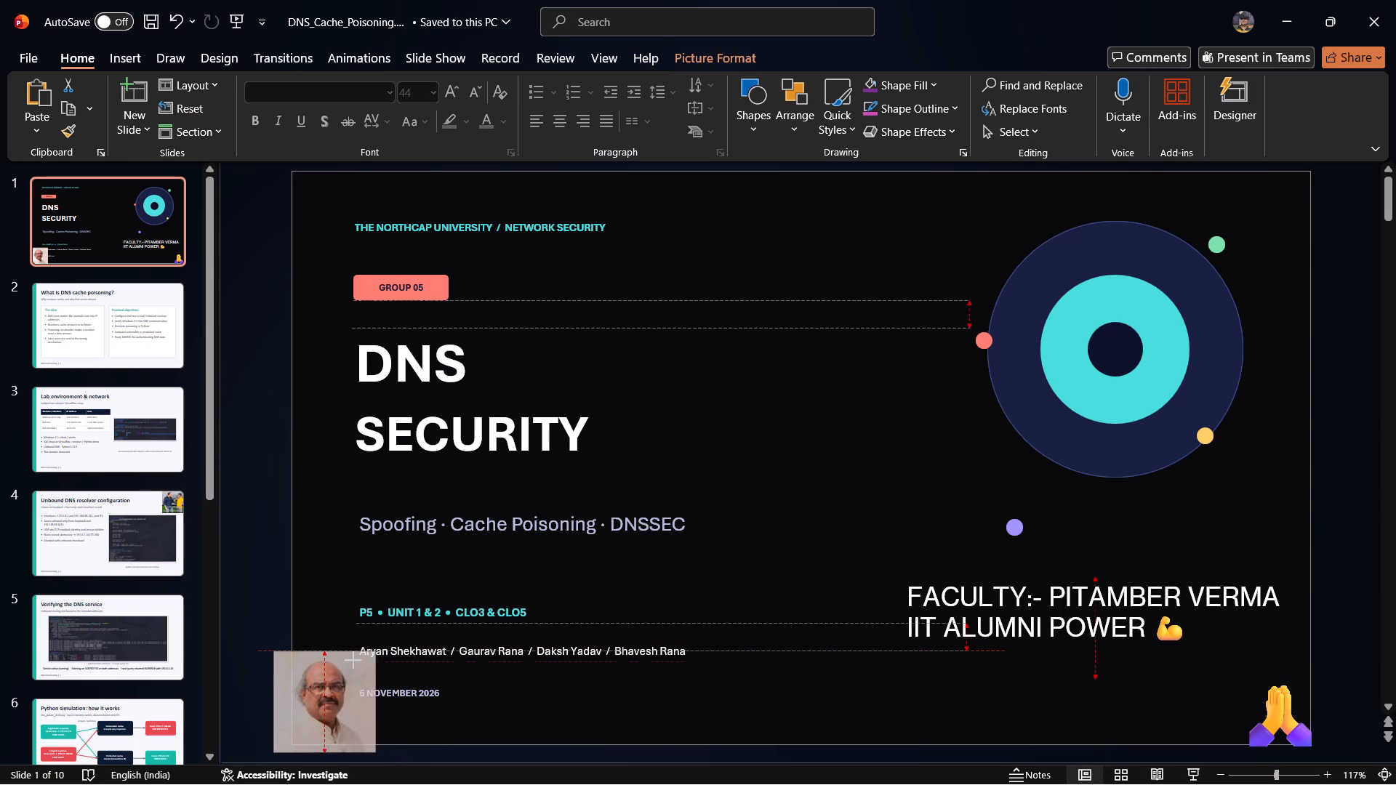
left_click_drag(353, 660, 353, 662)
Shift the date line and the team names line right so both clear the portrait and share a left edge.
left_click(413, 696)
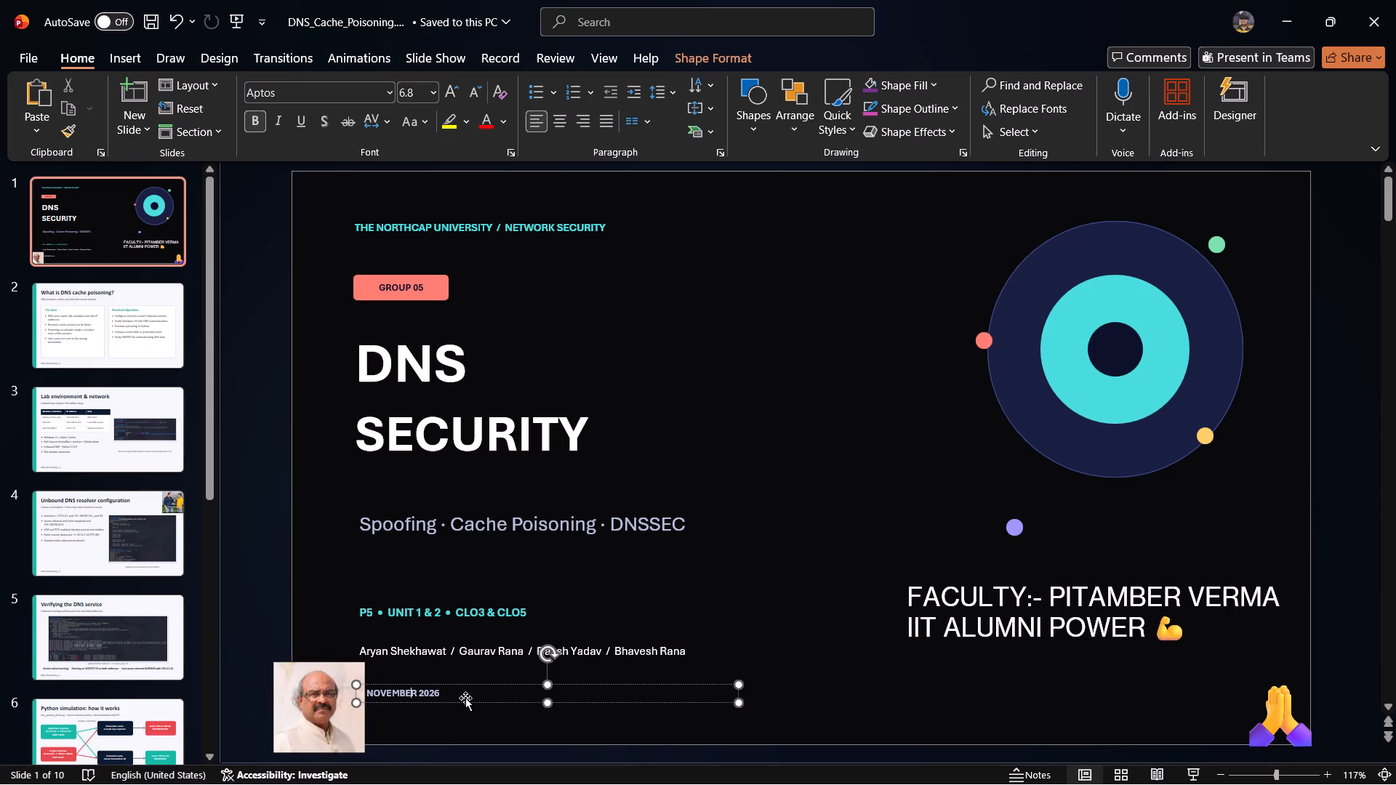
left_click_drag(465, 697, 513, 690)
left_click(552, 656)
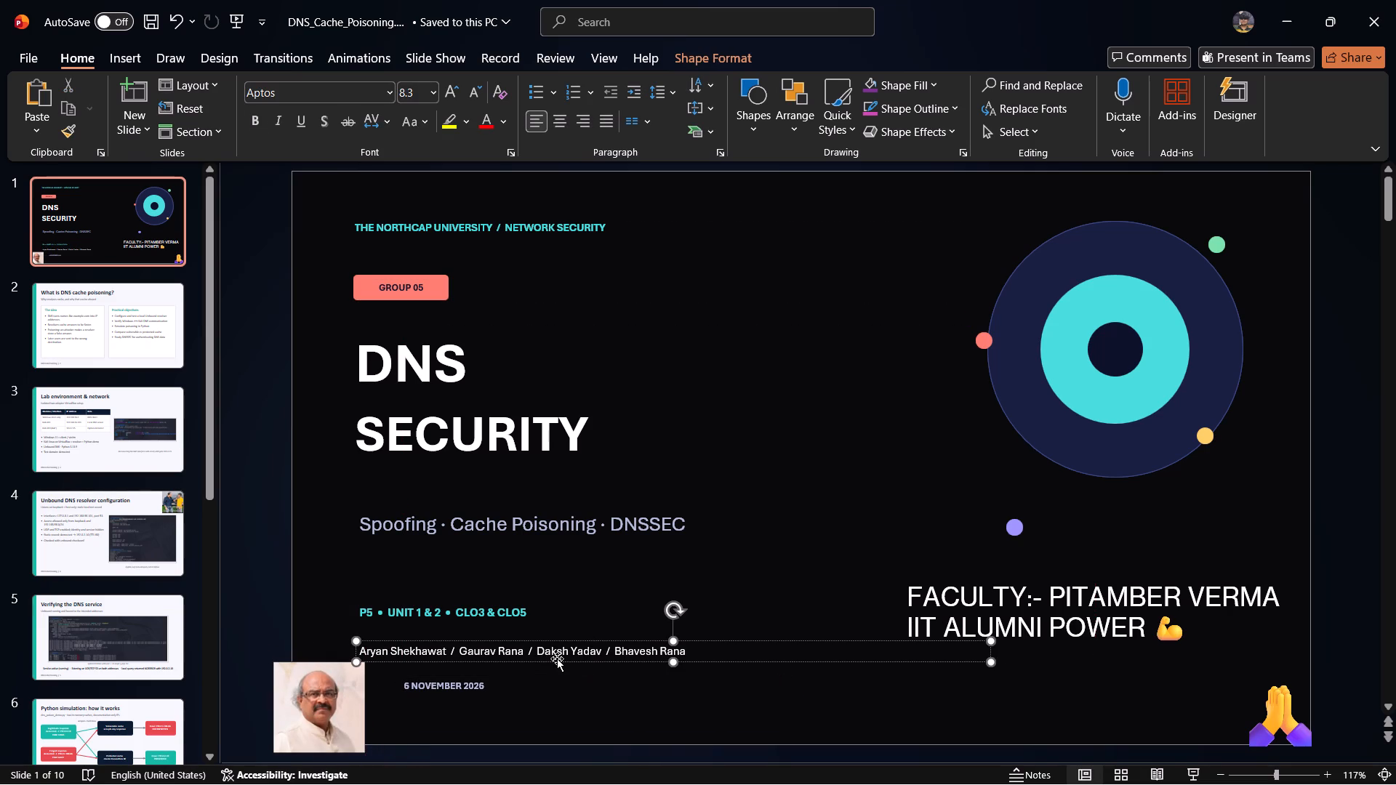
left_click_drag(557, 660, 604, 660)
Align the faculty portrait flush with the slide's left and bottom edges.
left_click(323, 708)
left_click_drag(323, 708, 339, 693)
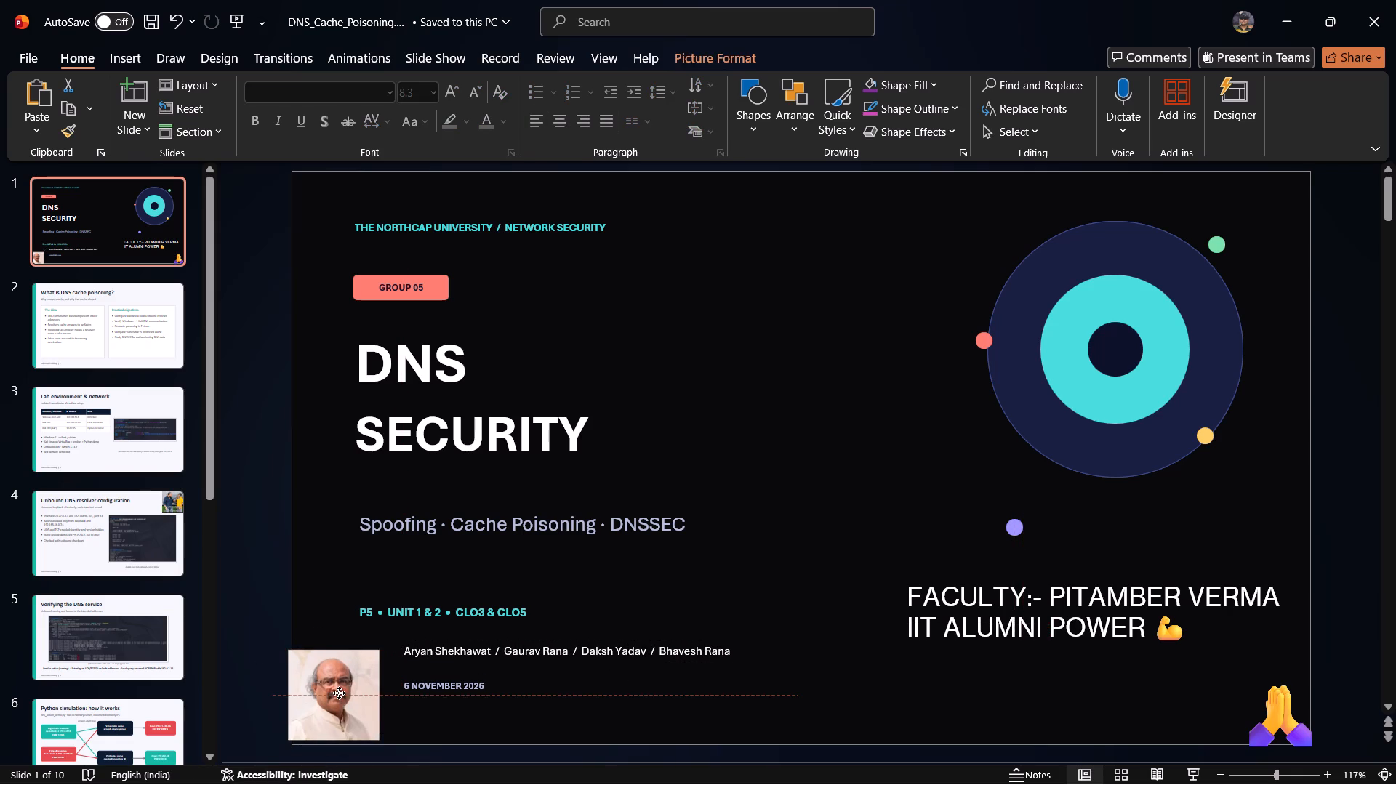
left_click_drag(339, 693, 342, 699)
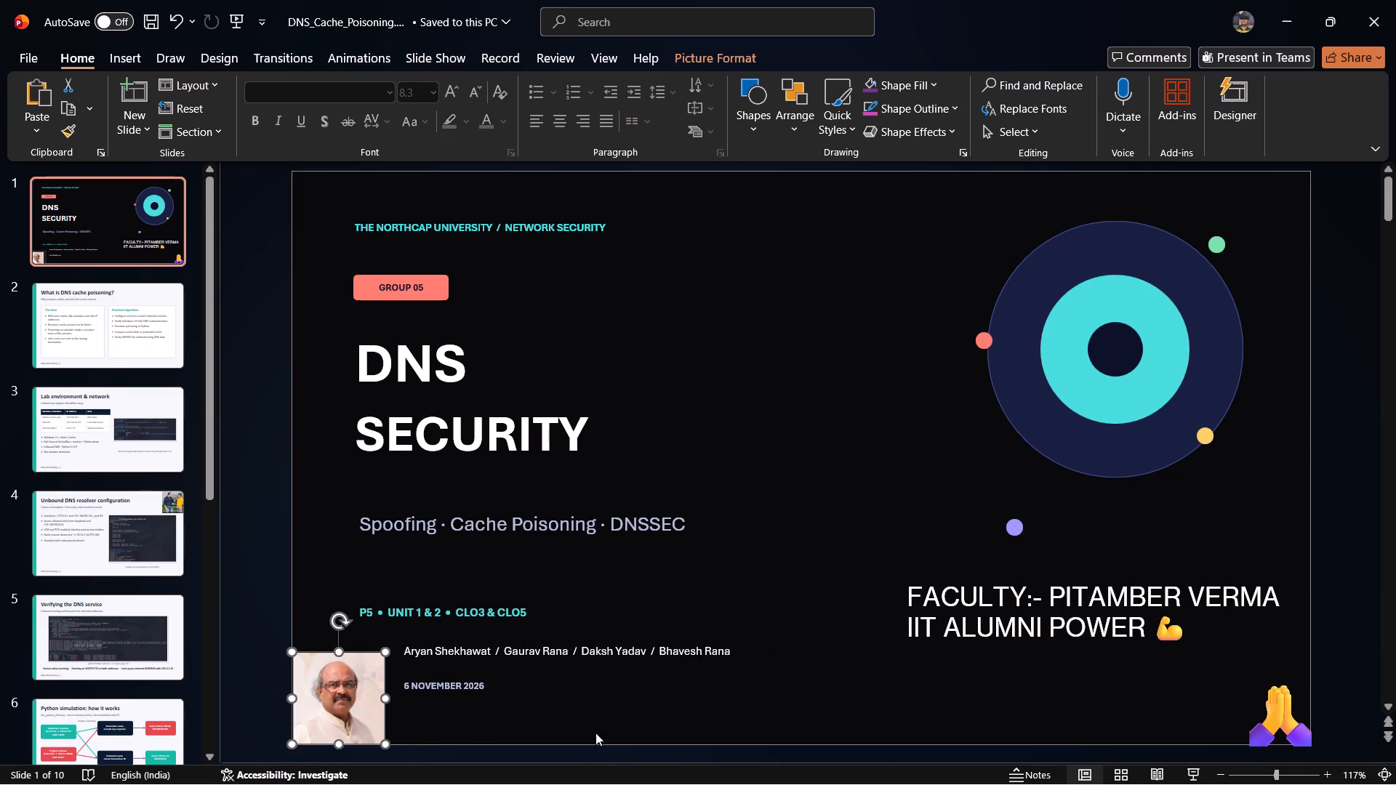
Move the folded-hands emoji across the slide onto the lower-right corner of the relocated faculty portrait.
left_click(1270, 719)
left_click(1329, 731)
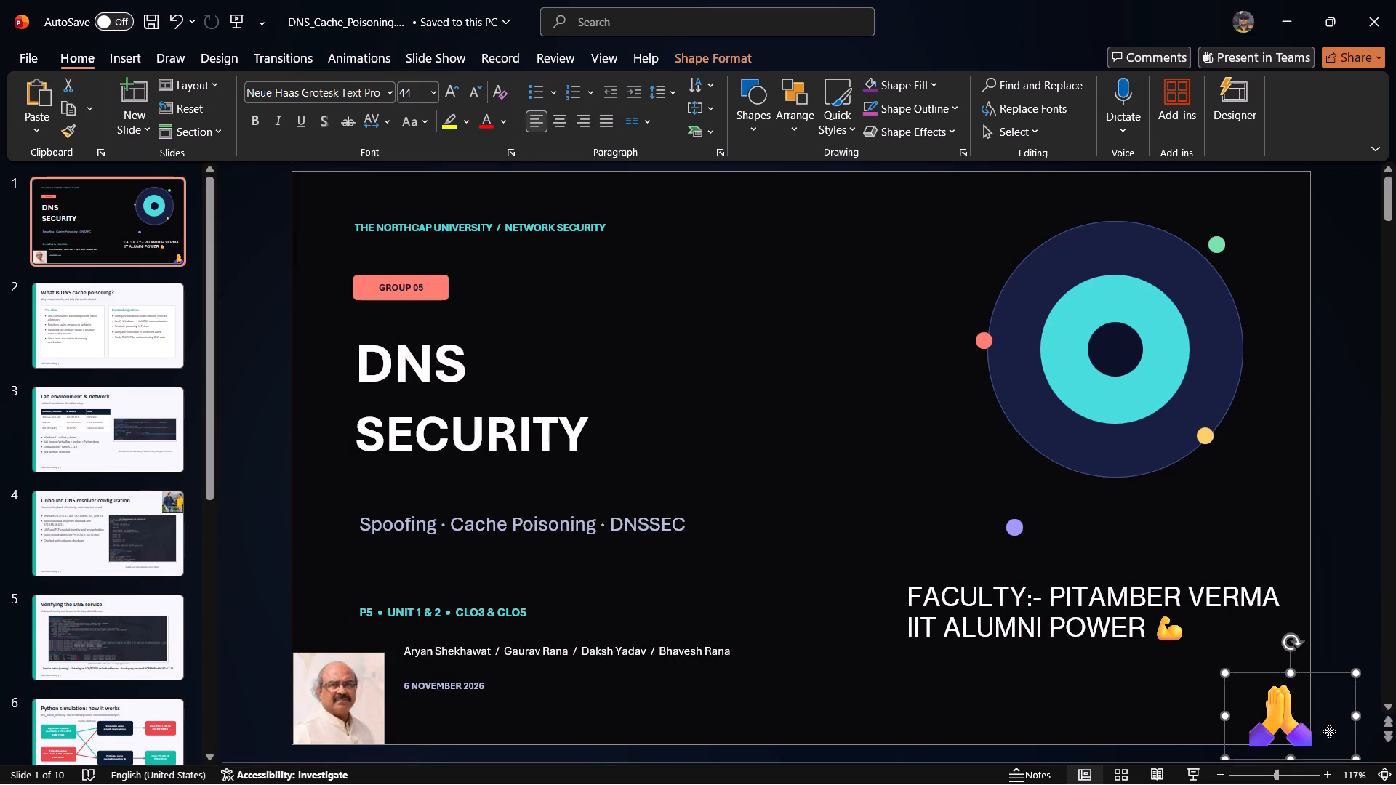
left_click_drag(1335, 734, 468, 741)
left_click_drag(468, 741, 460, 739)
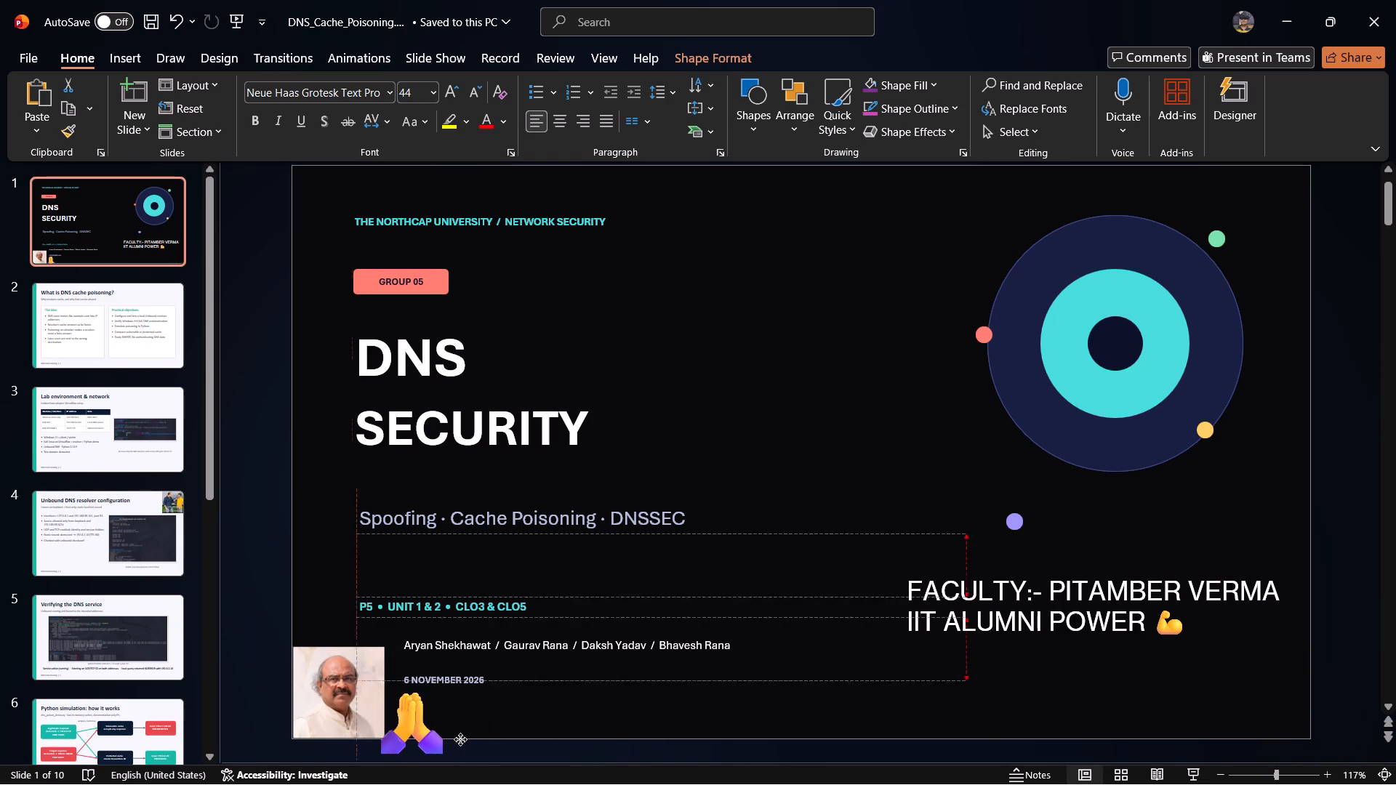
left_click_drag(460, 739, 417, 741)
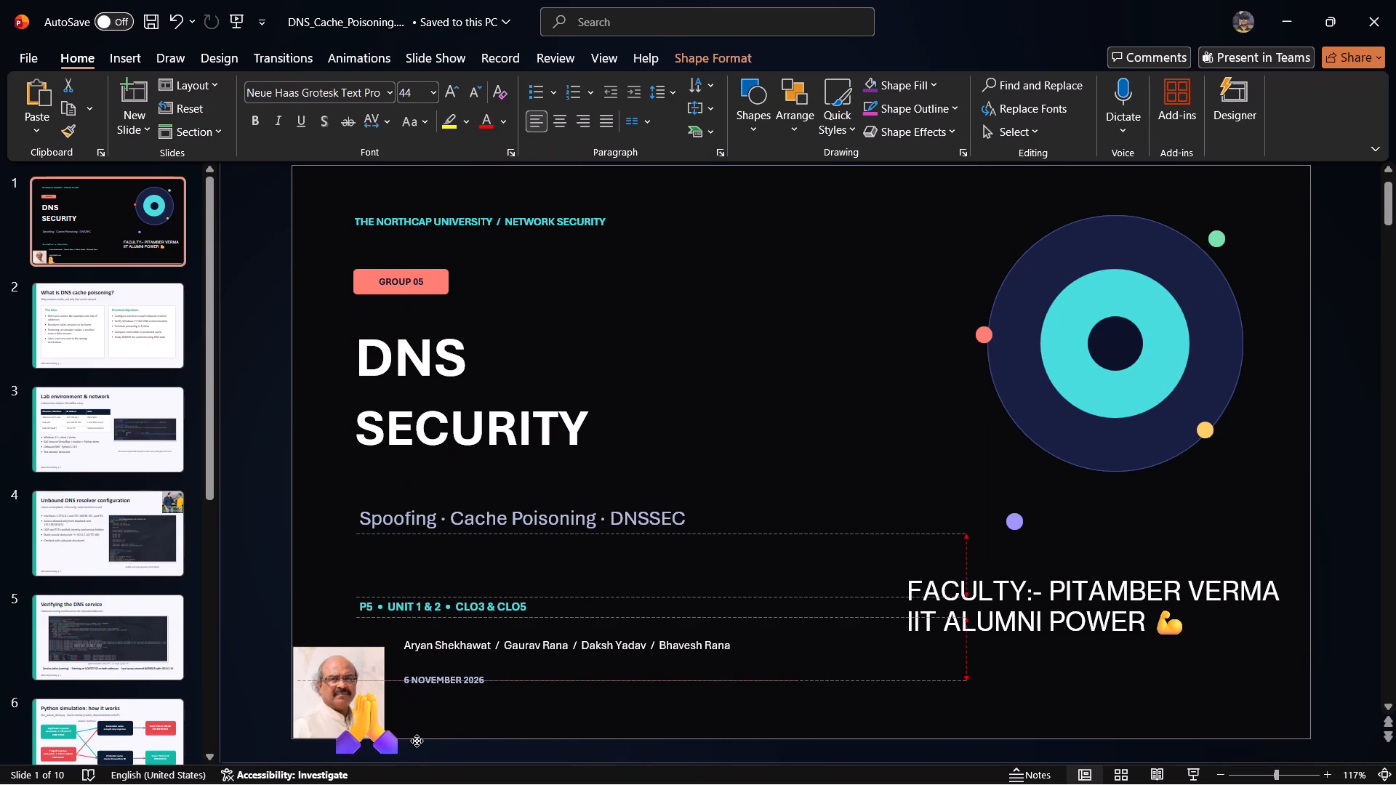
left_click_drag(417, 741, 418, 738)
left_click(761, 719)
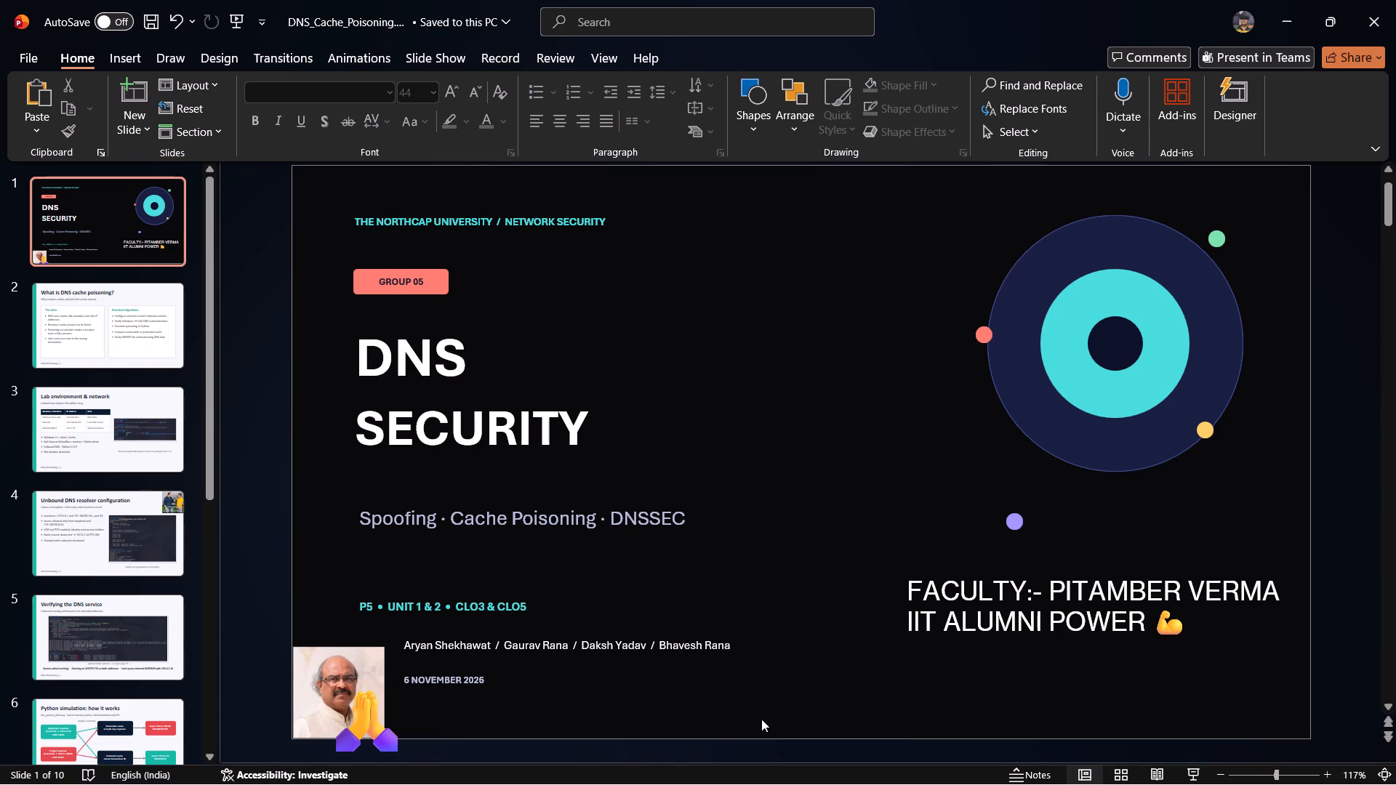
Preview the rearranged title slide in the slide show and end the show.
key("F5")
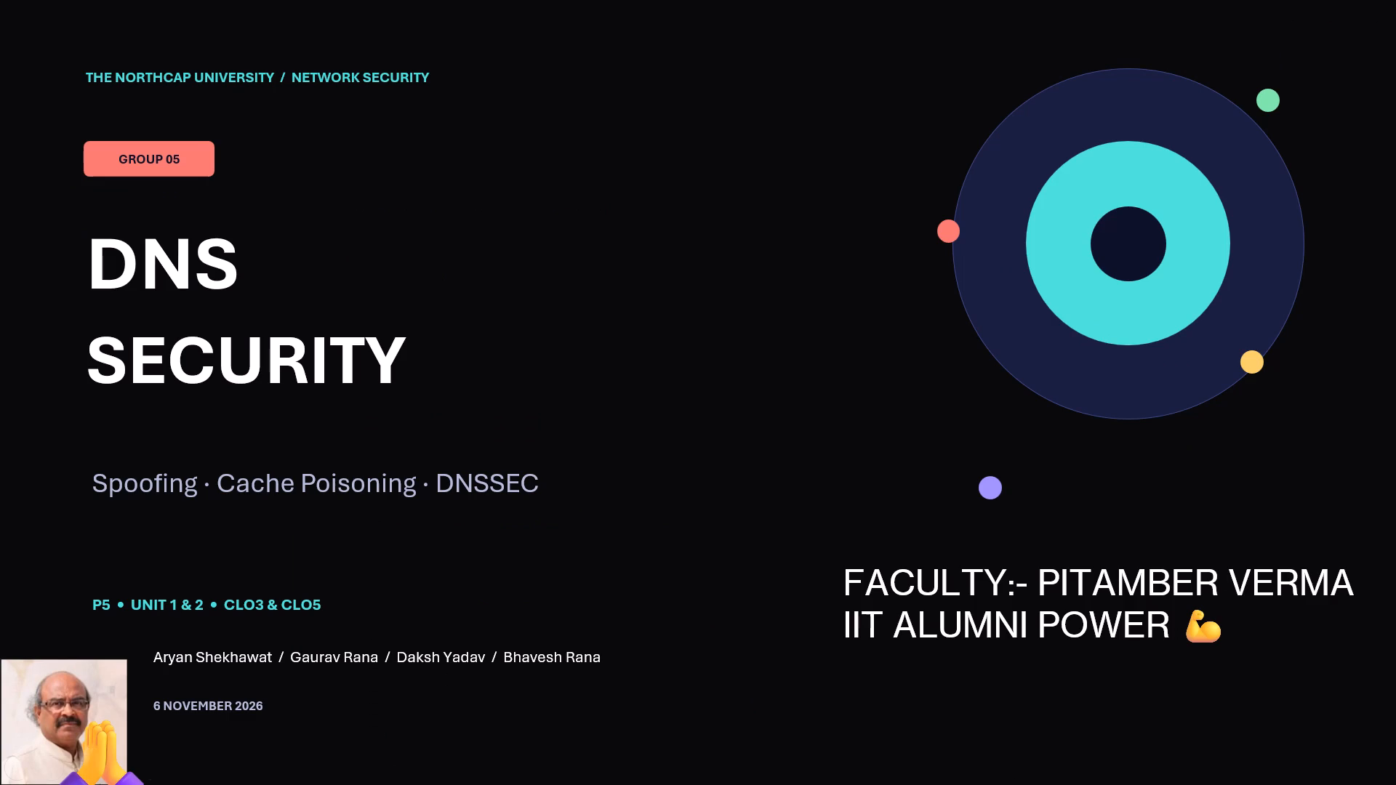
key("Escape")
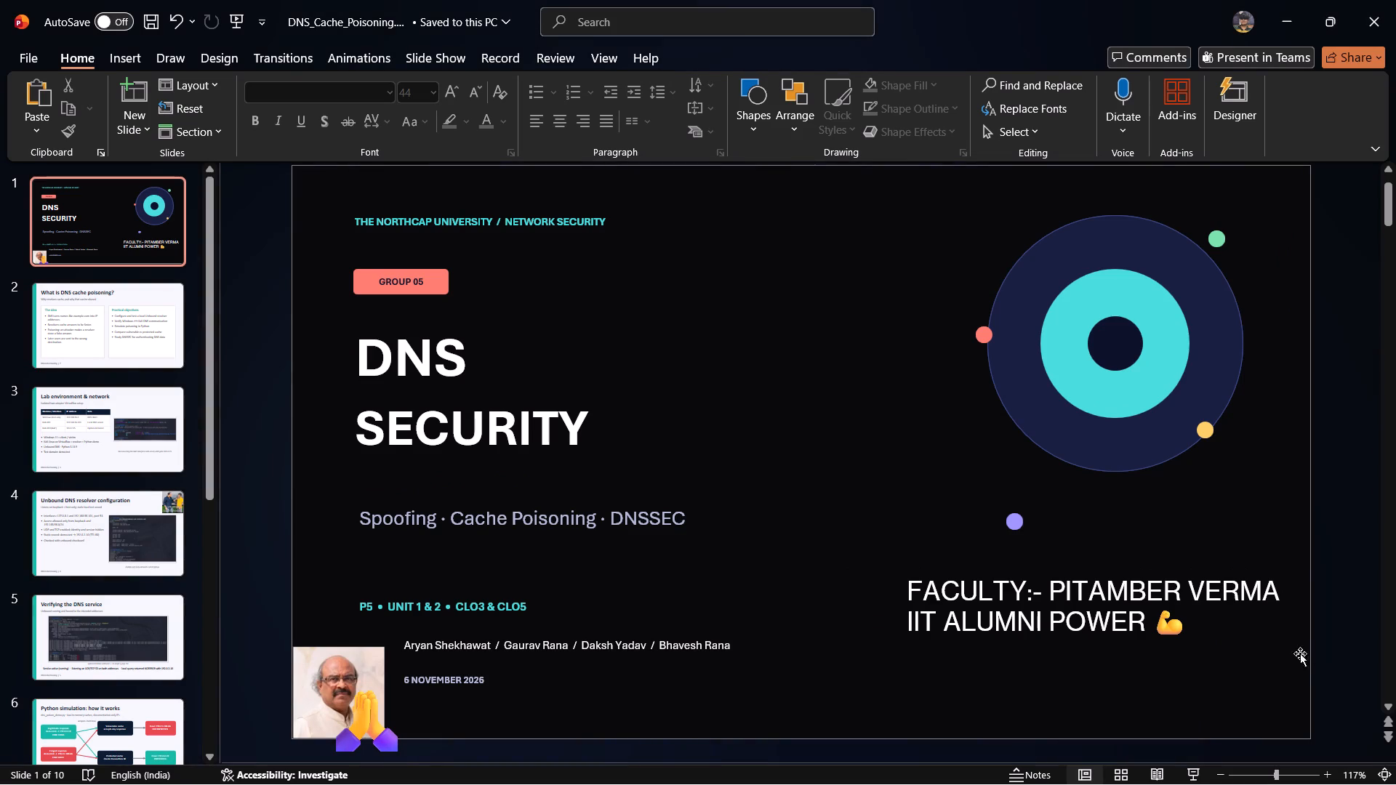
Move the faculty credit text box down and slightly right, towards the title slide's lower-right corner.
left_click(1271, 649)
left_click_drag(1273, 651, 1287, 661)
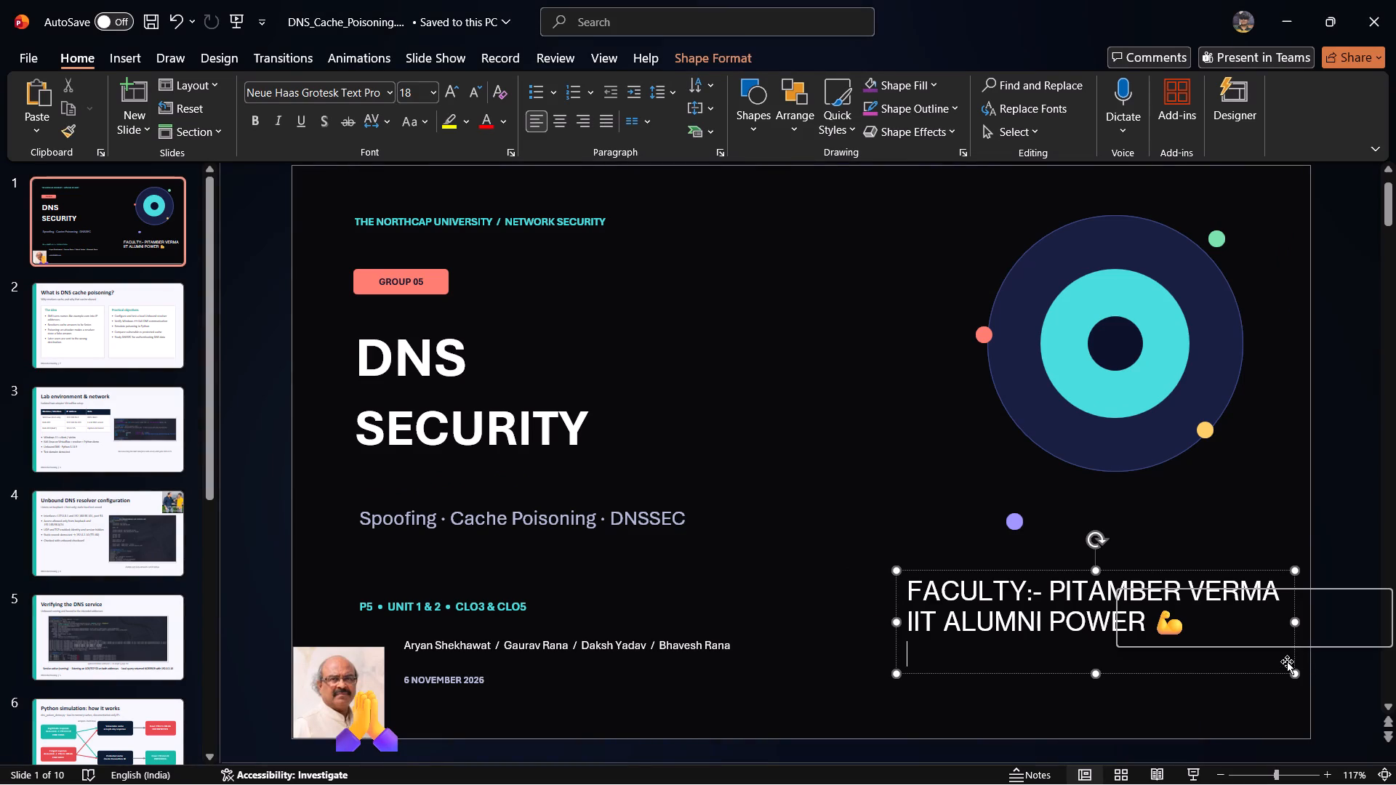
left_click_drag(1287, 661, 1316, 711)
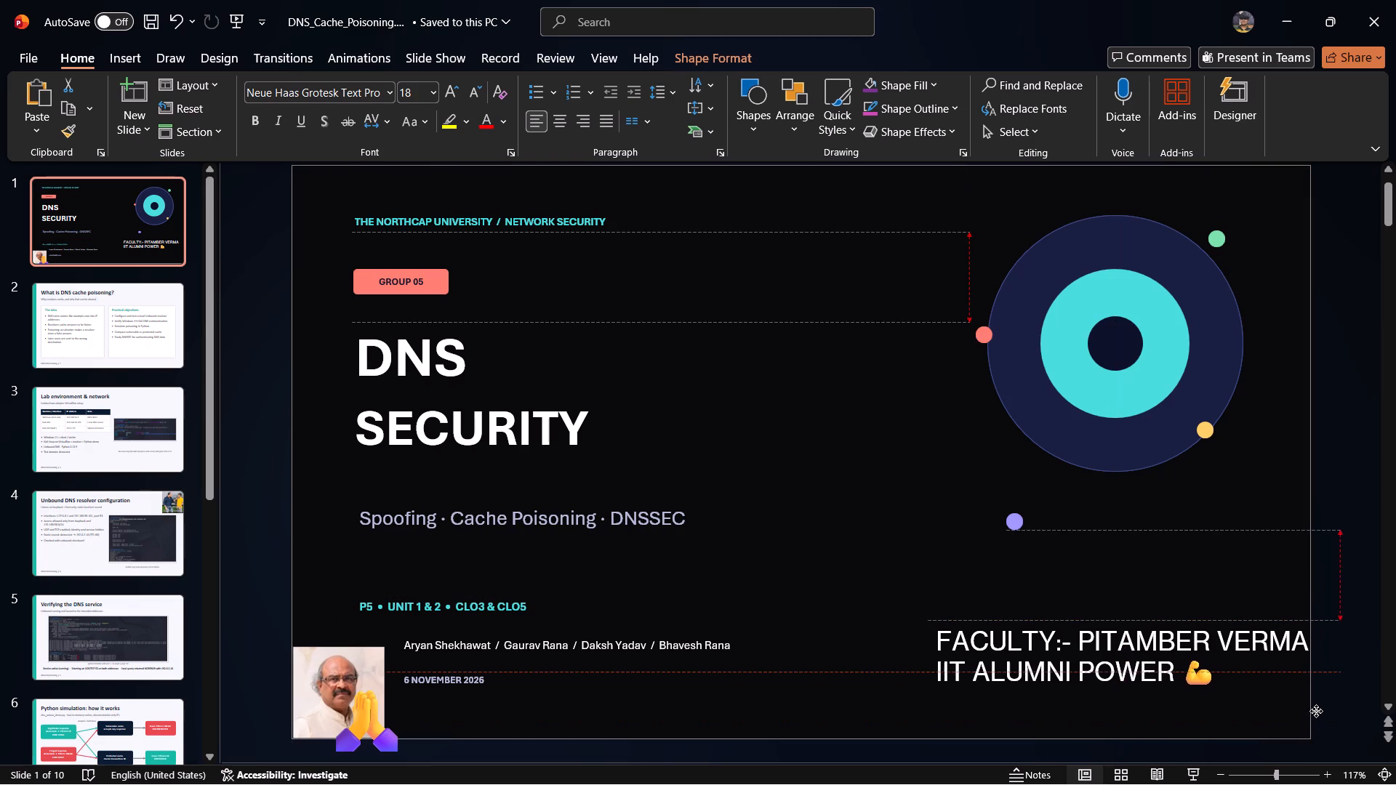
left_click_drag(1316, 711, 1312, 710)
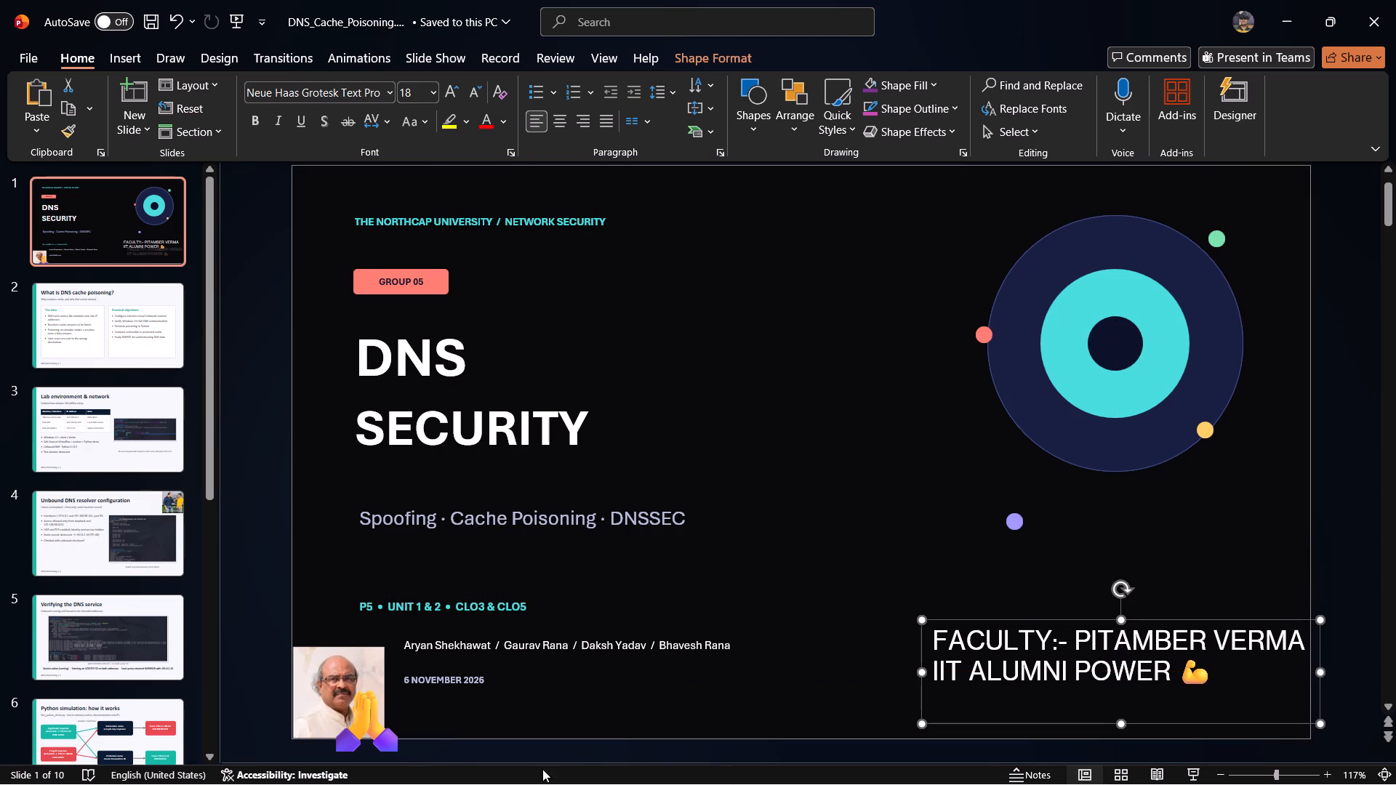
Set the font size of the folded-hands emoji on the portrait to 36.
left_click(367, 741)
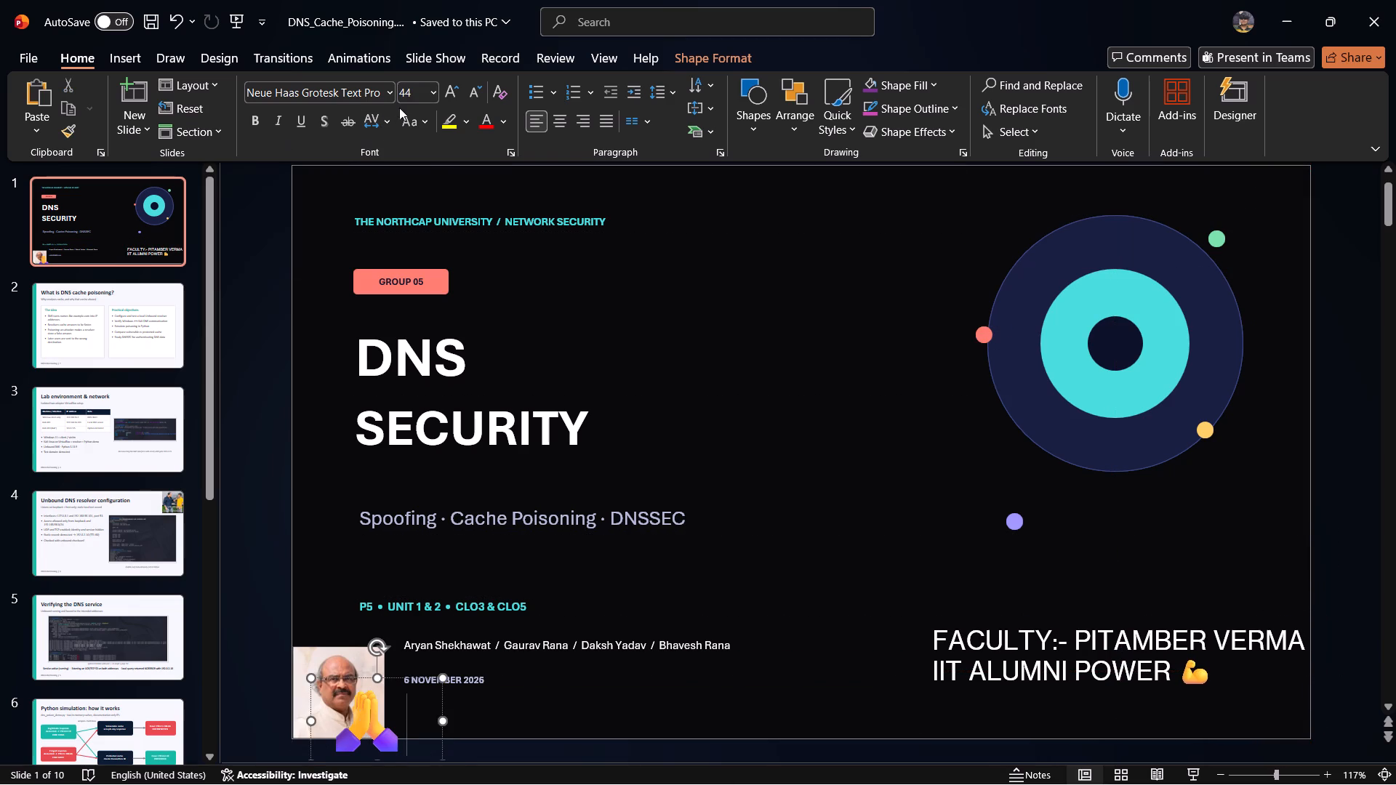
left_click(430, 100)
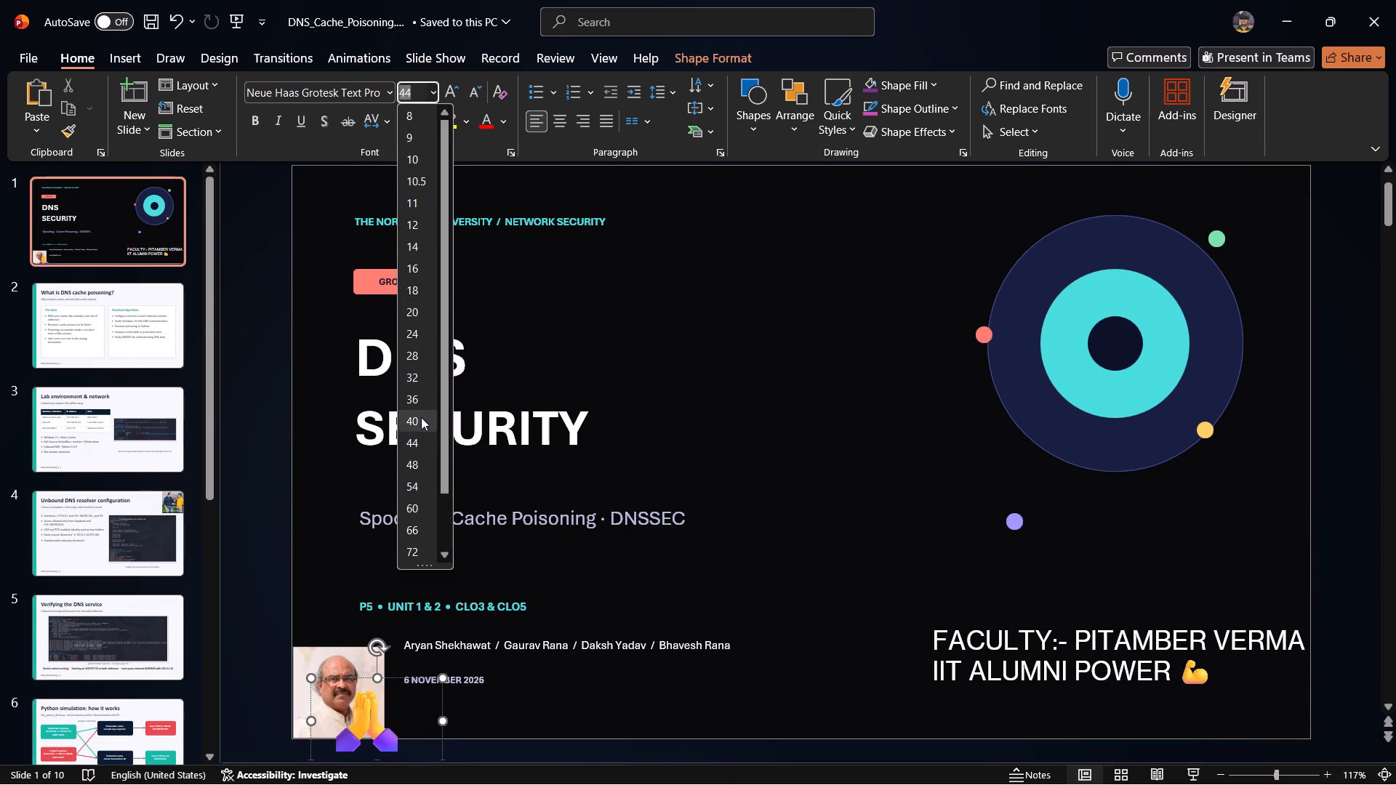
left_click(382, 731)
left_click(430, 92)
left_click_drag(396, 720, 329, 711)
left_click_drag(329, 711, 451, 736)
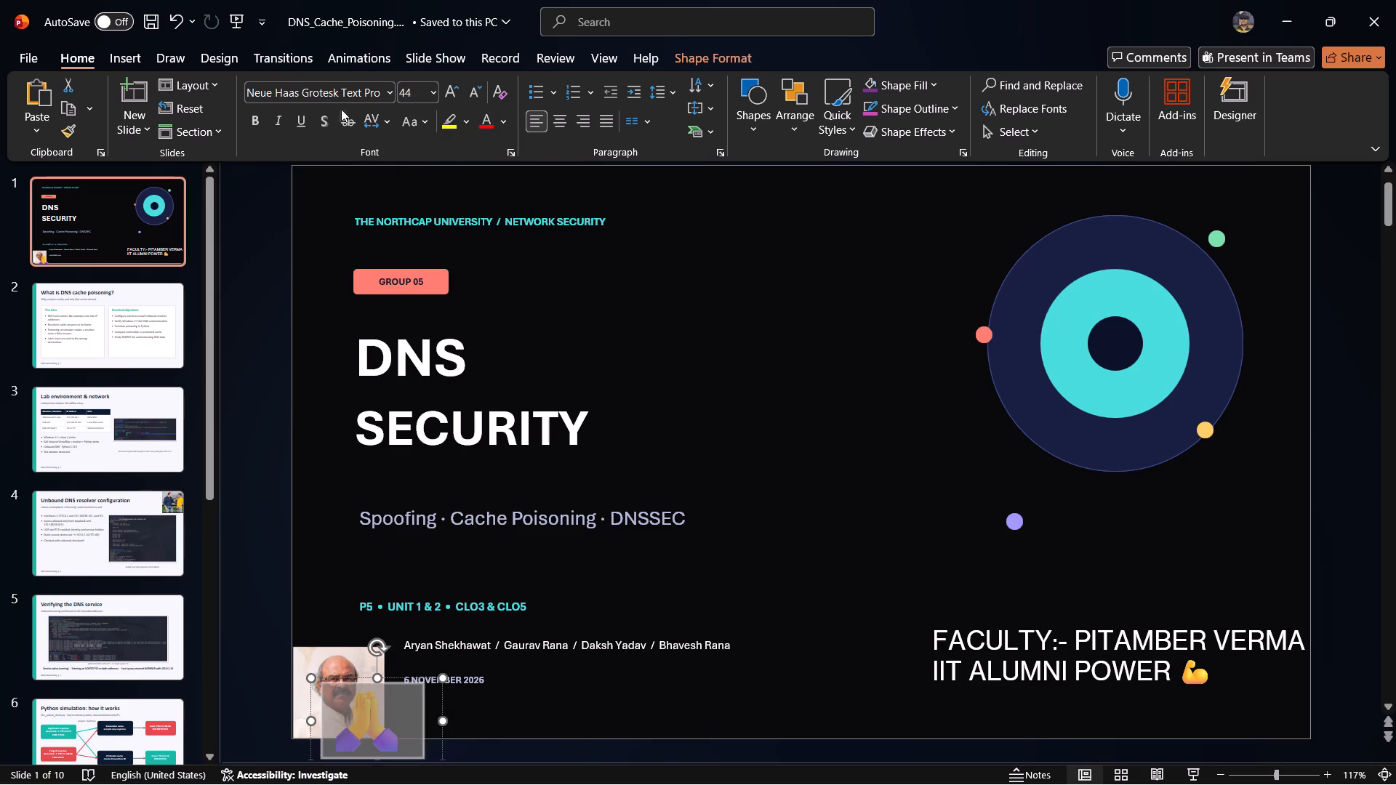
left_click(432, 92)
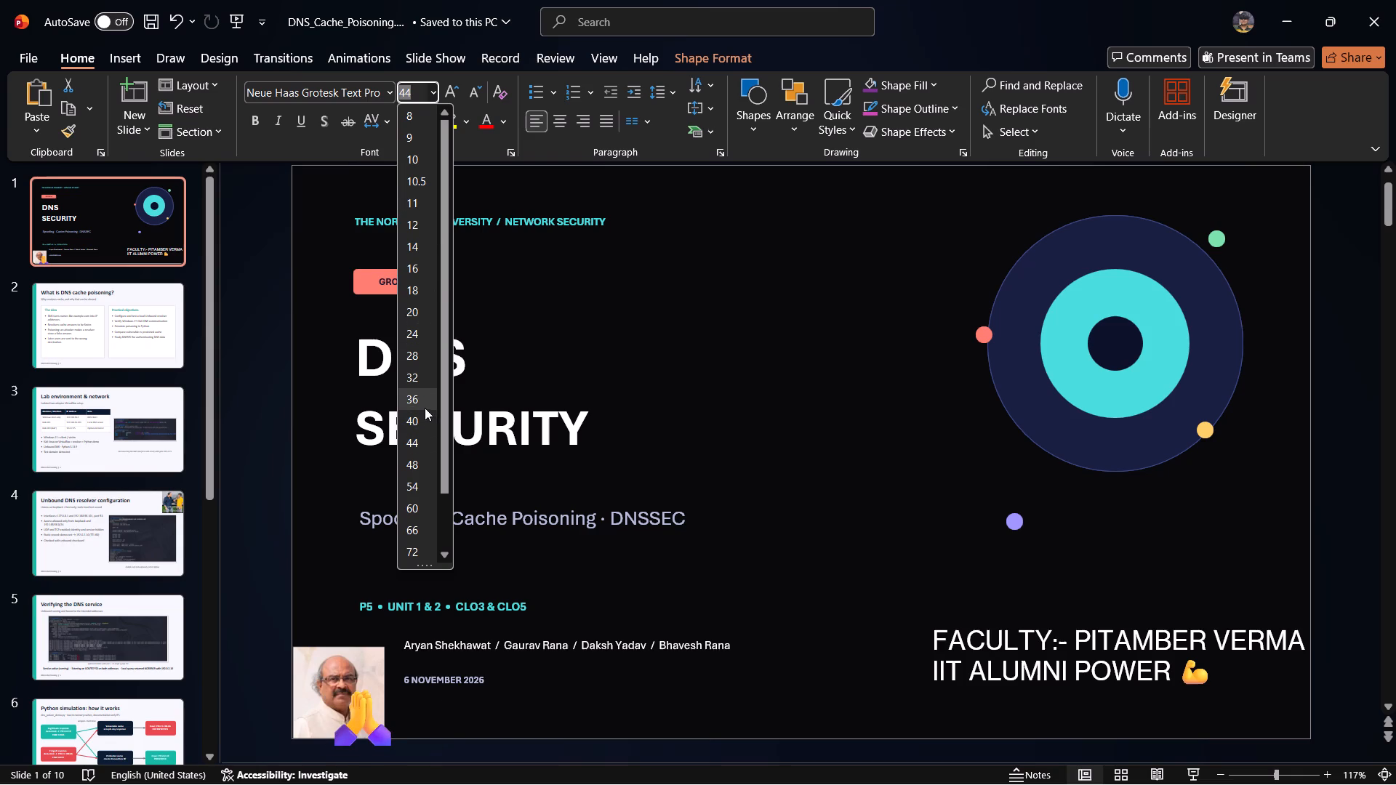
left_click(425, 406)
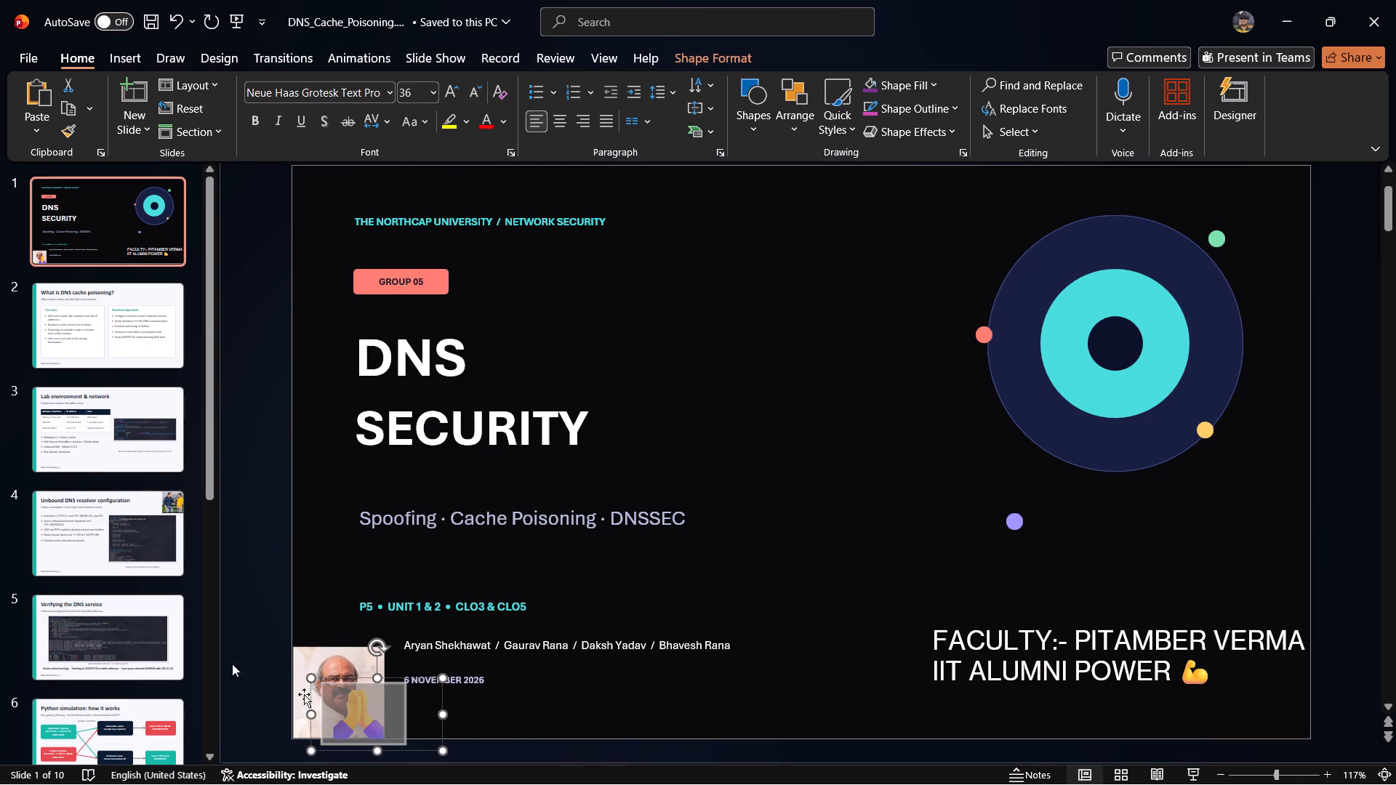
left_click(256, 624)
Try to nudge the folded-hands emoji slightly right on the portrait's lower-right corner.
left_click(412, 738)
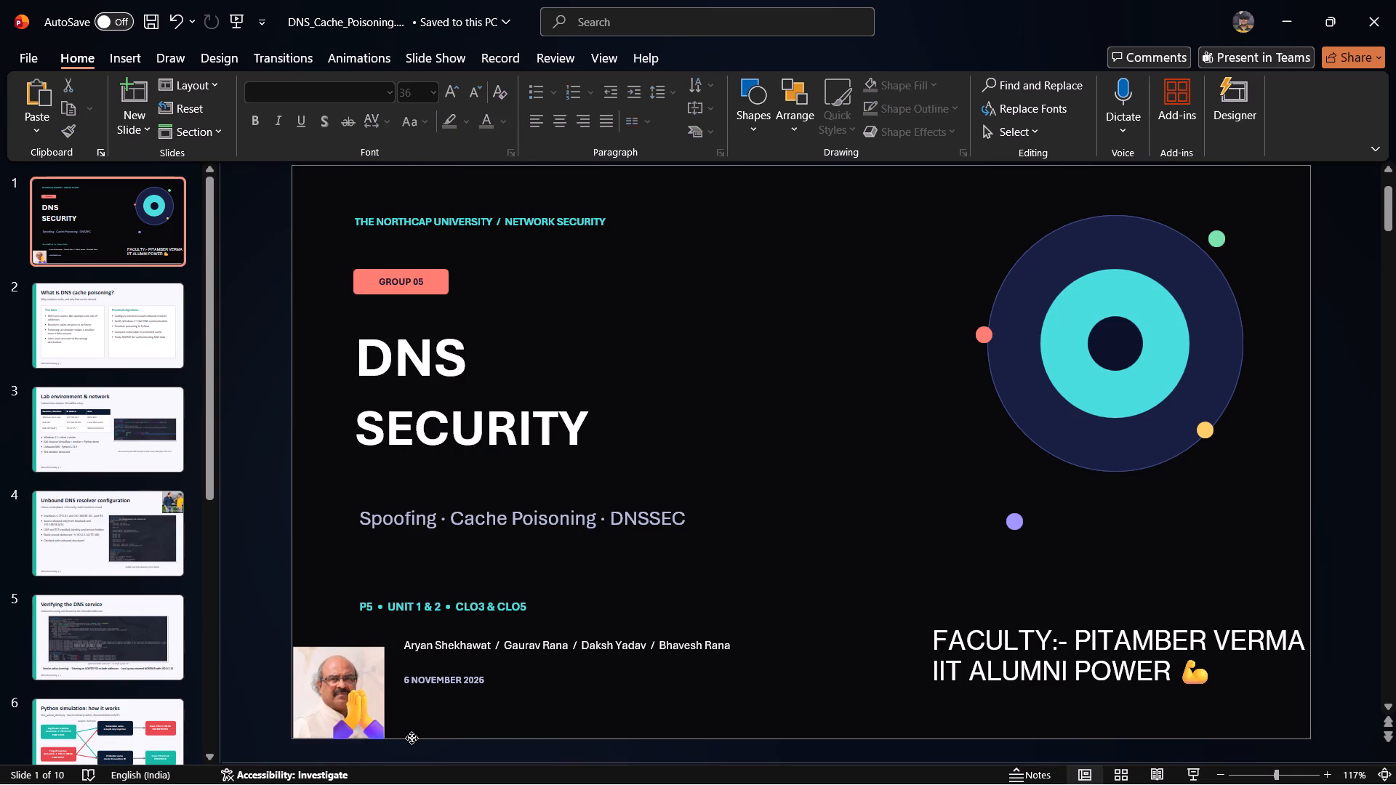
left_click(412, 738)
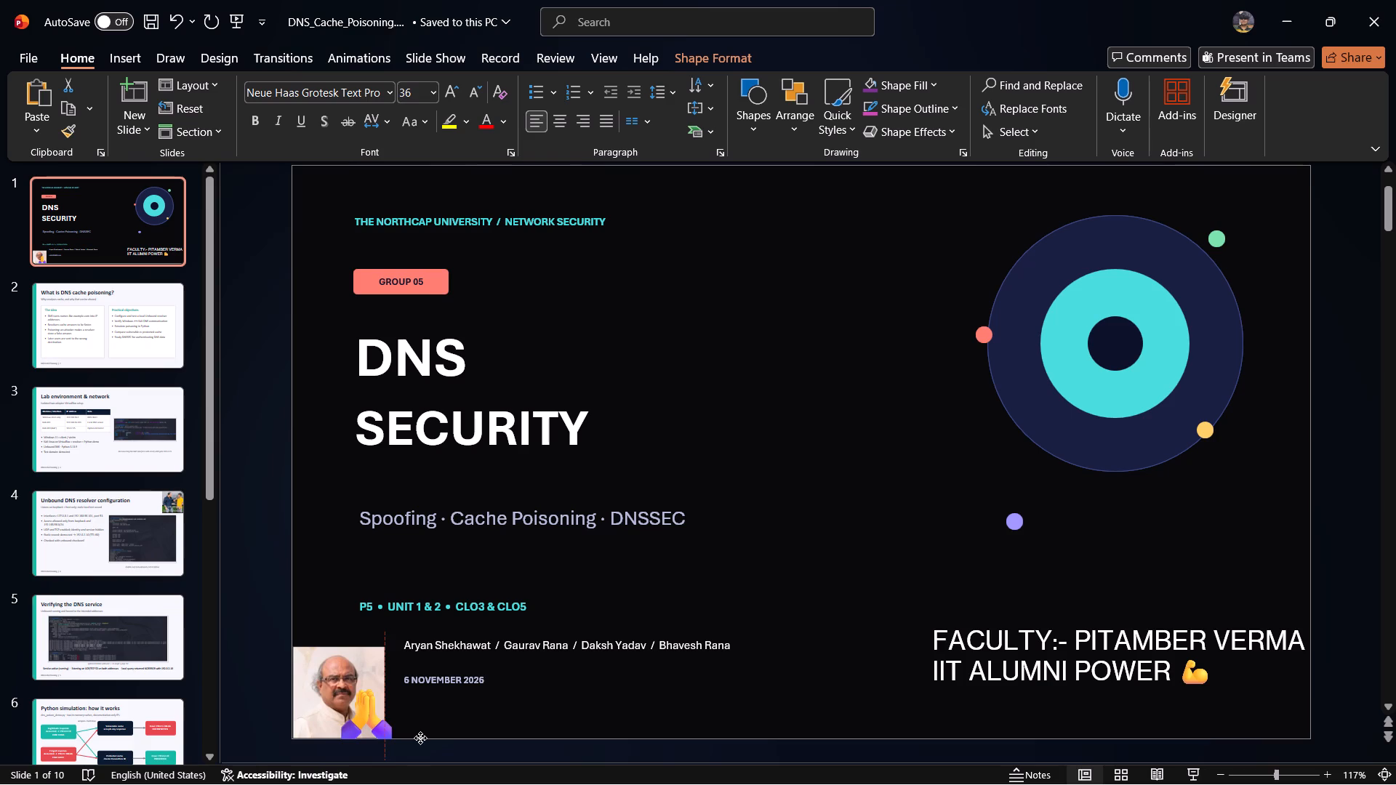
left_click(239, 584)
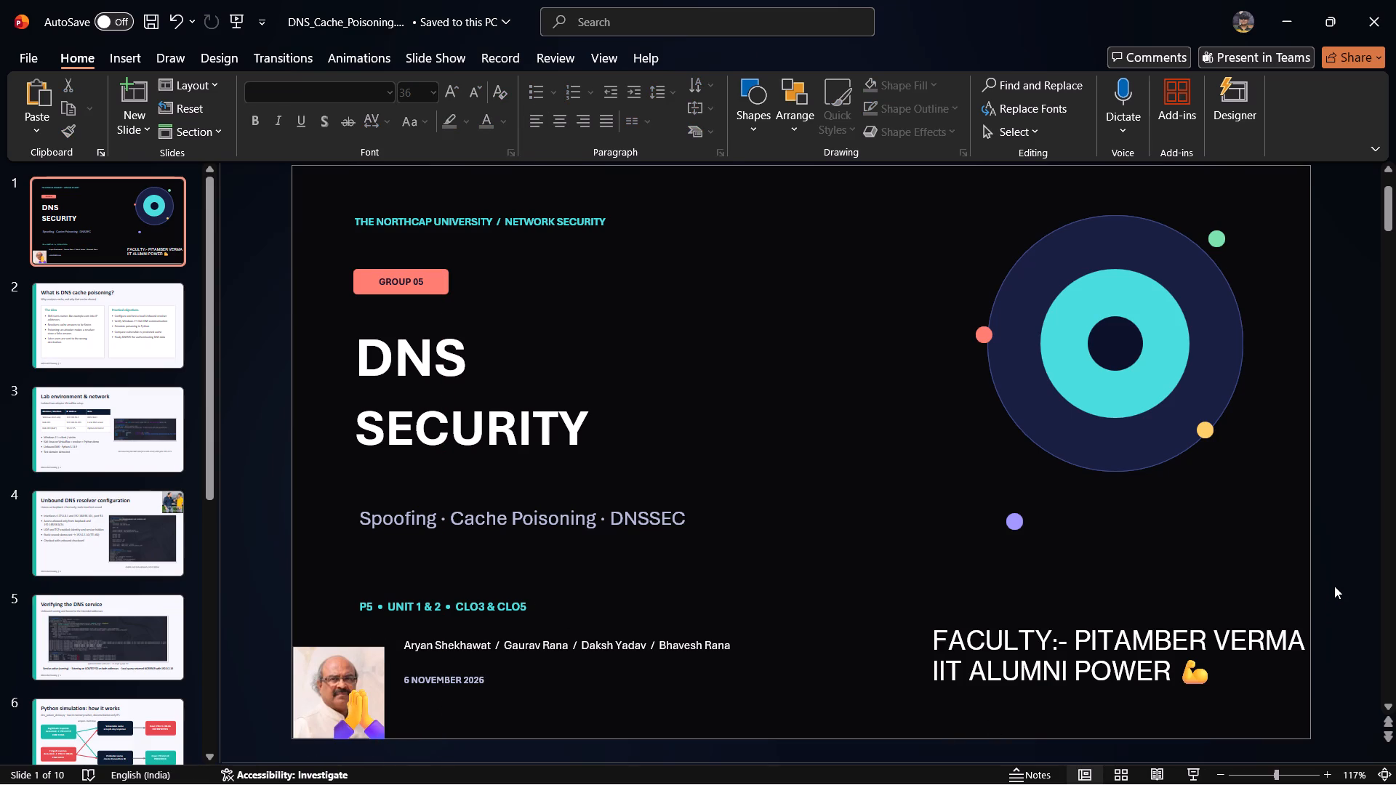
Preview the title slide in the slide show and return to the editing window.
key("F5")
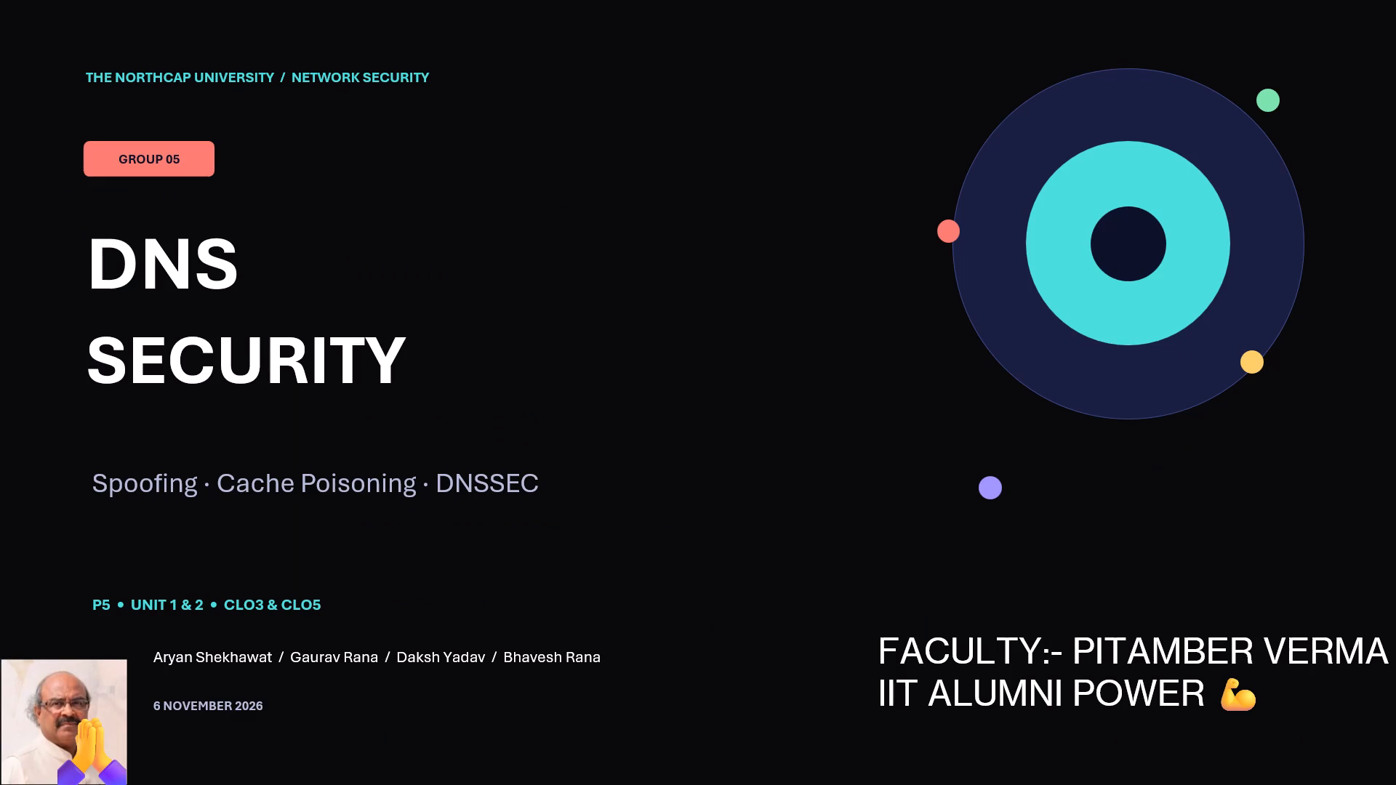
key("alt+Tab")
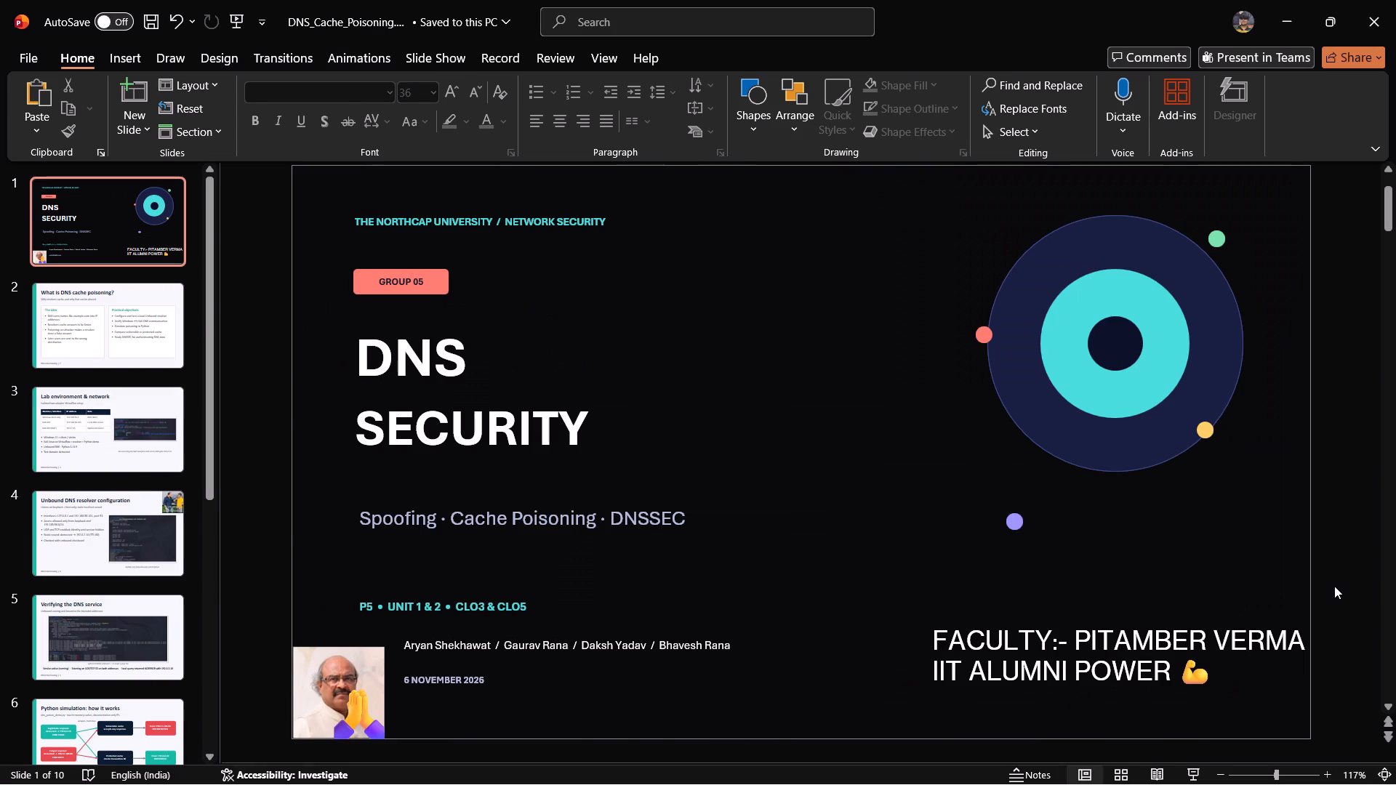
Save the DNS_Cache_Poisoning presentation with the updated title slide.
key("ctrl+s")
Switch from the editing window back to the running slide show.
key("alt+Tab")
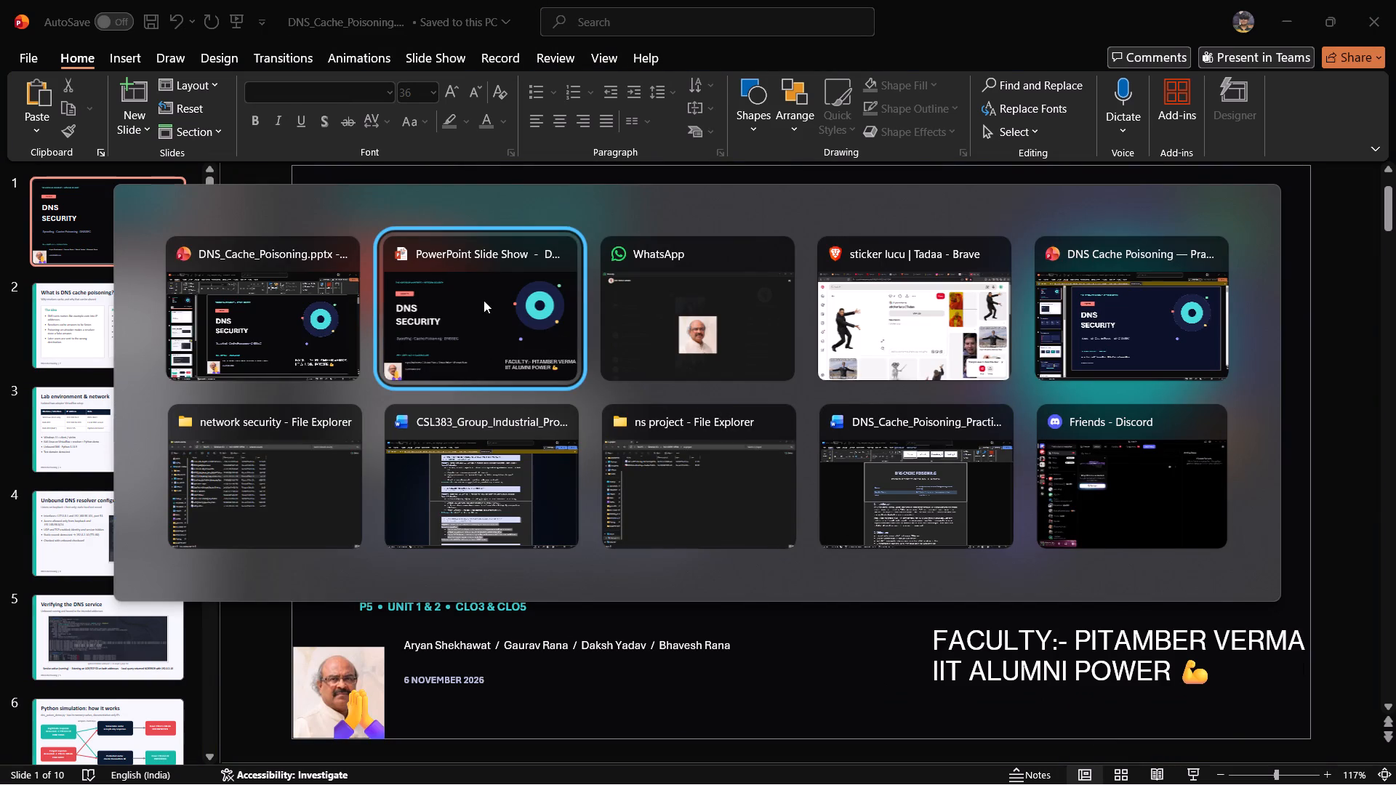
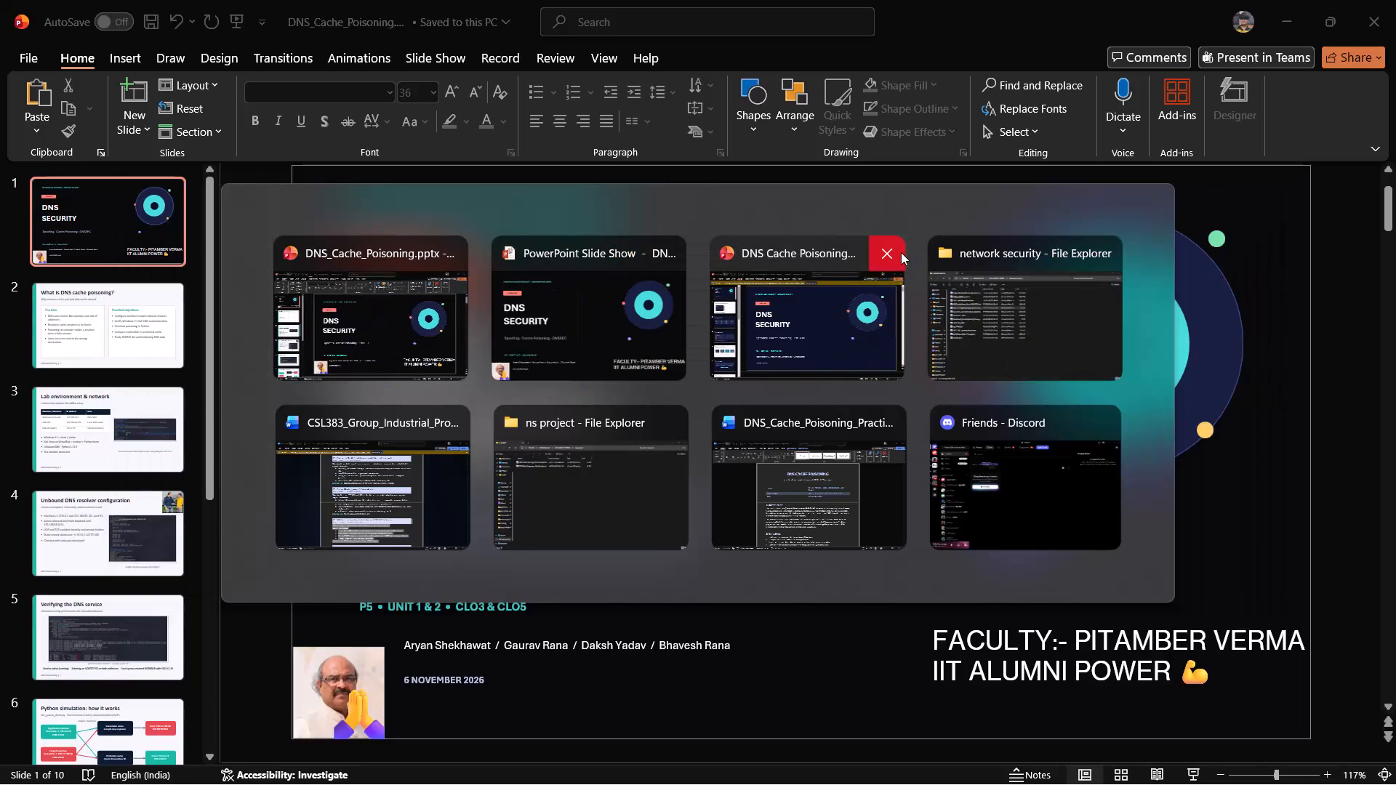
Close the windows other than DNS_Cache_Poisoning.pptx and its slide show: the second presentation, both File Explorer folders, both Word documents and Discord.
left_click(896, 252)
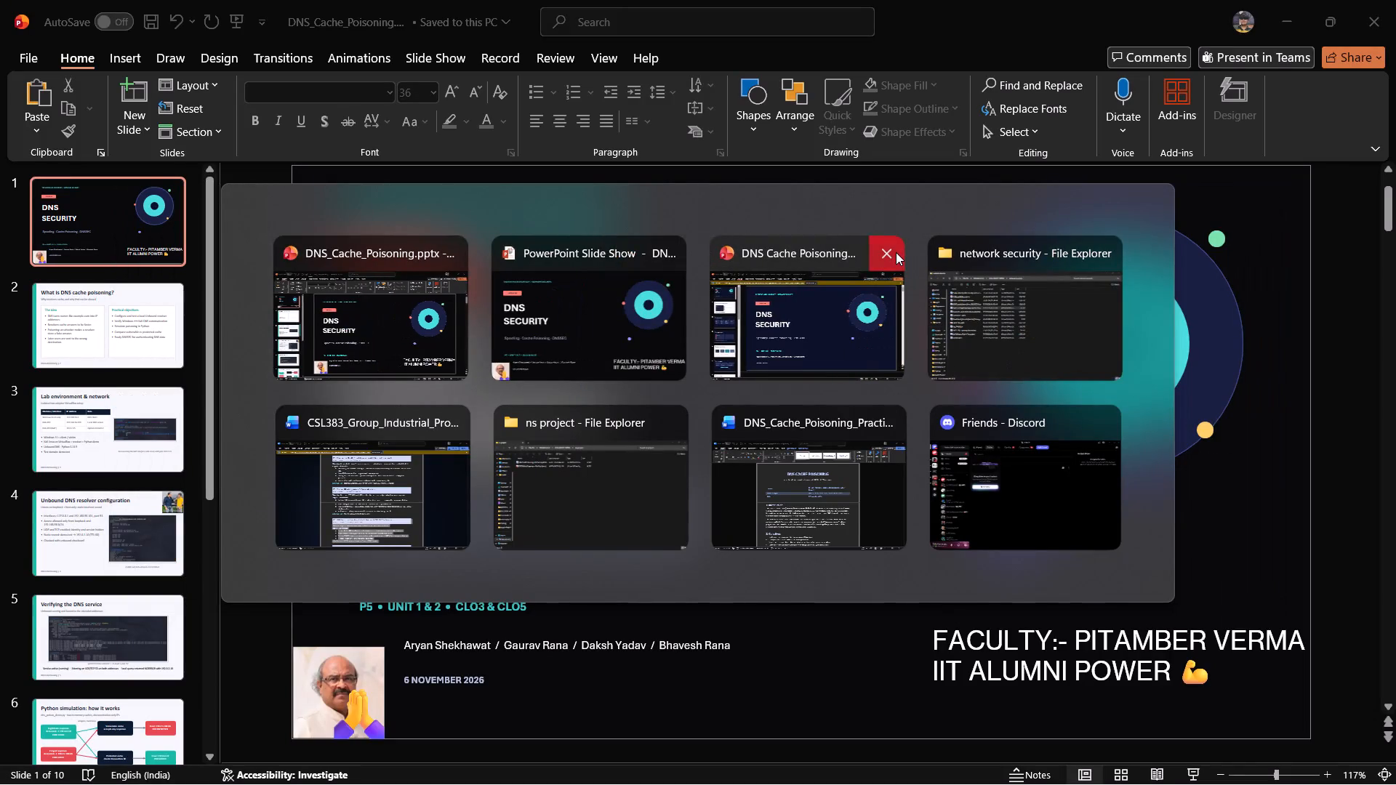
left_click(990, 256)
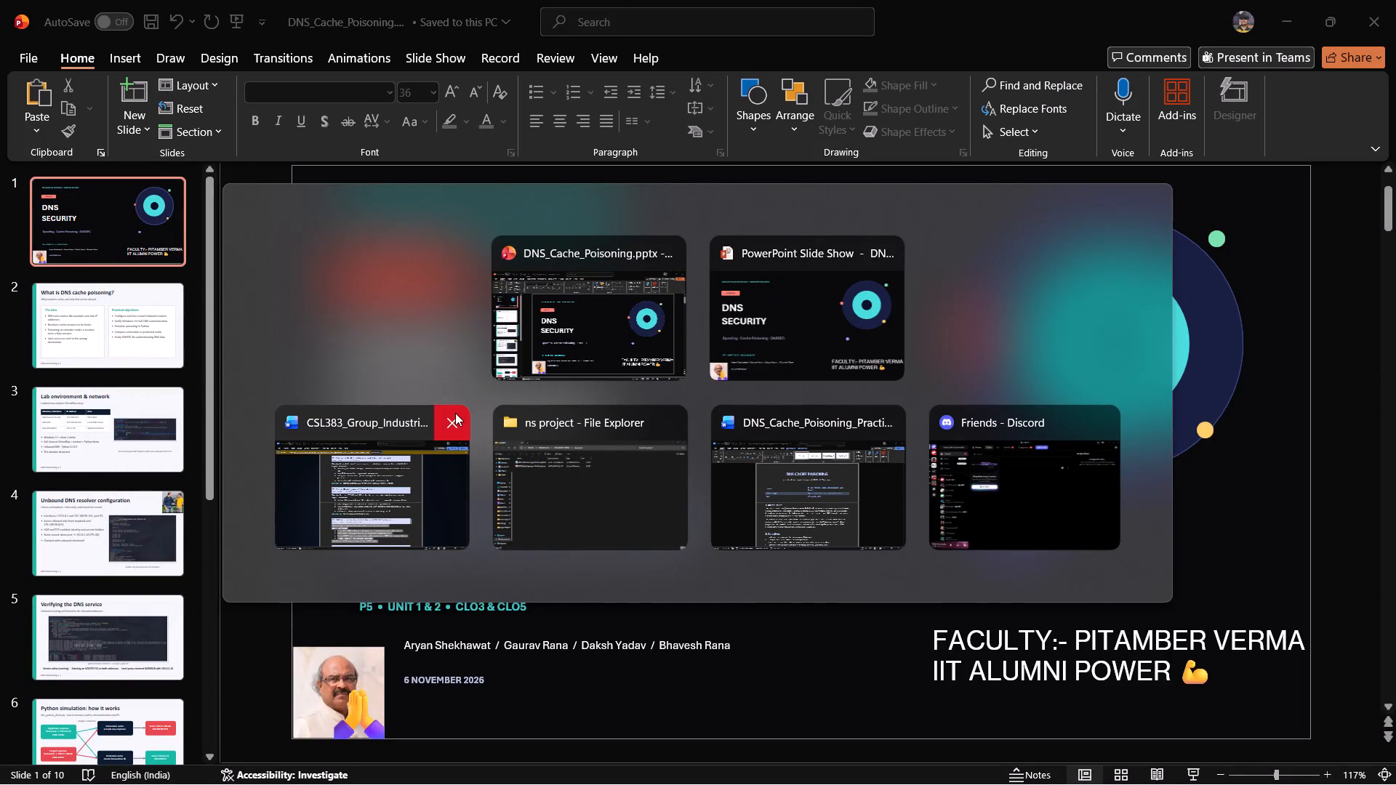
left_click(455, 413)
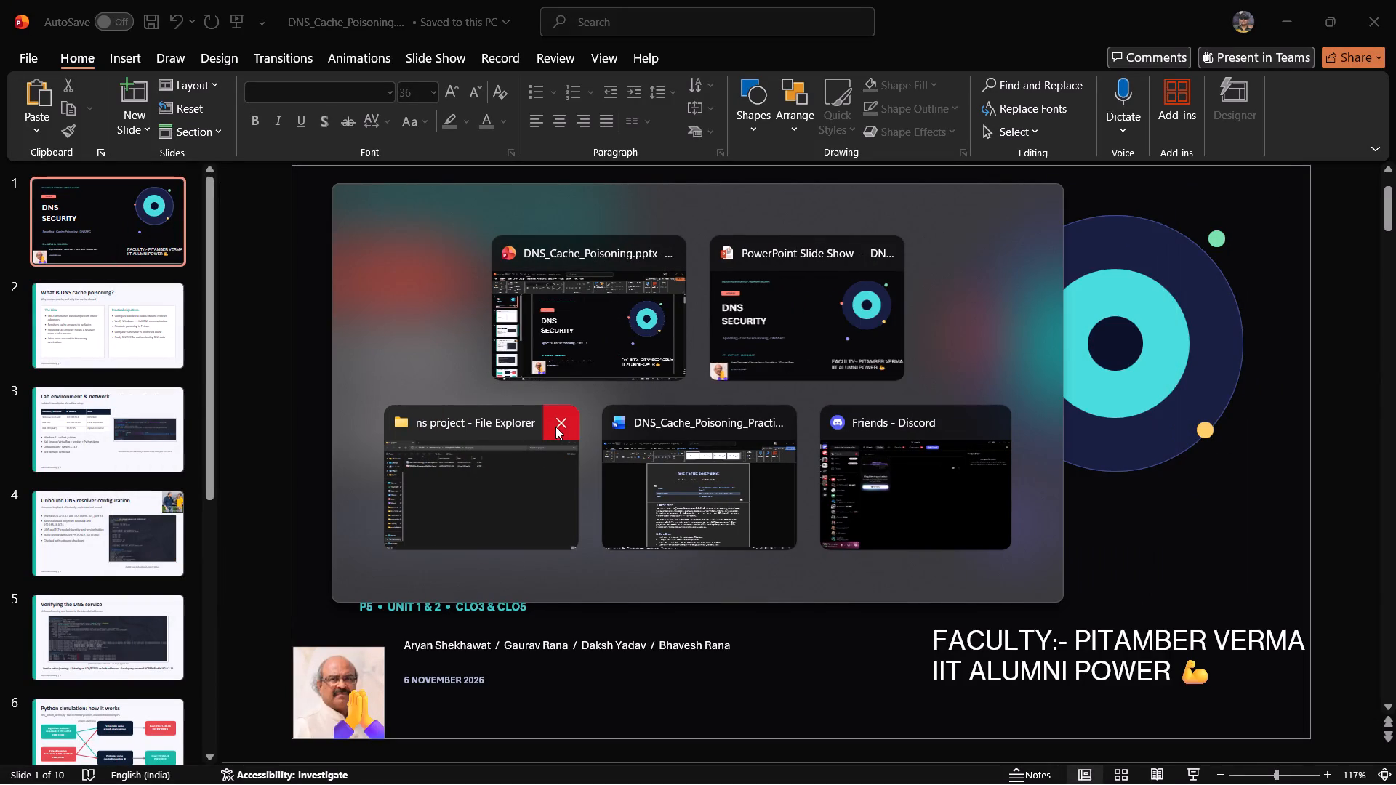
left_click(555, 427)
left_click(674, 419)
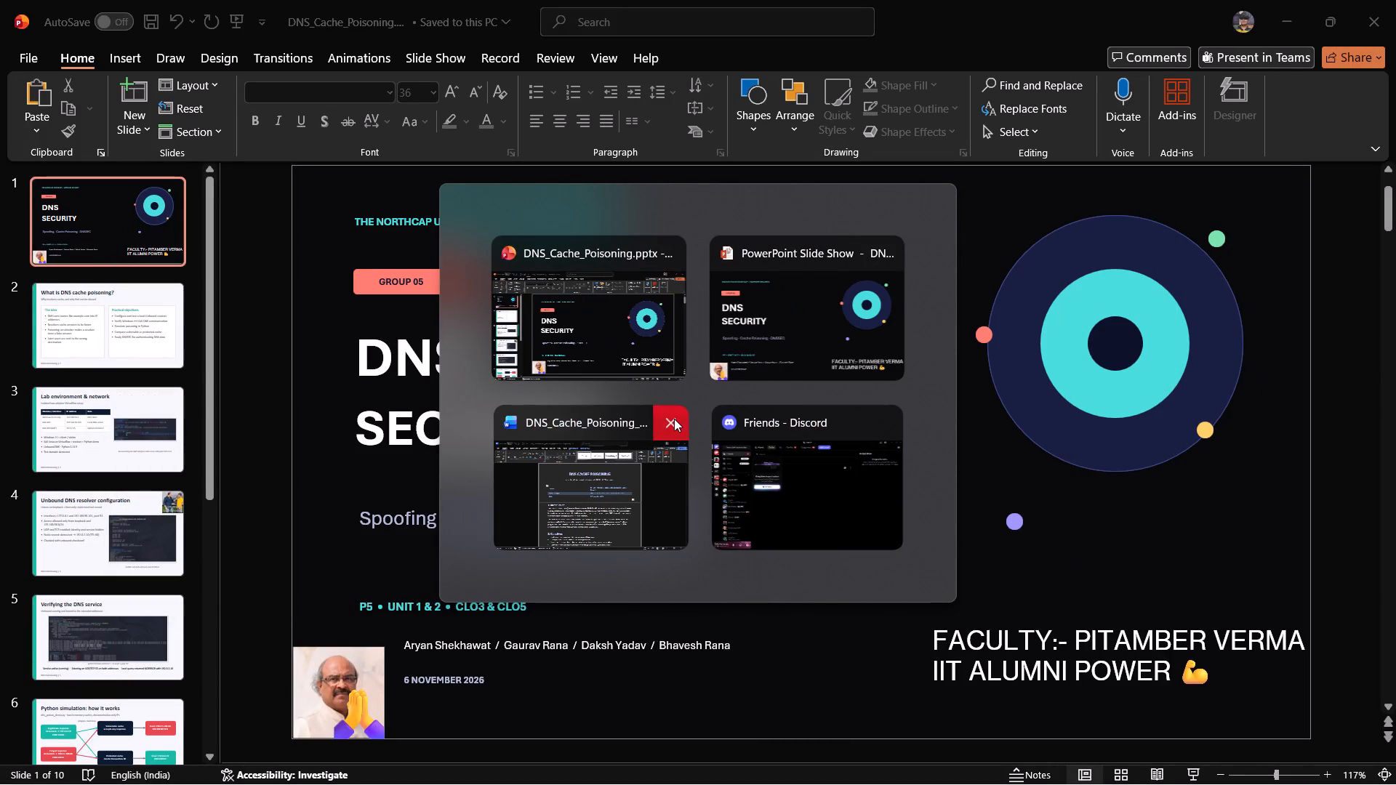
left_click(884, 432)
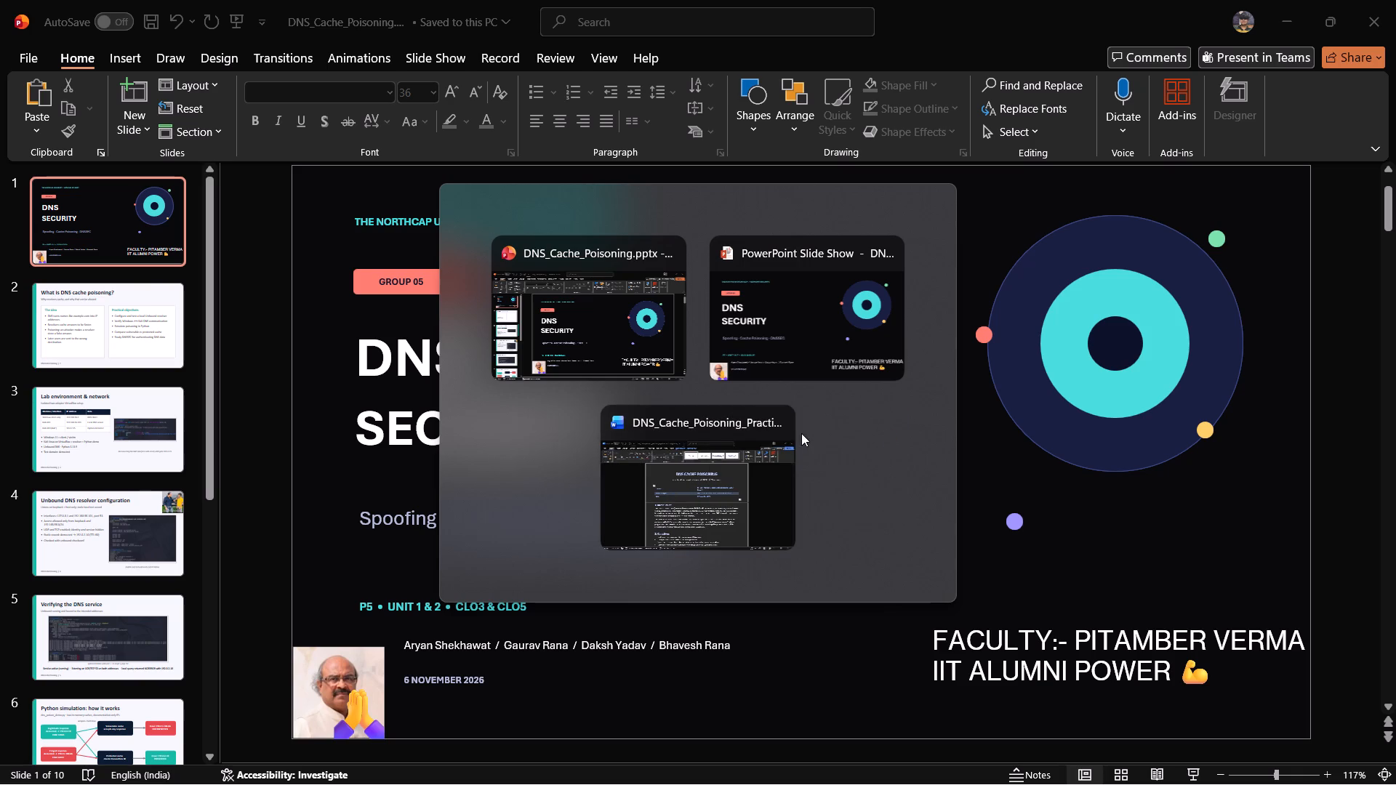
left_click(787, 429)
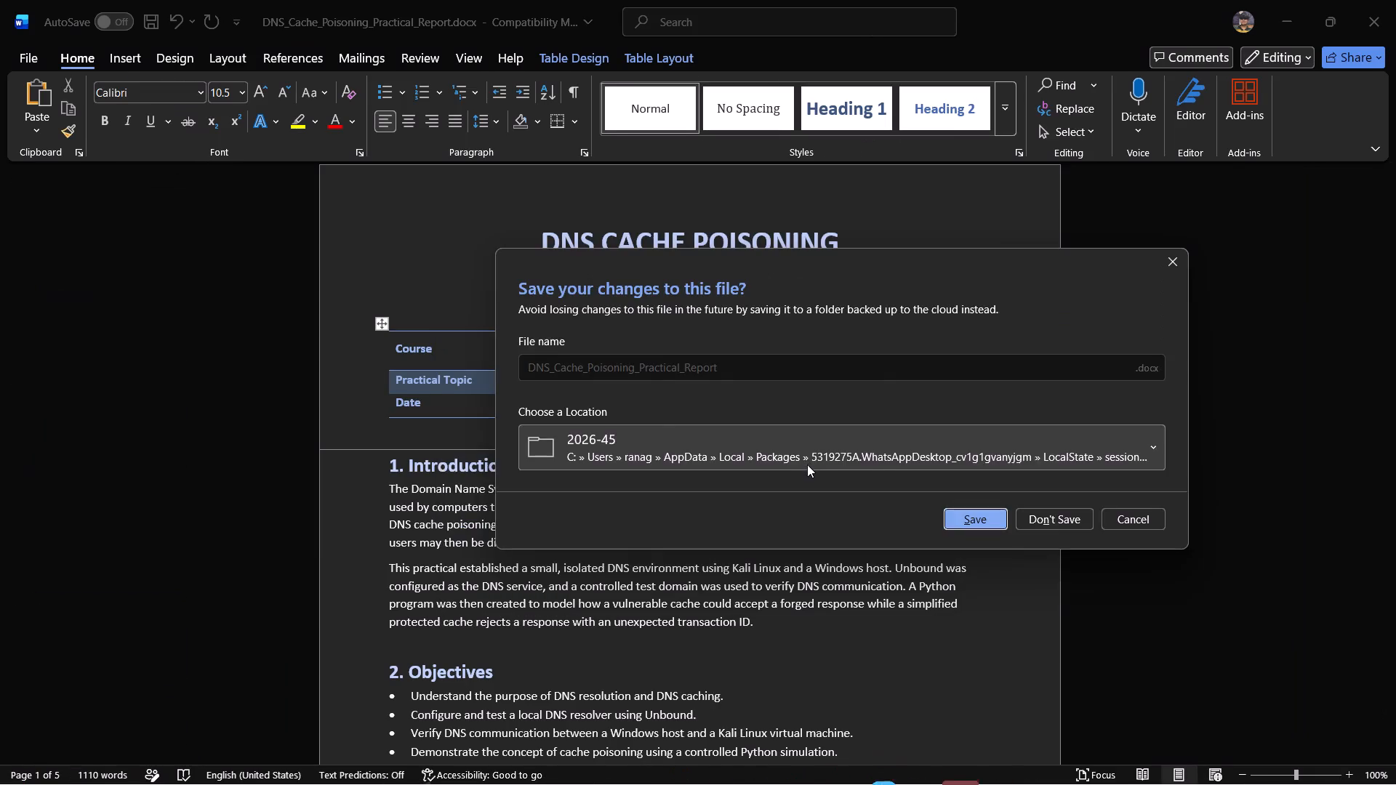
Save the changes to the Word report DNS_Cache_Poisoning_Practical_Report in the 2026-45 folder.
key("alt+Tab")
key("alt+Tab")
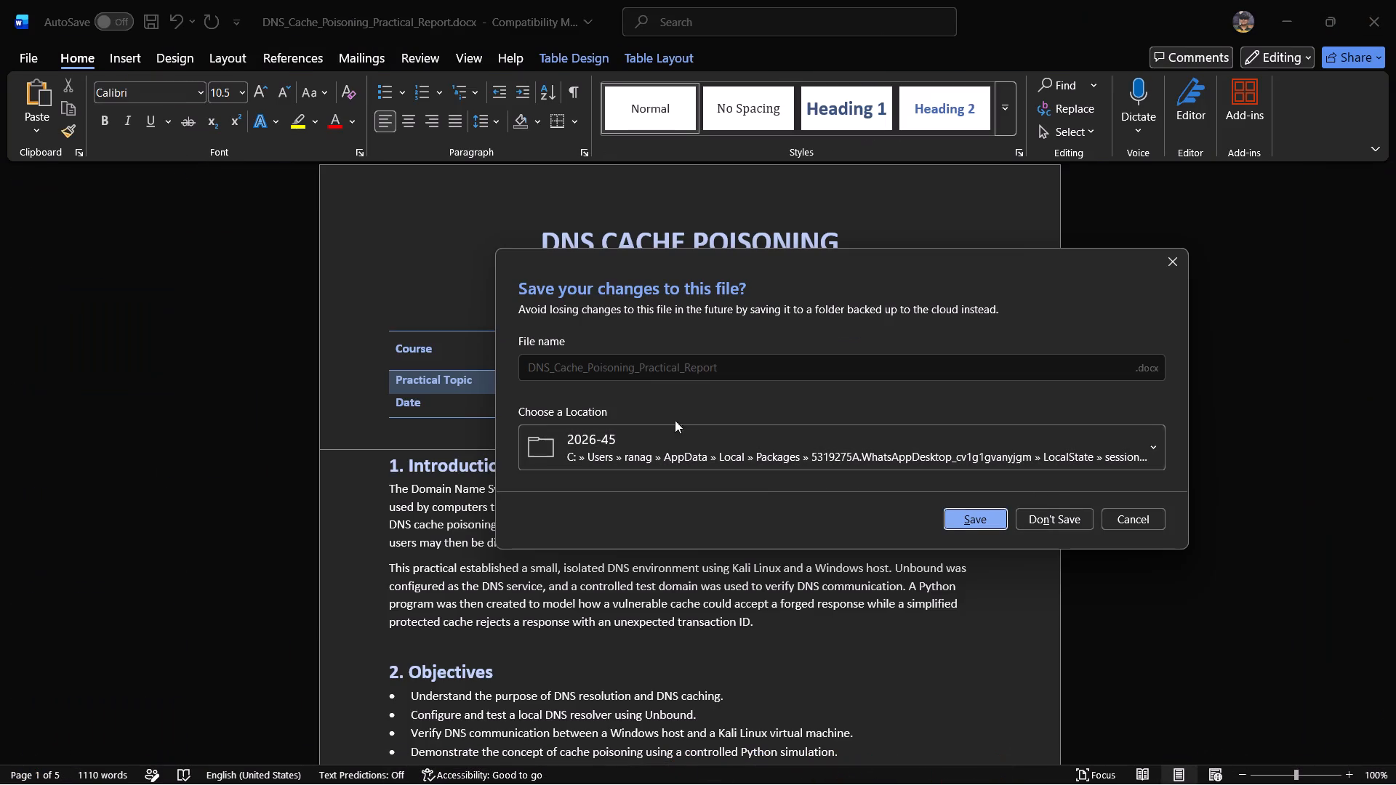
left_click(995, 520)
Return to PowerPoint, view the title slide in the running slide show, and close the slide show window.
key("alt+Tab")
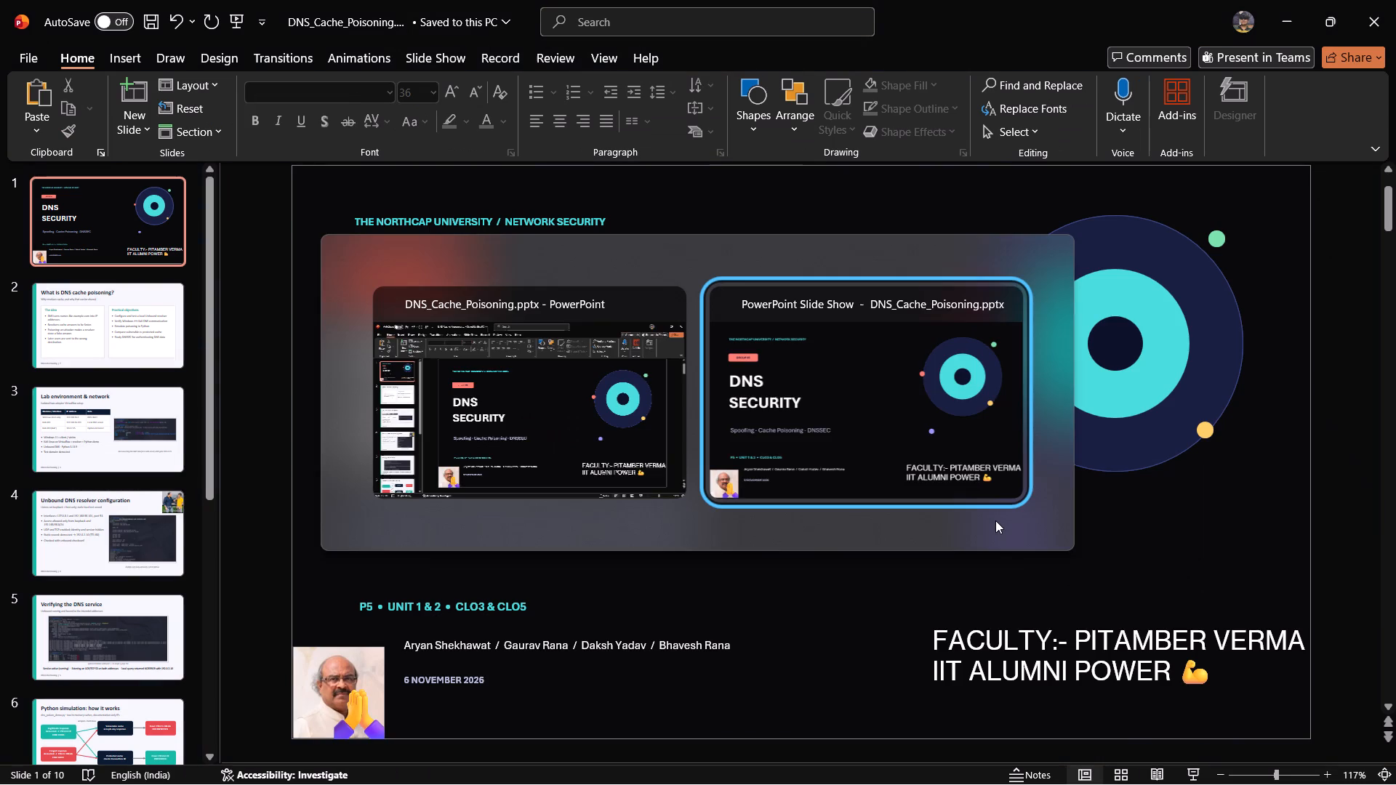
key("alt+Tab")
key("alt+Tab")
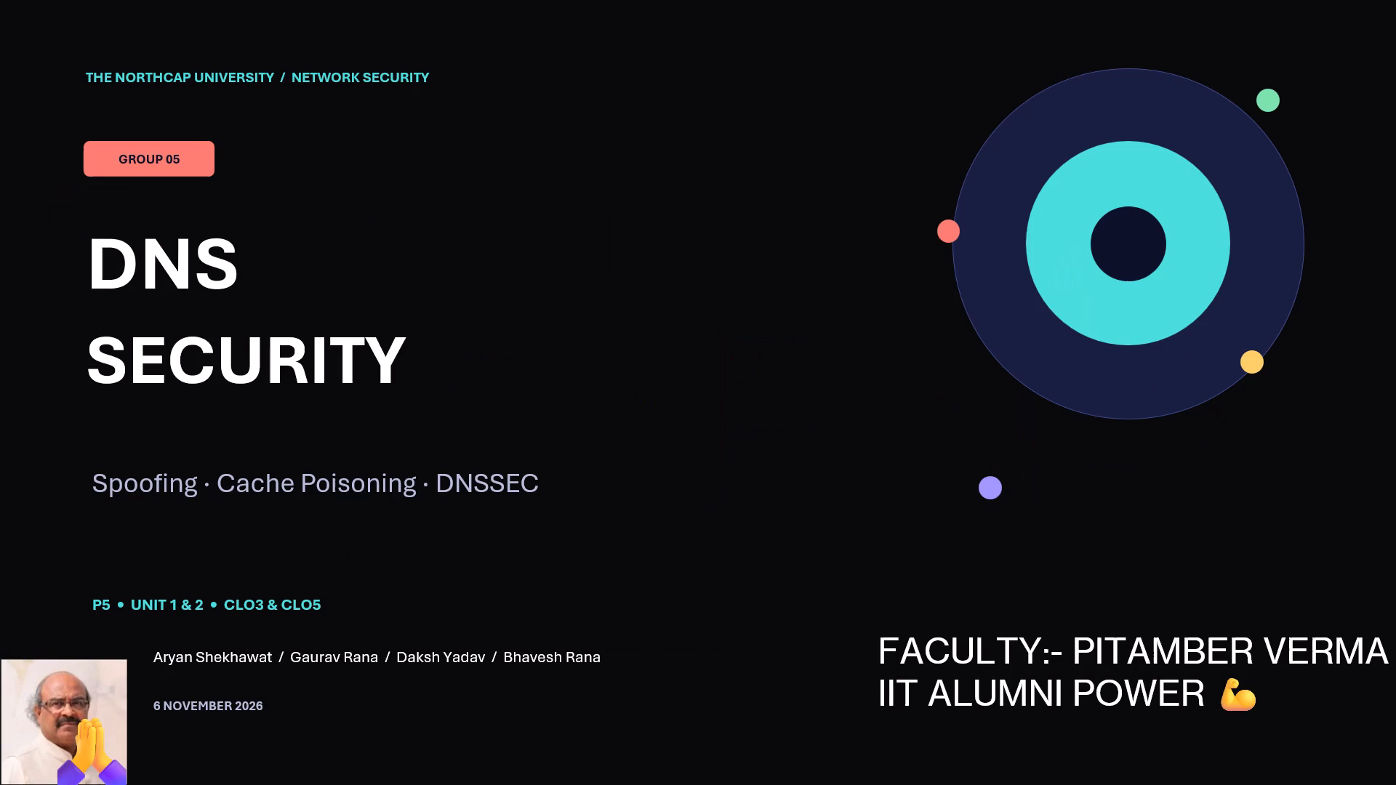
key("alt+Tab")
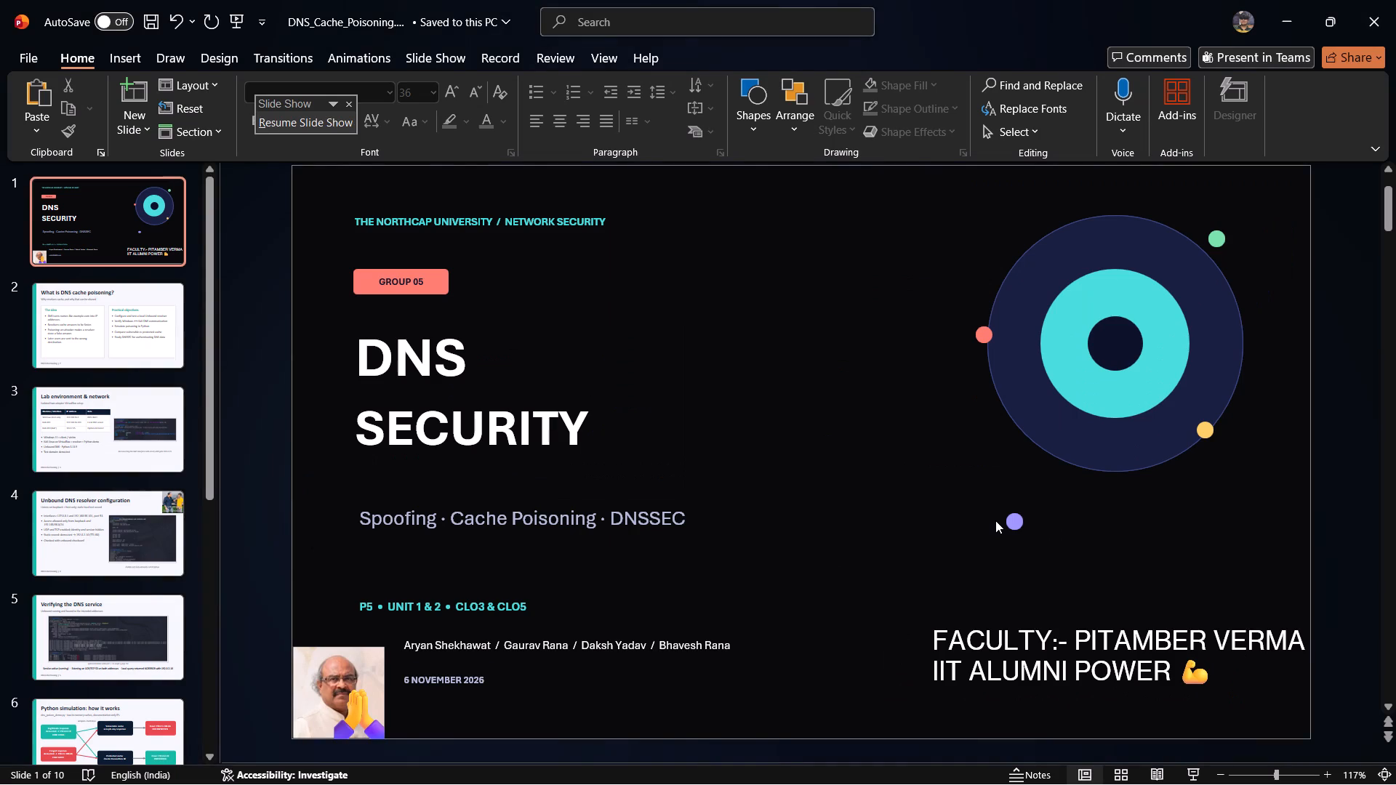
key("alt+Tab")
left_click(1012, 314, "alt")
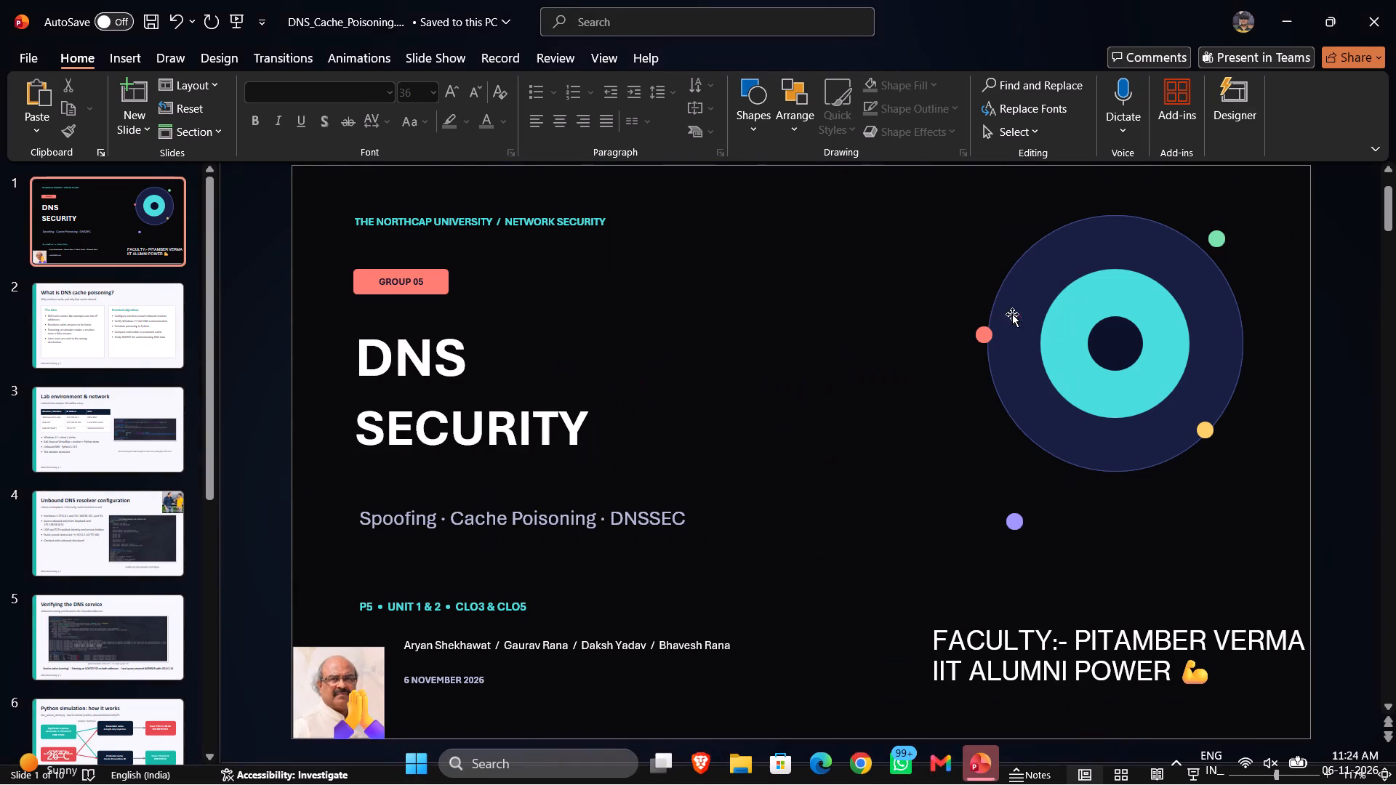